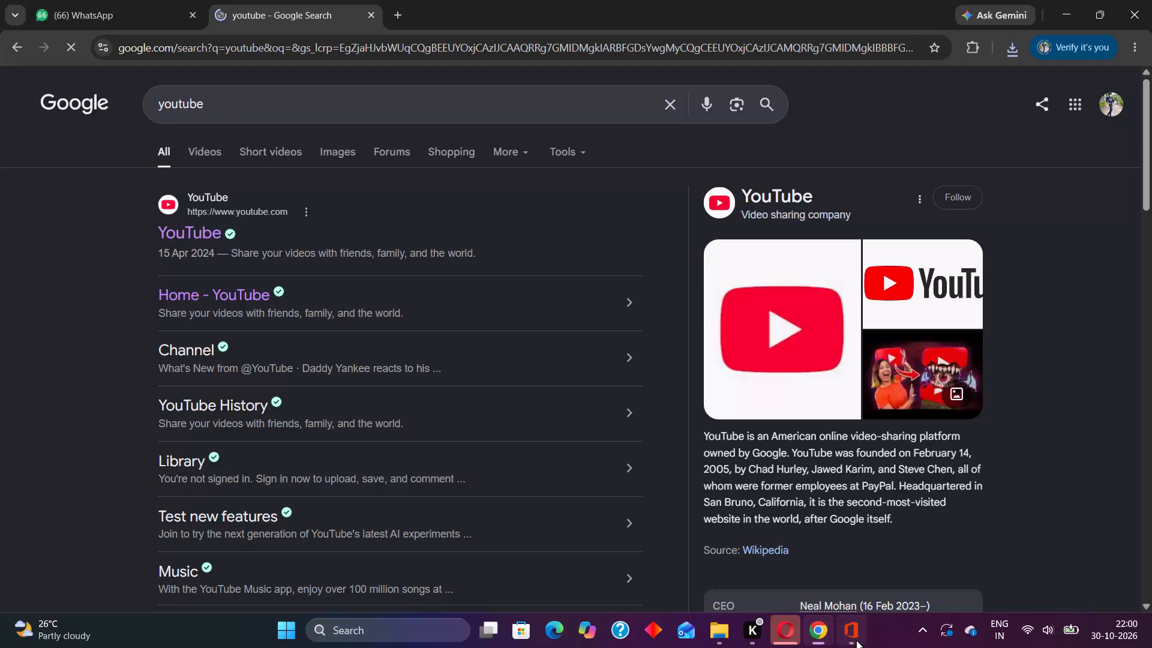
Switch to the Microsoft Office Standard 2013 configuration window.
left_click(856, 640)
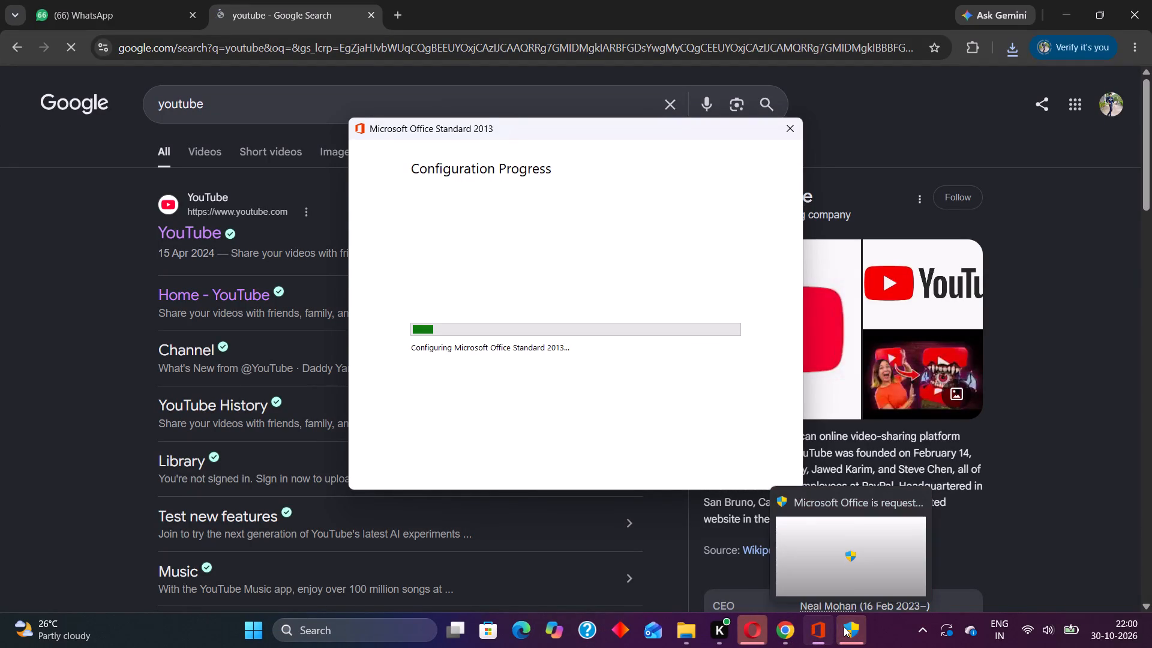
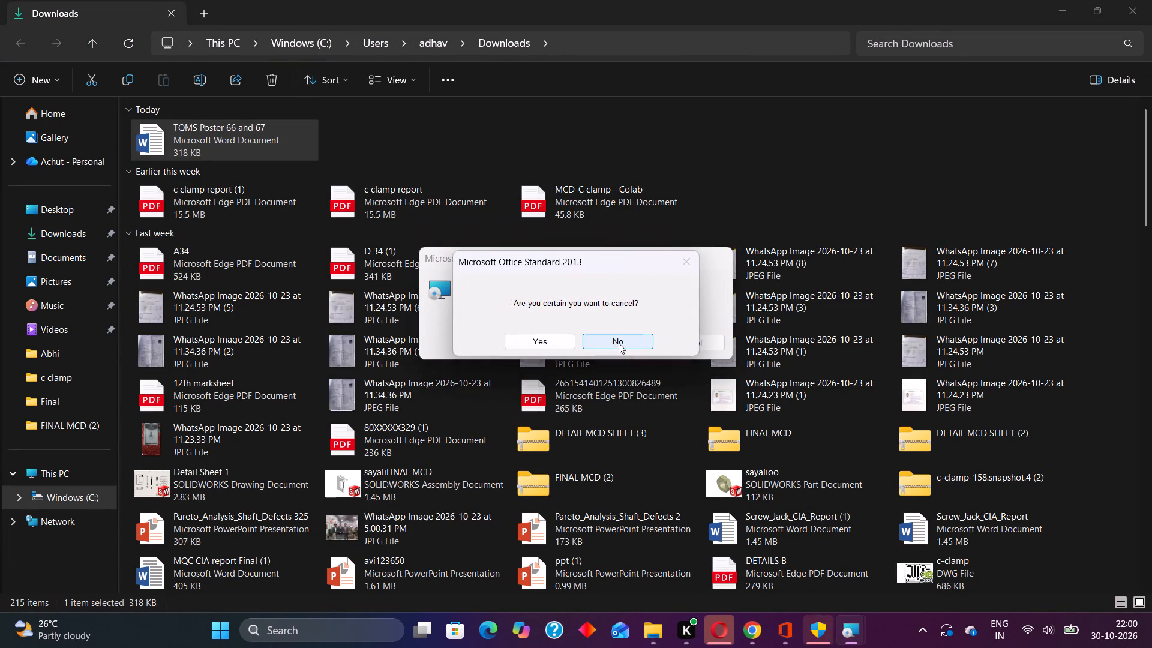
Cancel the Microsoft Office Standard 2013 configuration and dismiss its related prompts so the TQMS poster document can open.
left_click(557, 343)
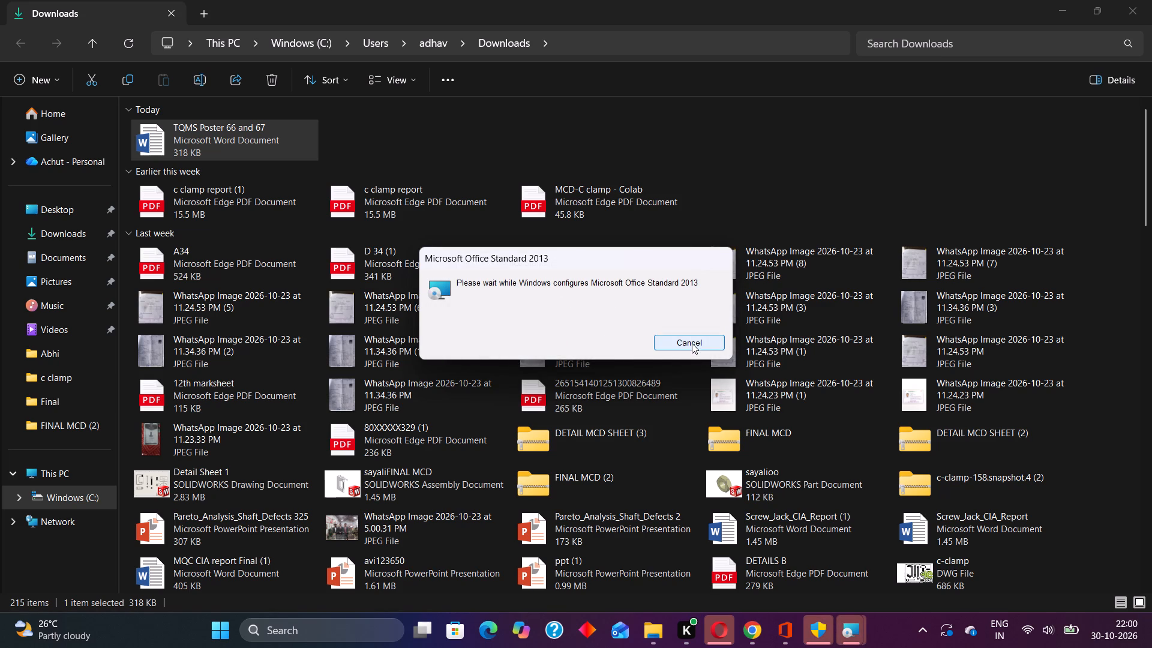
left_click(692, 343)
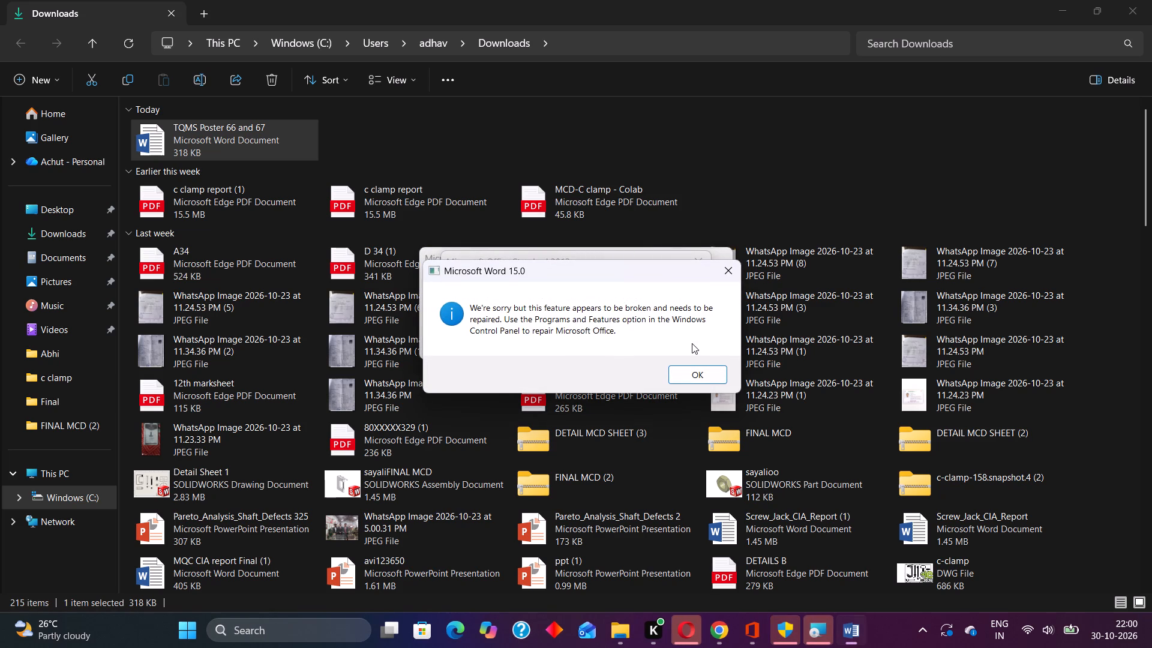
left_click(712, 381)
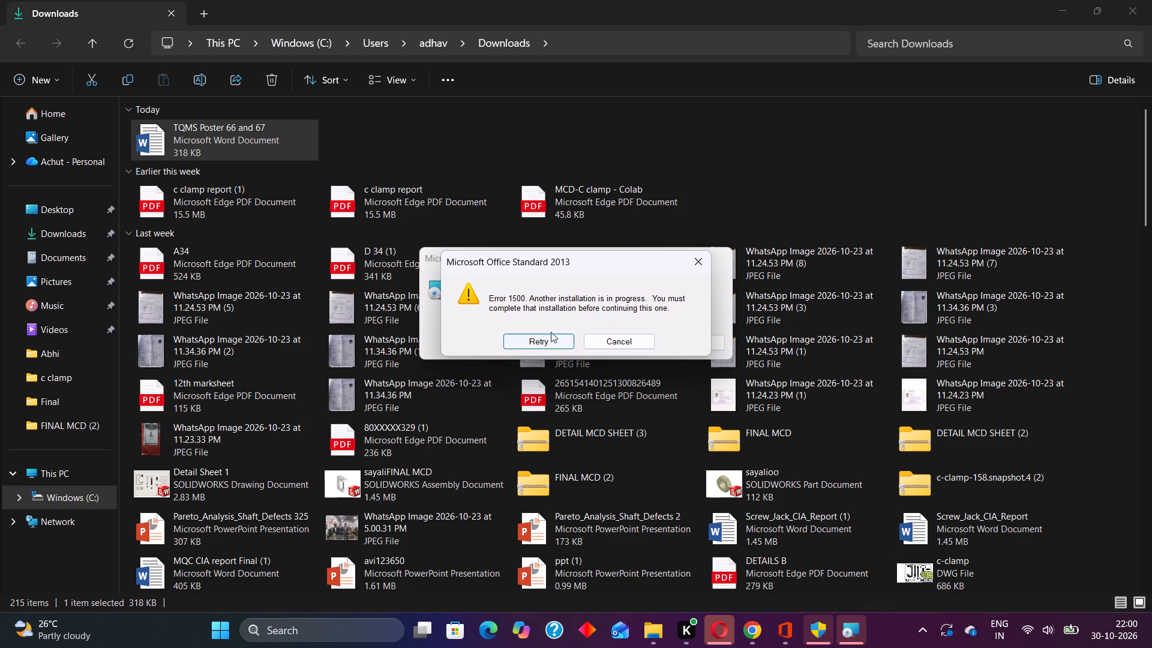
left_click(629, 339)
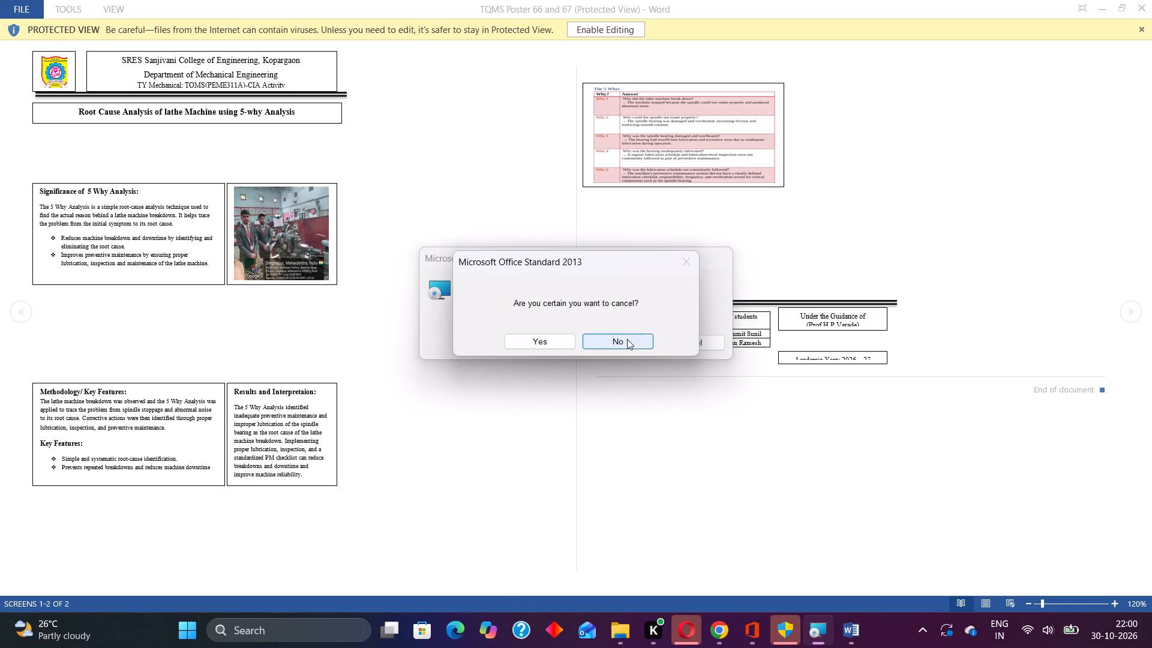
left_click(536, 345)
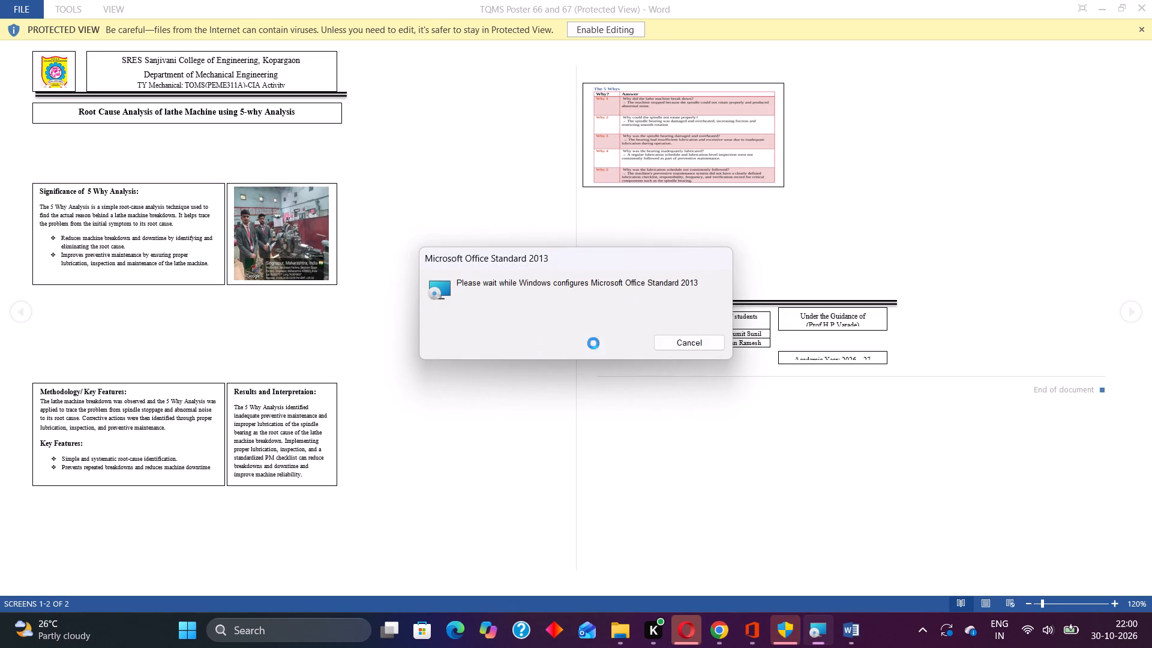
left_click(695, 343)
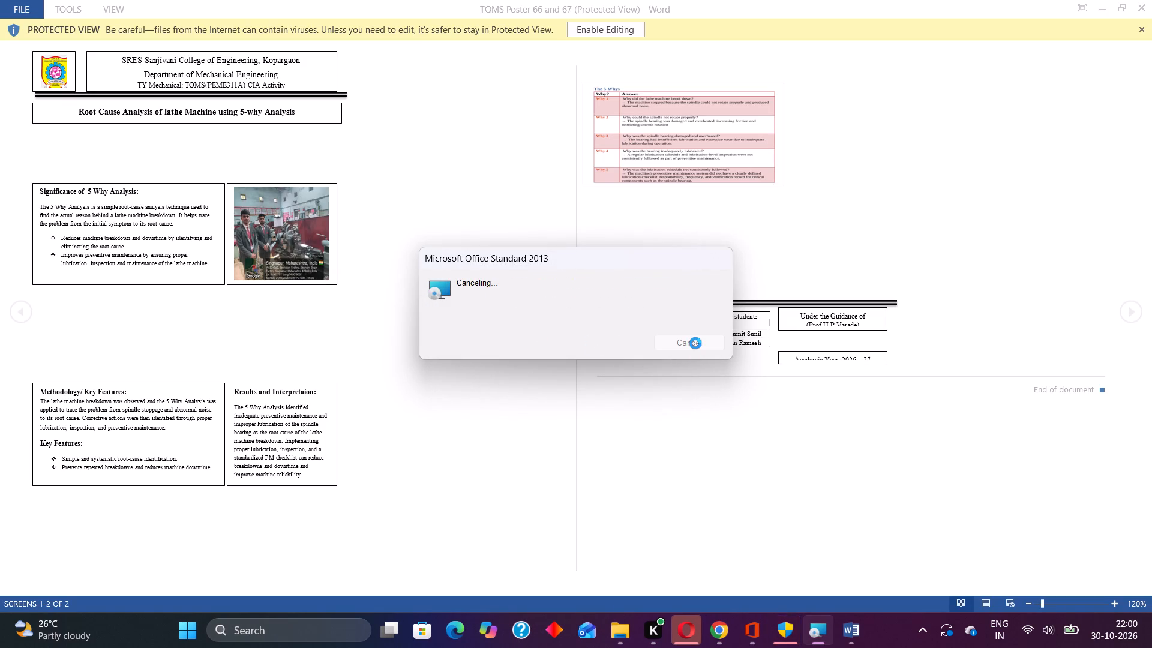
left_click(695, 376)
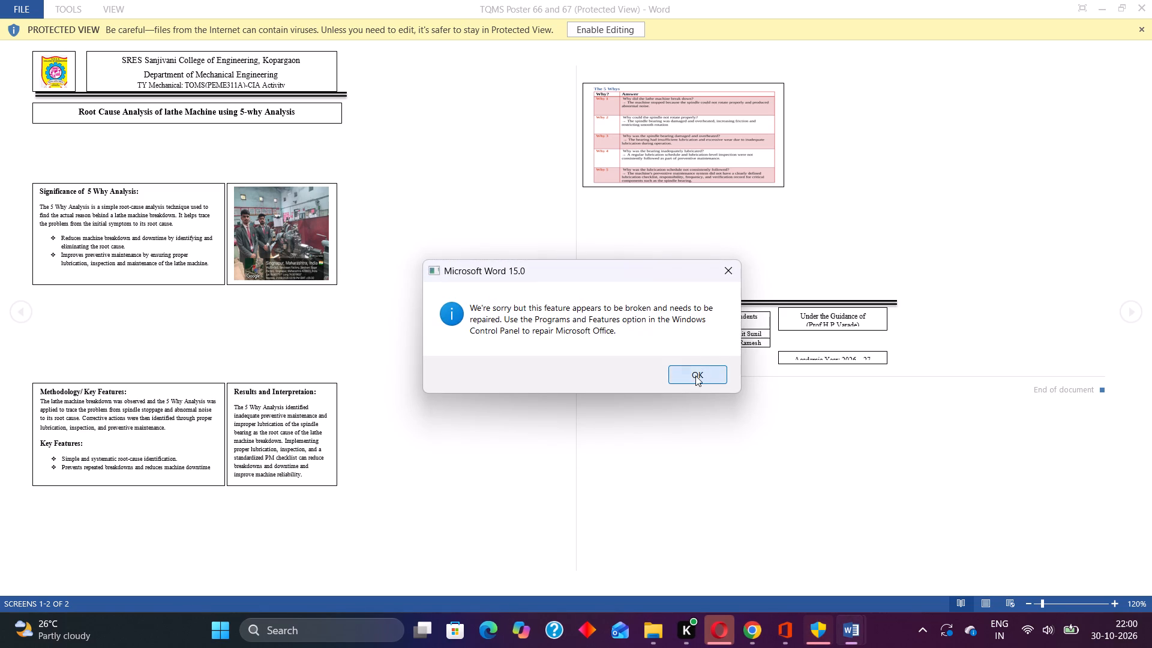
Enable editing for the TQMS Poster 66 and 67 document and open it as a read-only copy.
left_click(608, 35)
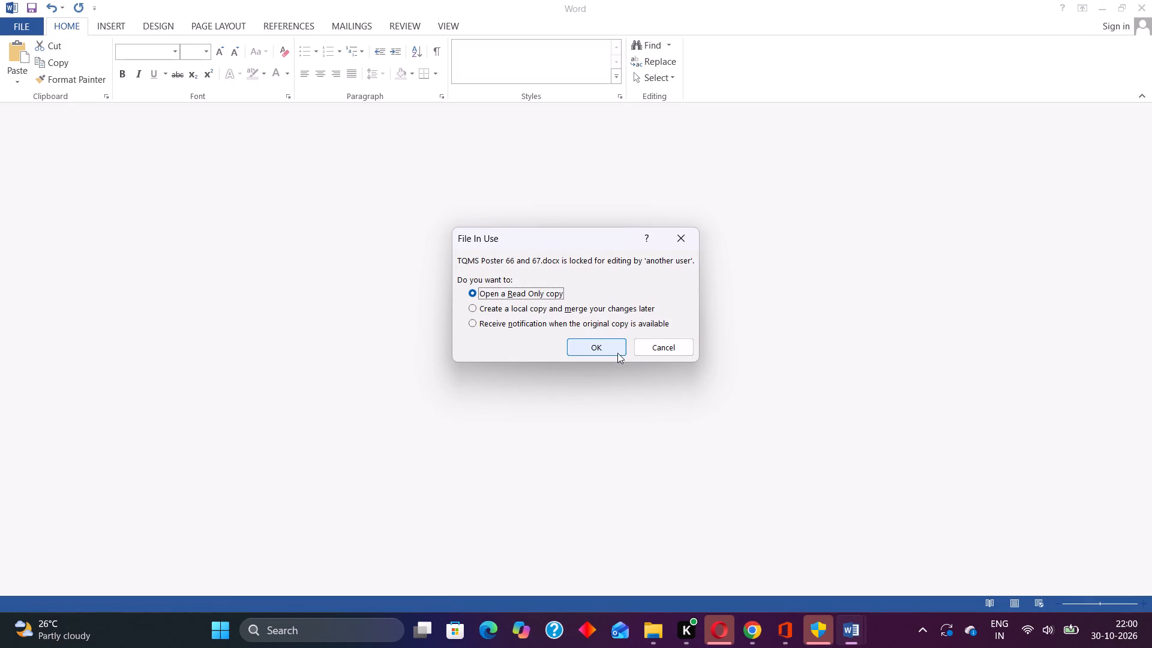
left_click(614, 350)
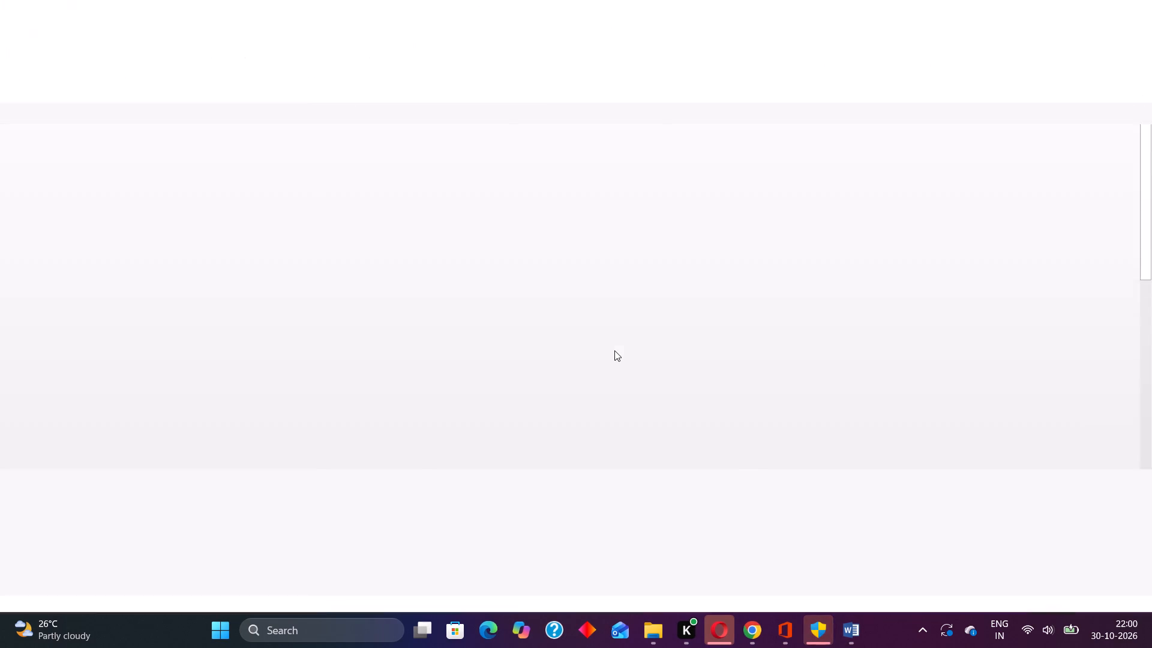
left_click(605, 32)
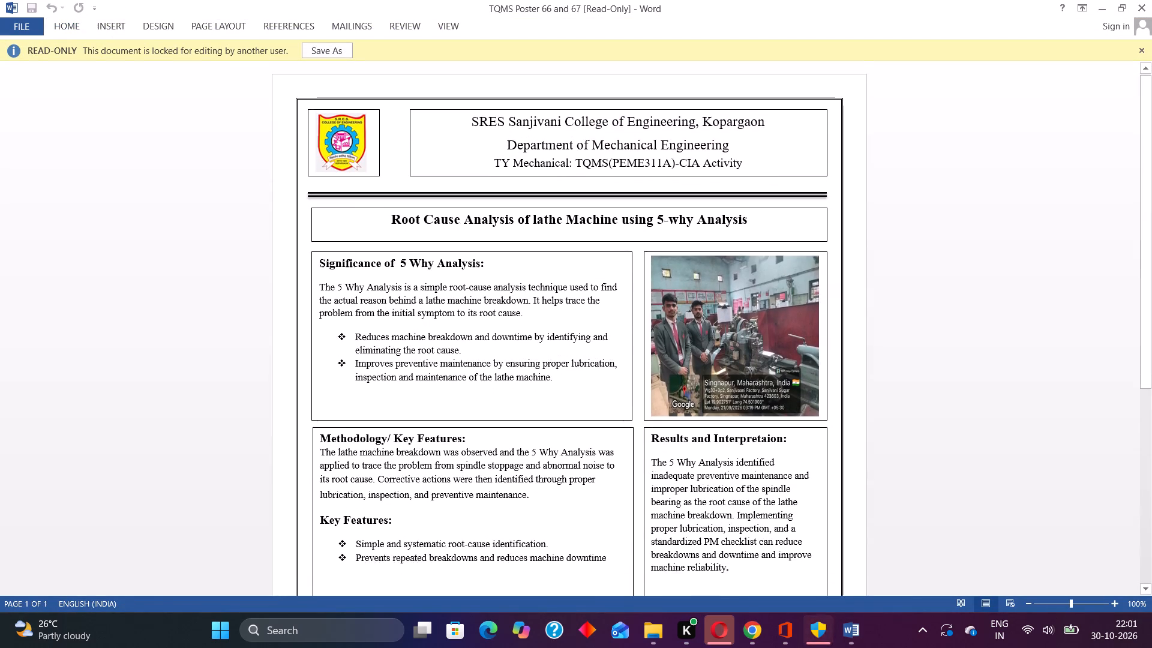
Examine the poster's header, title, 5 Why Analysis sections, The 5 Whys table and student details table.
scroll(599, 380, "down", 3)
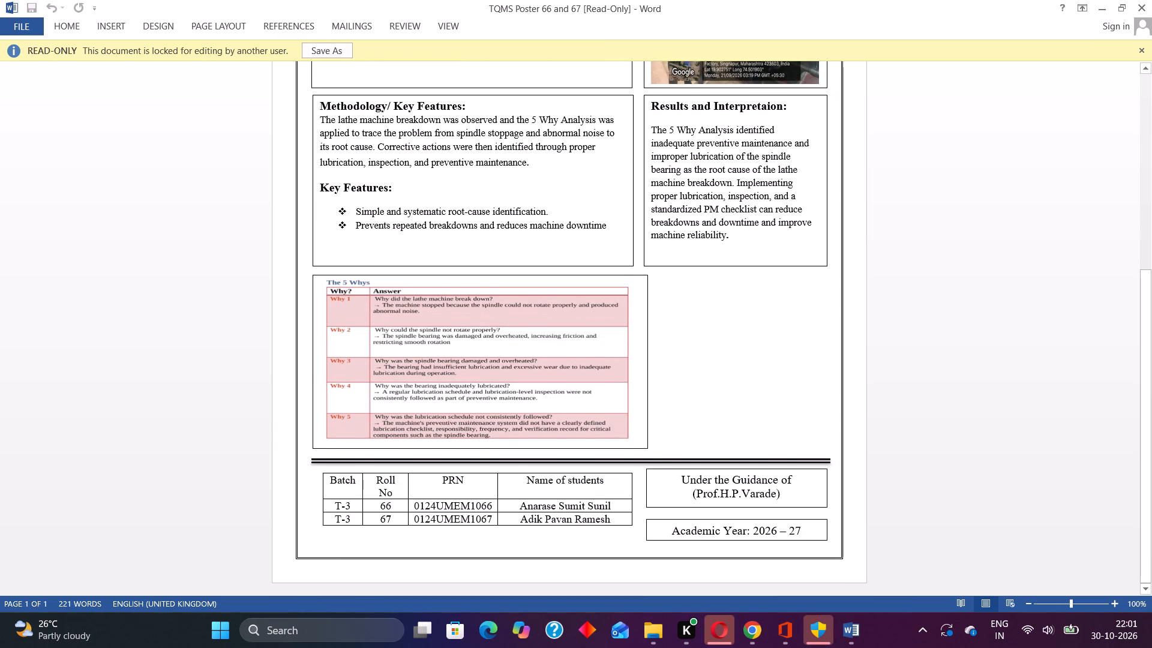
left_click(489, 506)
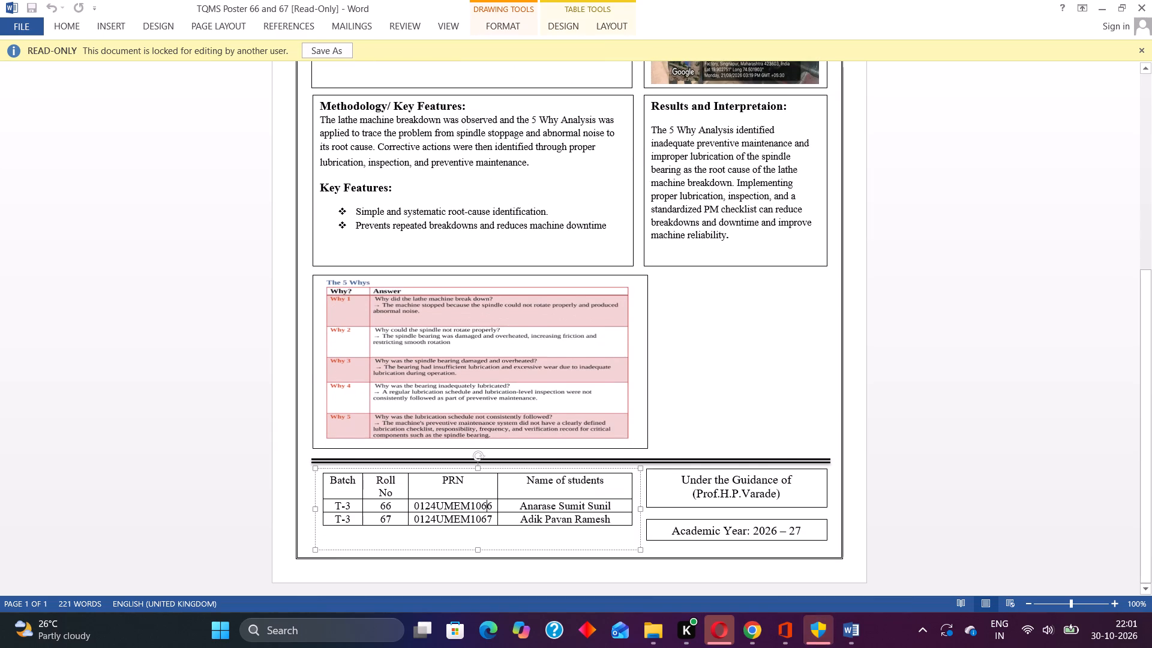
left_click(511, 433)
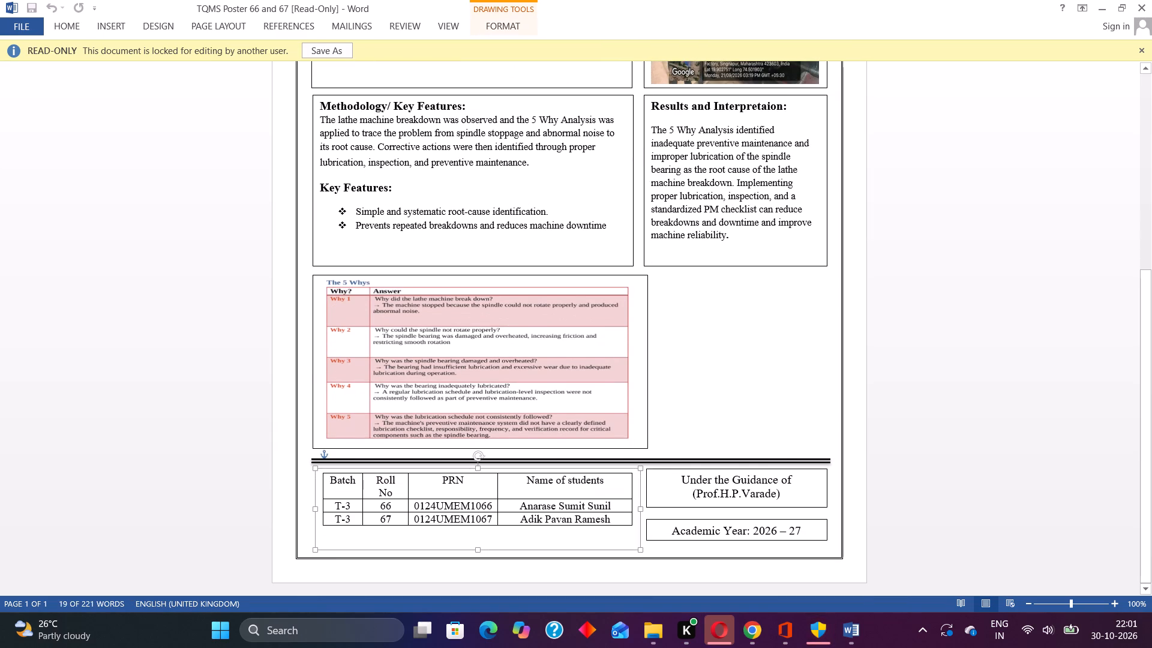
scroll(541, 314, "up", 4)
left_click(541, 314)
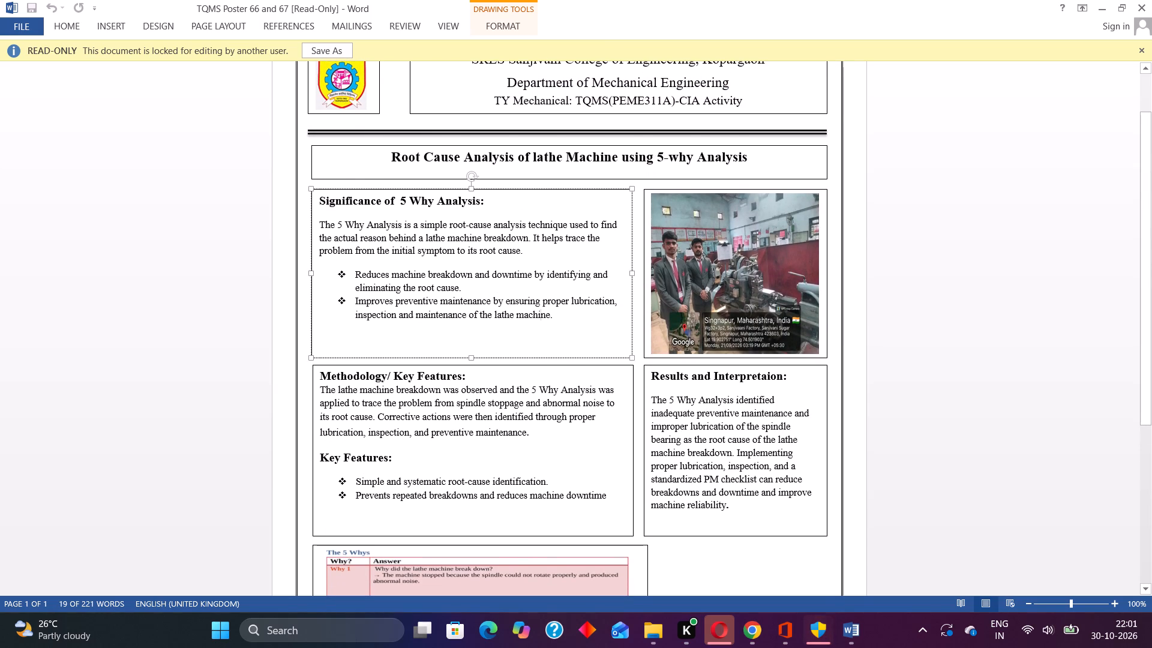
left_click(533, 154)
scroll(533, 154, "up", 1)
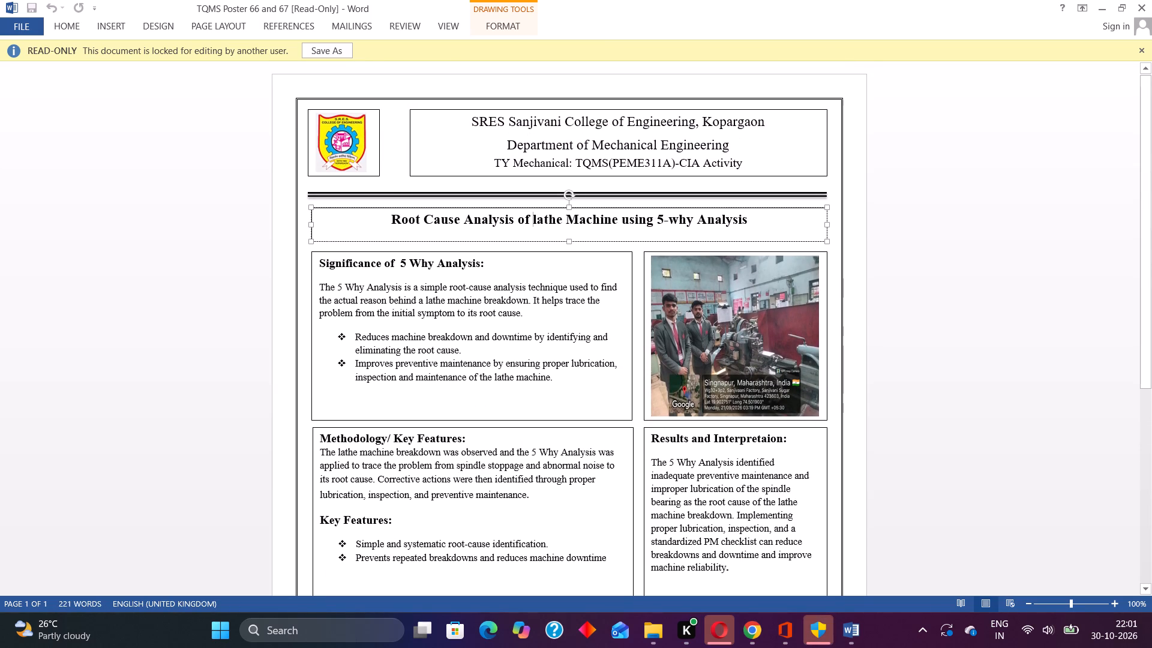
scroll(533, 154, "up", 1)
left_click(519, 123)
left_click(501, 156)
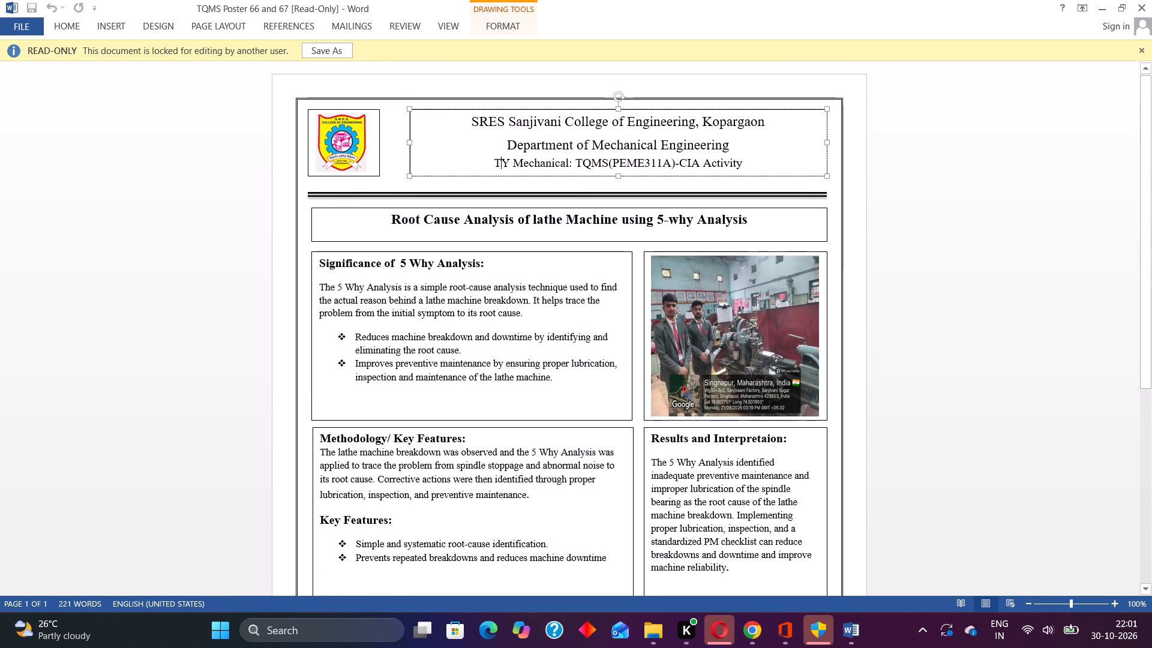
left_click(535, 223)
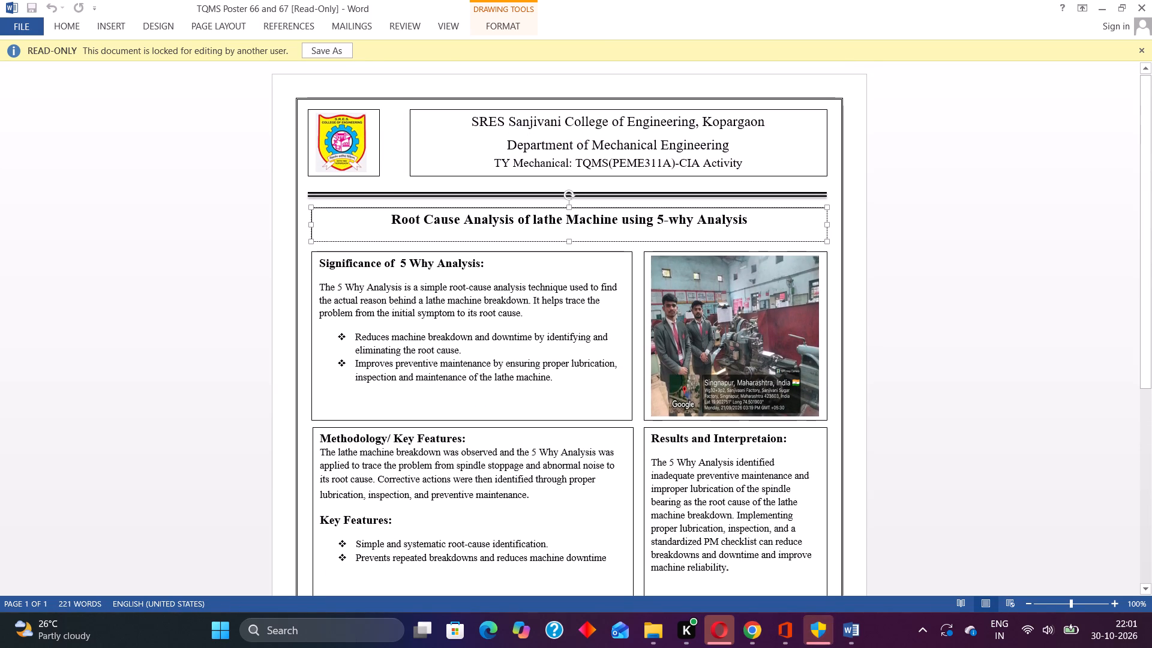
left_click(390, 220)
left_click(428, 288)
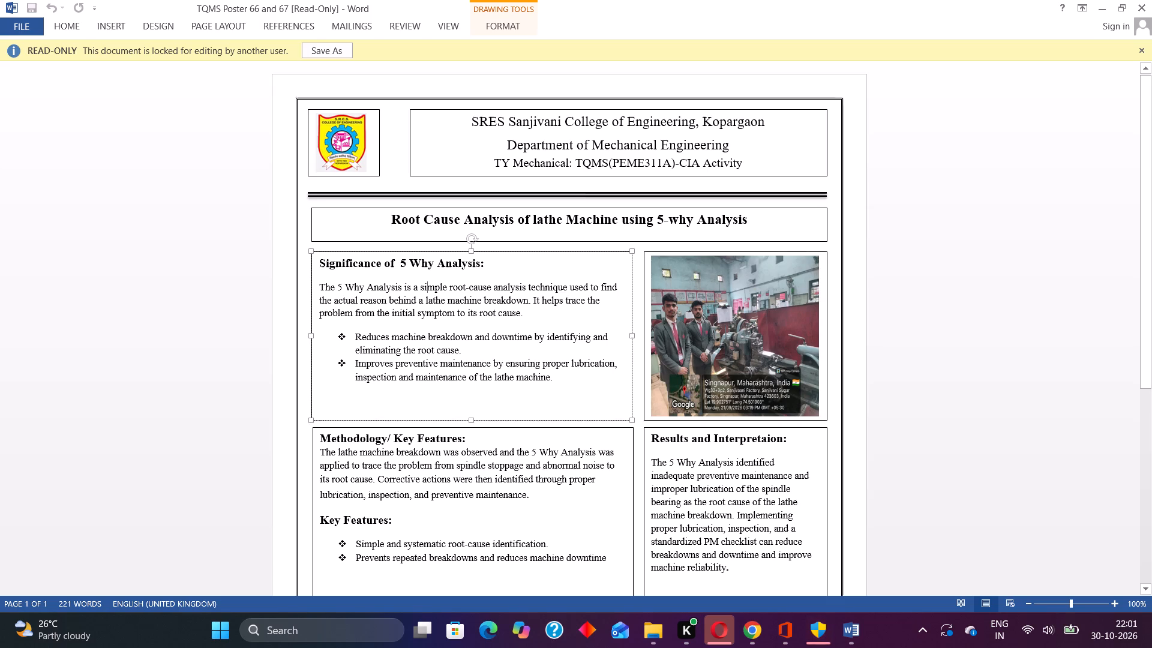
scroll(475, 367, "down", 1)
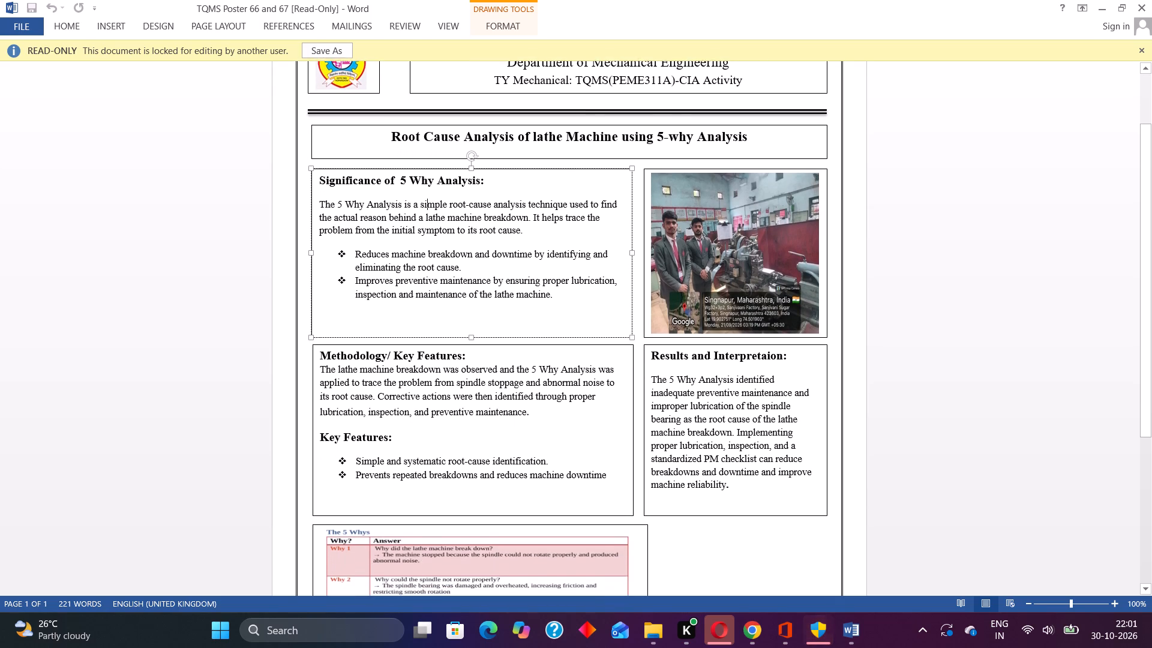
scroll(475, 367, "down", 1)
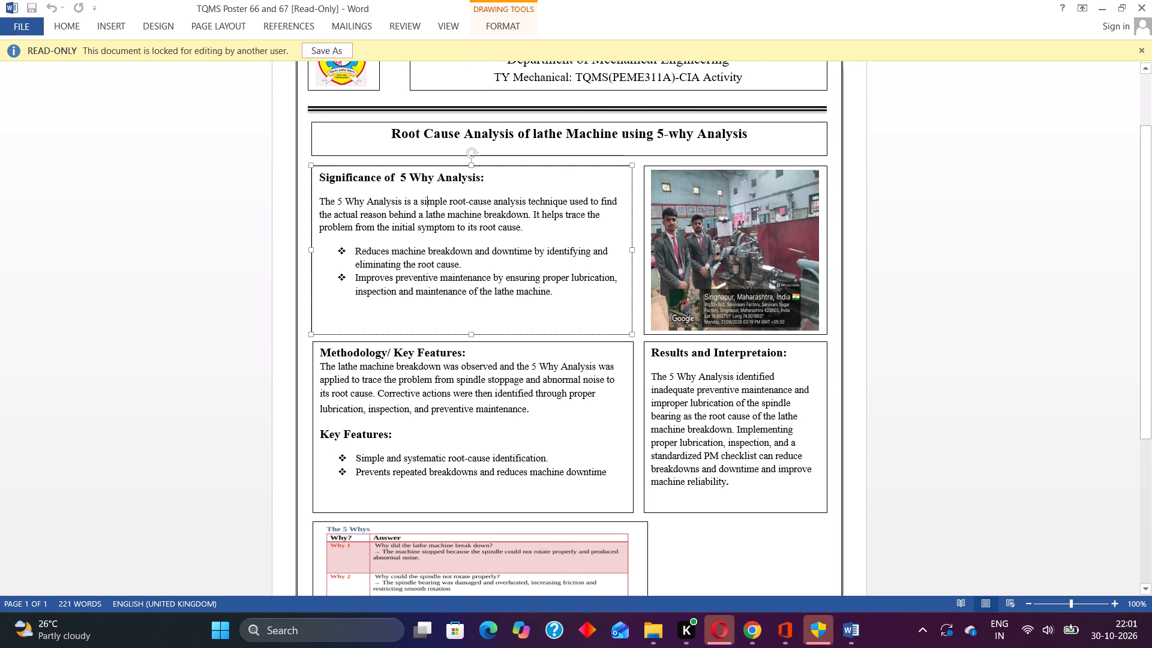
scroll(475, 367, "down", 1)
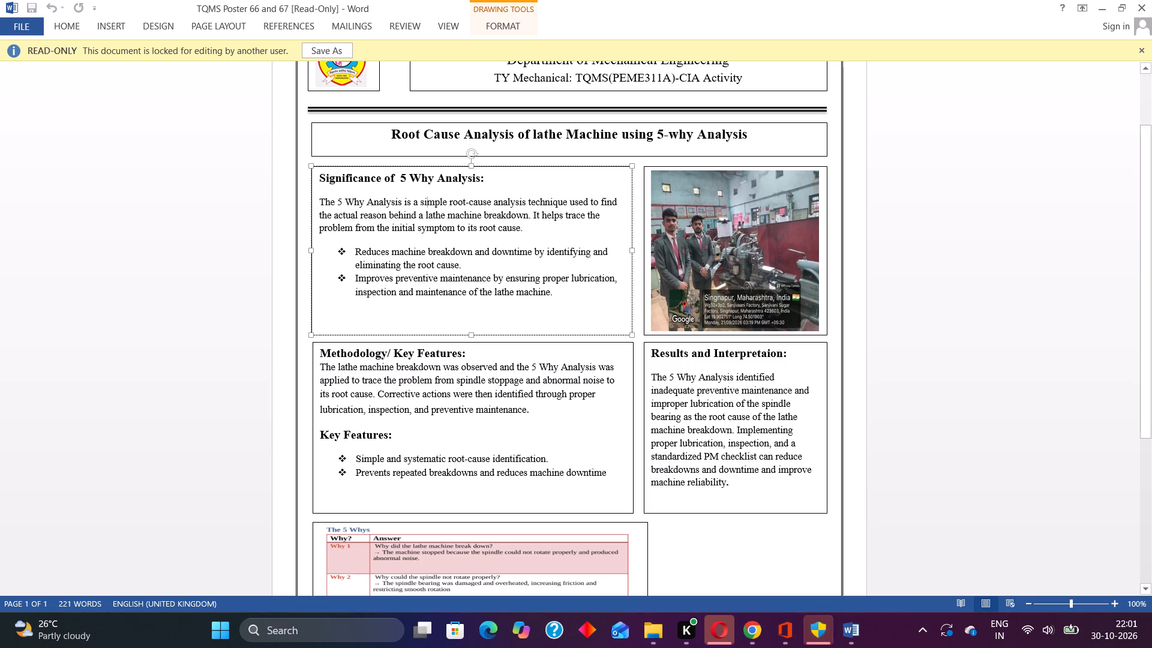
Switch to File Explorer, find the Achut TQMS FINAL Word document in the Downloads folder and open it.
left_click(658, 634)
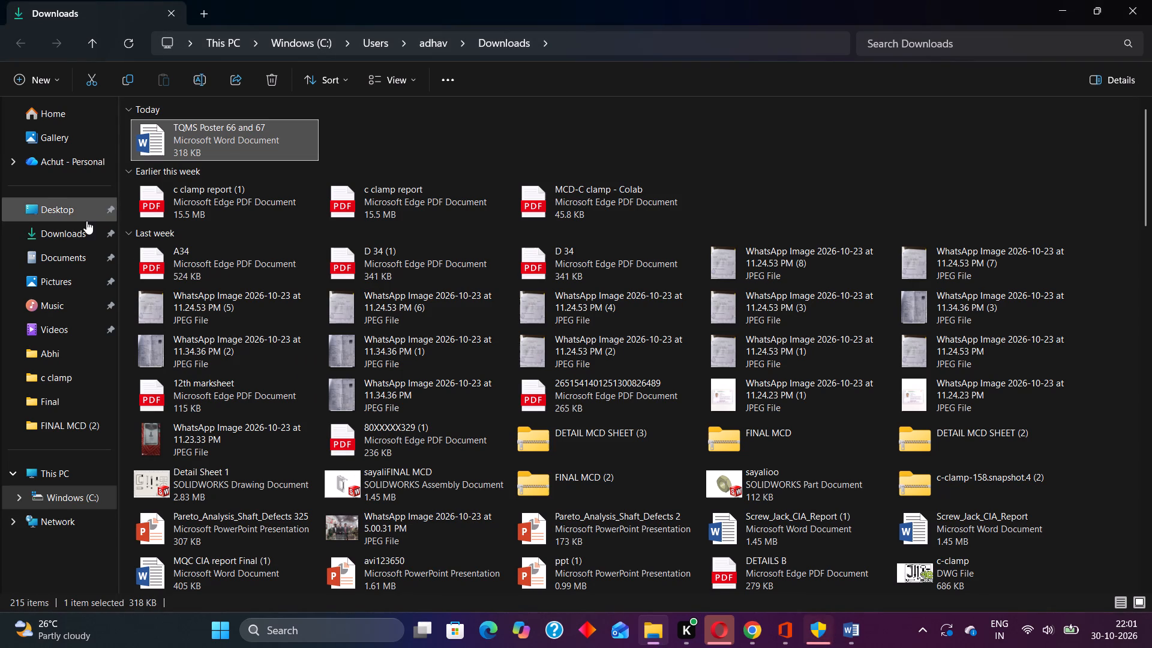
left_click(85, 223)
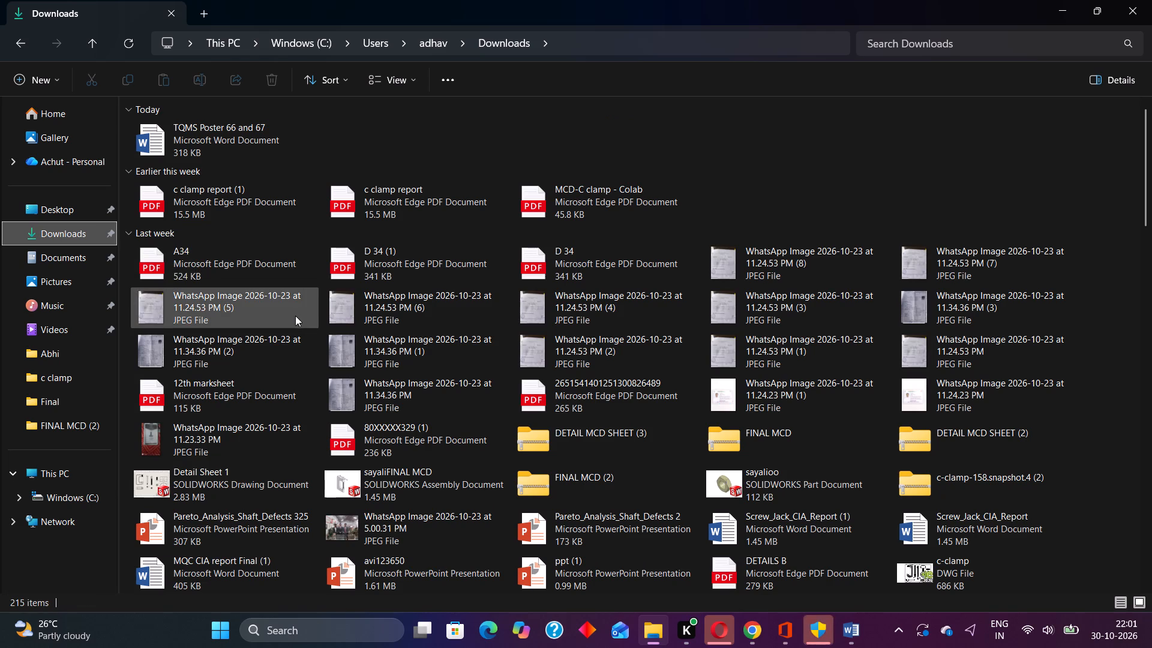
left_click(79, 256)
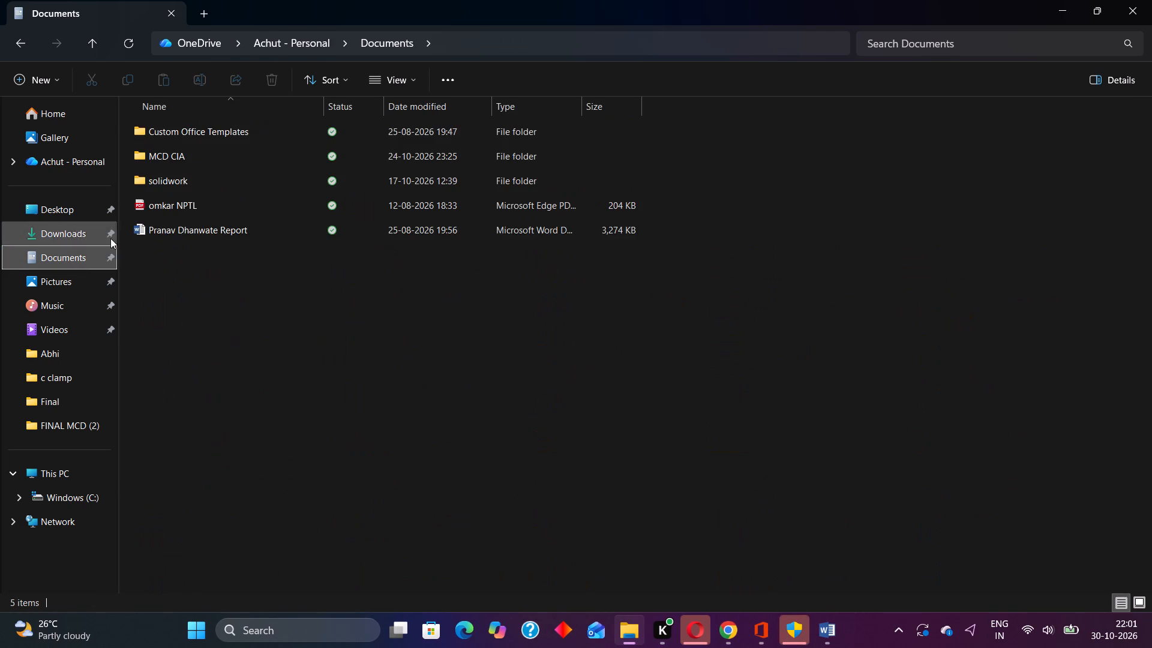
left_click(71, 238)
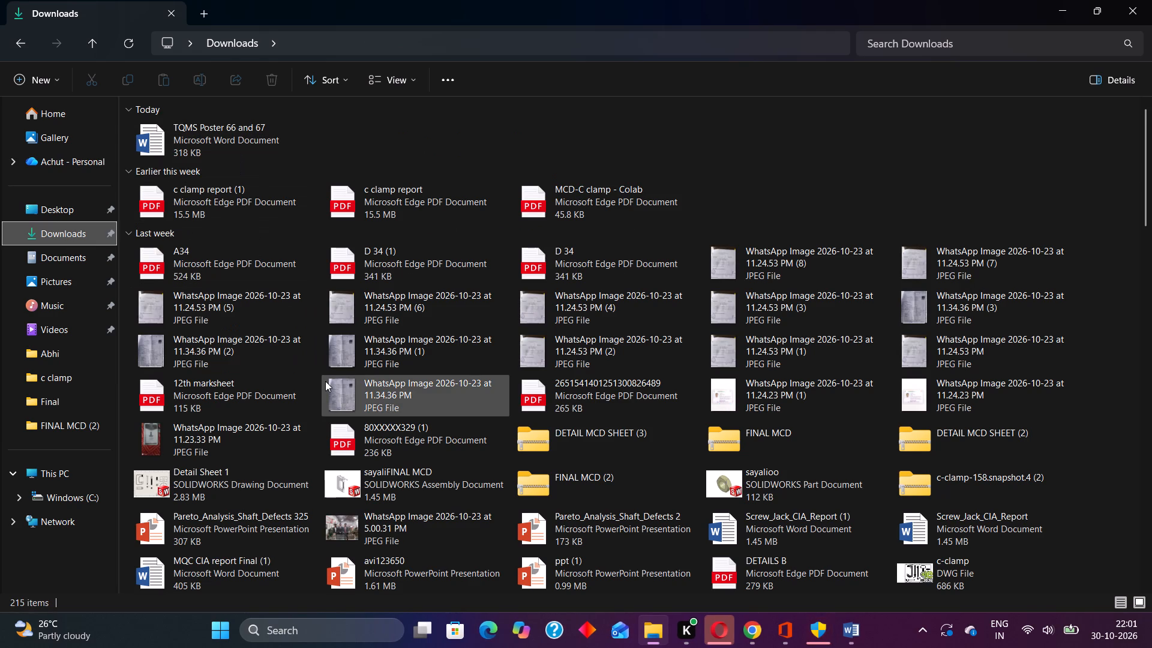
scroll(325, 381, "down", 2)
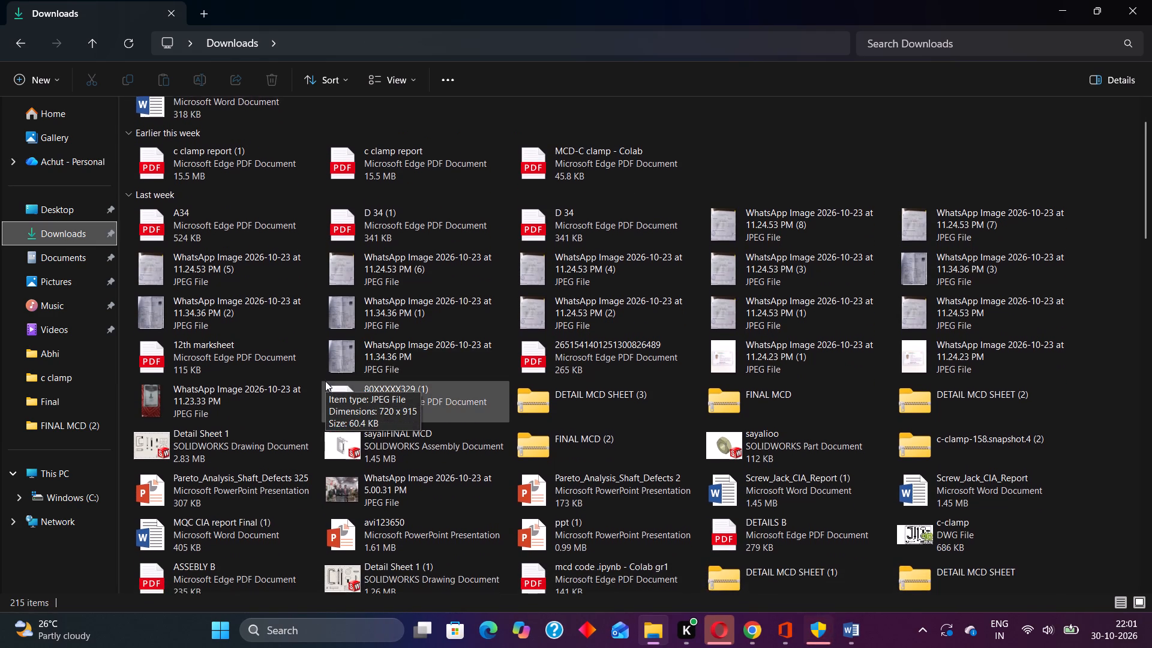
scroll(325, 381, "down", 2)
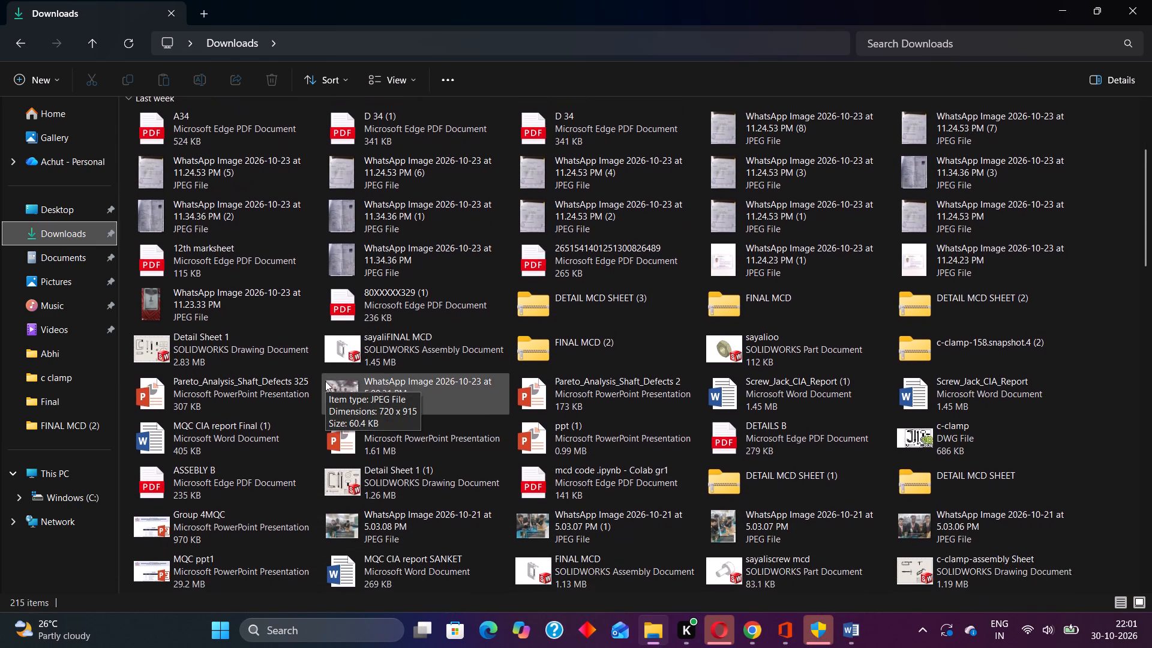
scroll(325, 381, "down", 5)
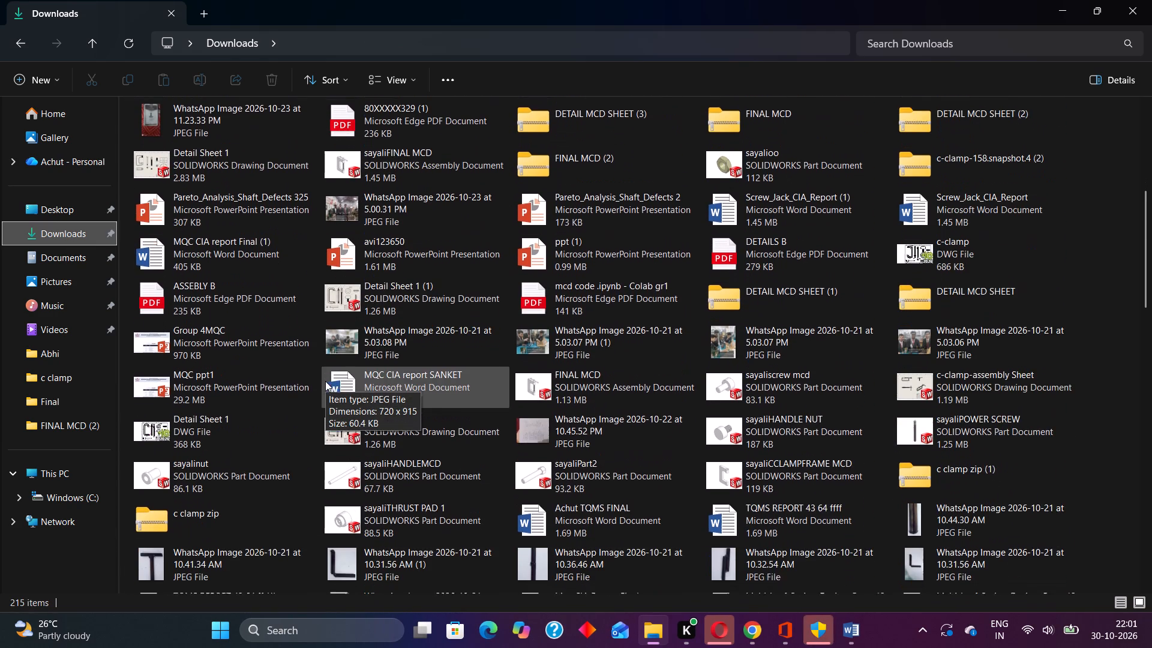
scroll(325, 381, "down", 2)
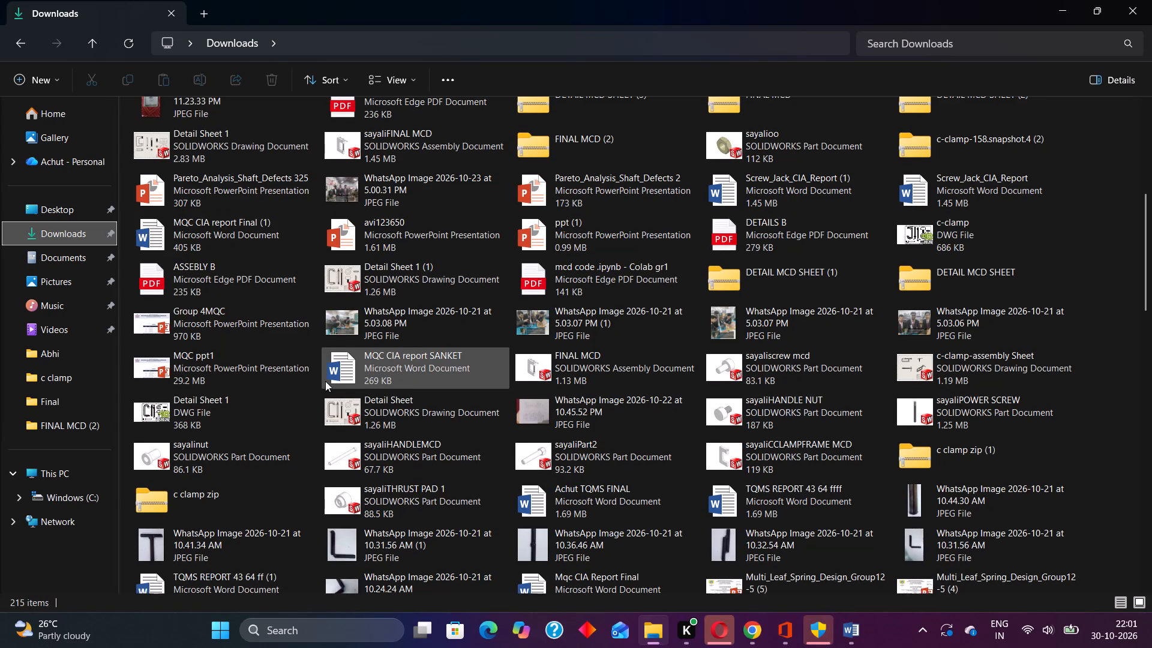
scroll(325, 381, "down", 1)
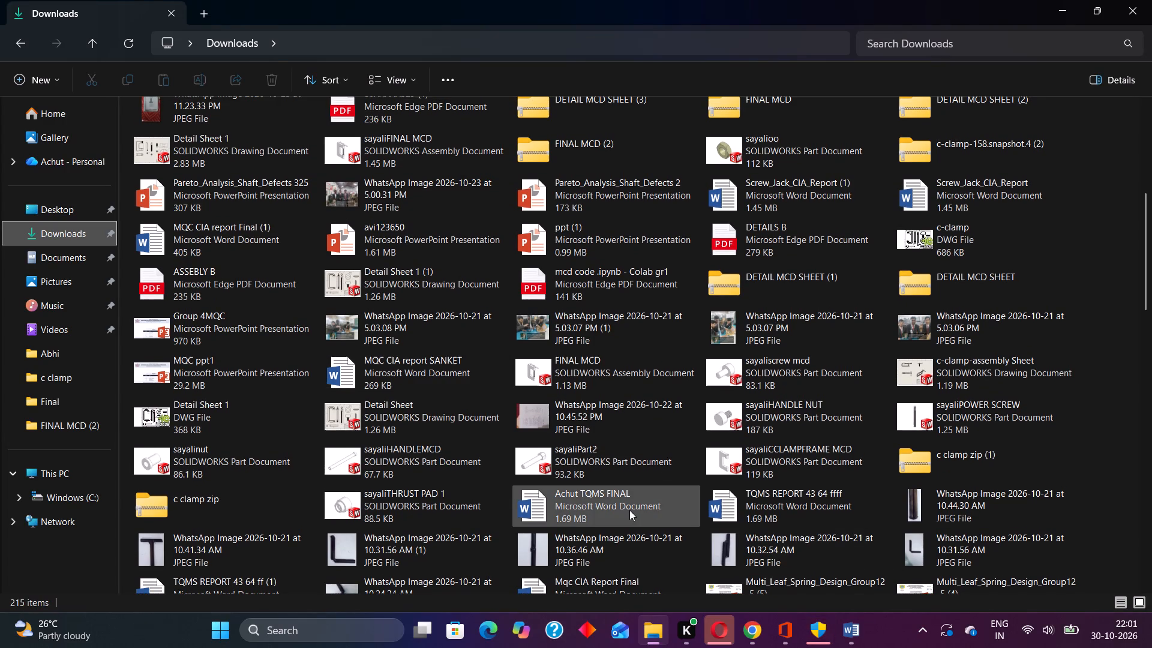
double_click(629, 510)
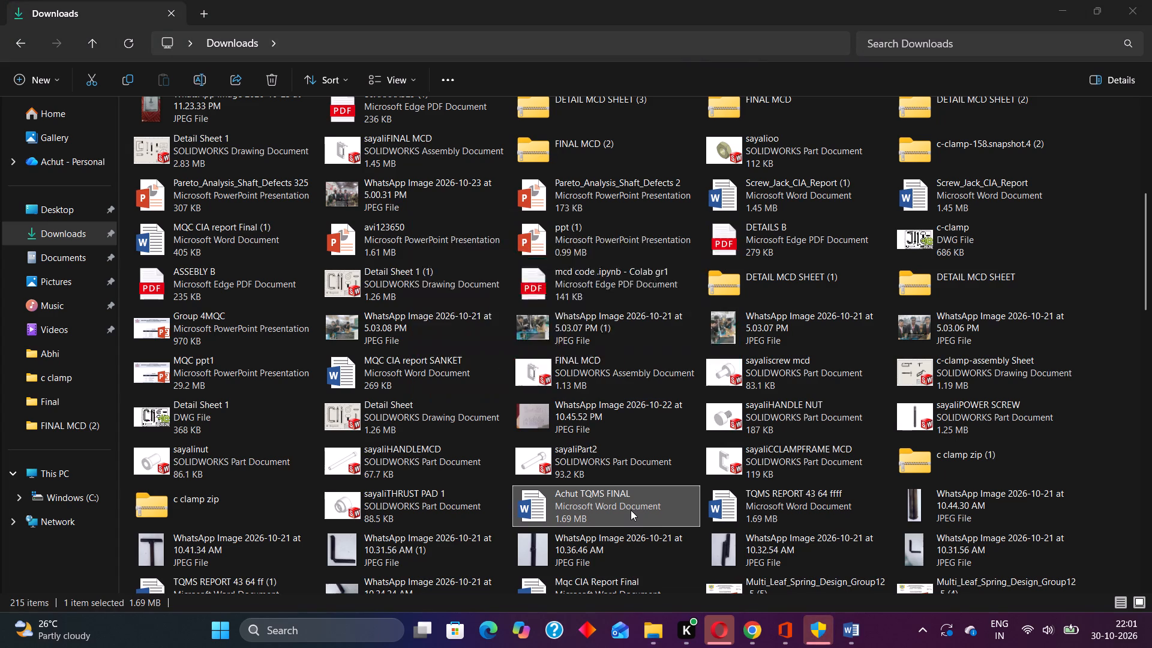
Cancel the Microsoft Office Standard 2013 configuration and clear its prompts so the Achut TQMS FINAL document can open.
left_click(593, 341)
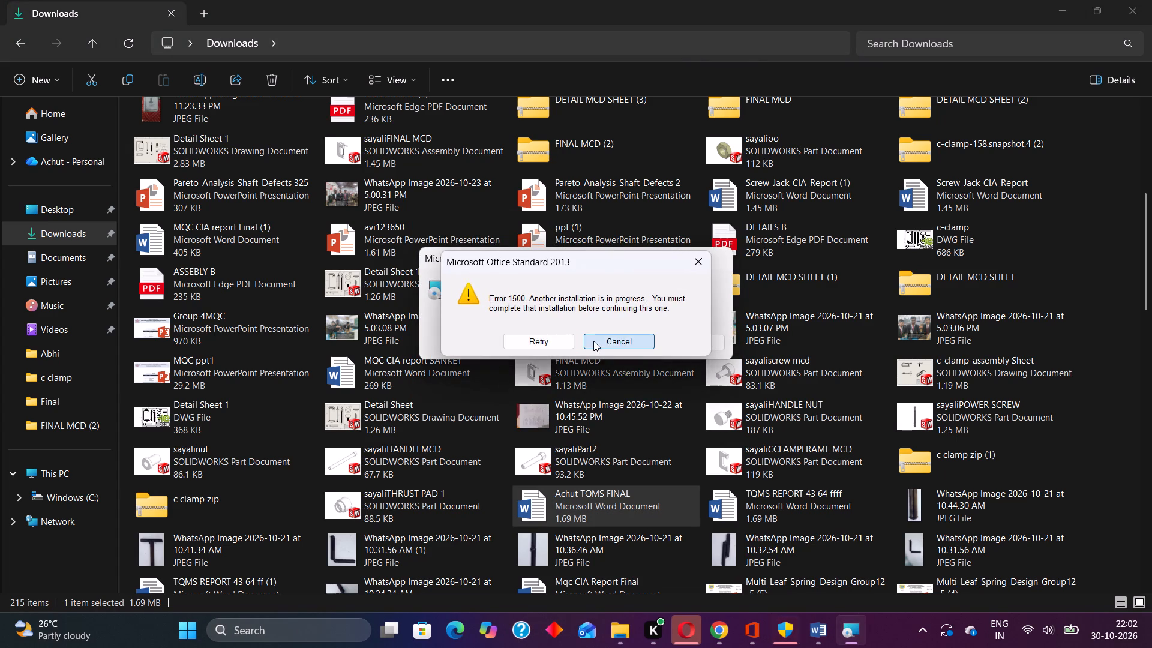
left_click(620, 341)
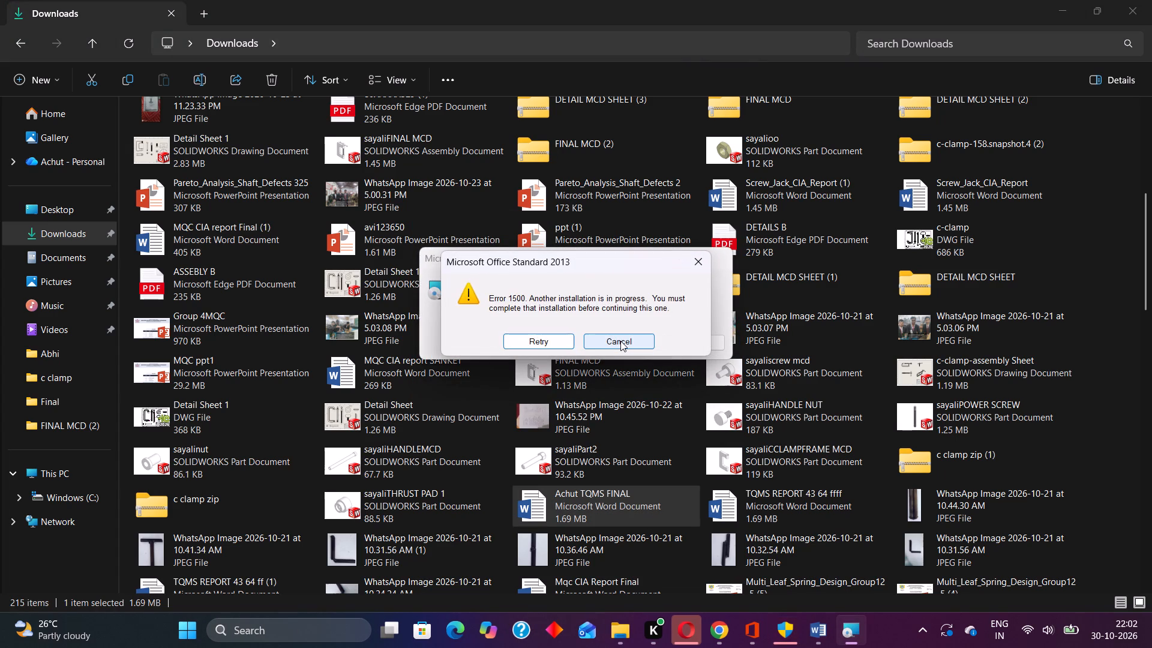
left_click(620, 341)
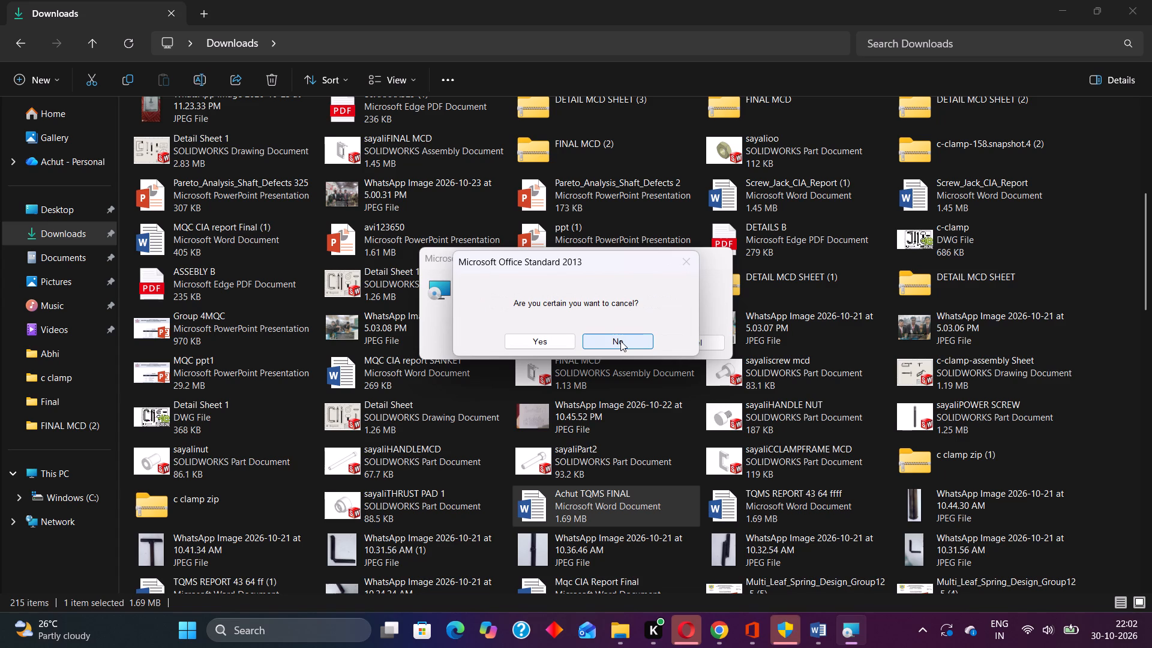
left_click(620, 341)
left_click(620, 341)
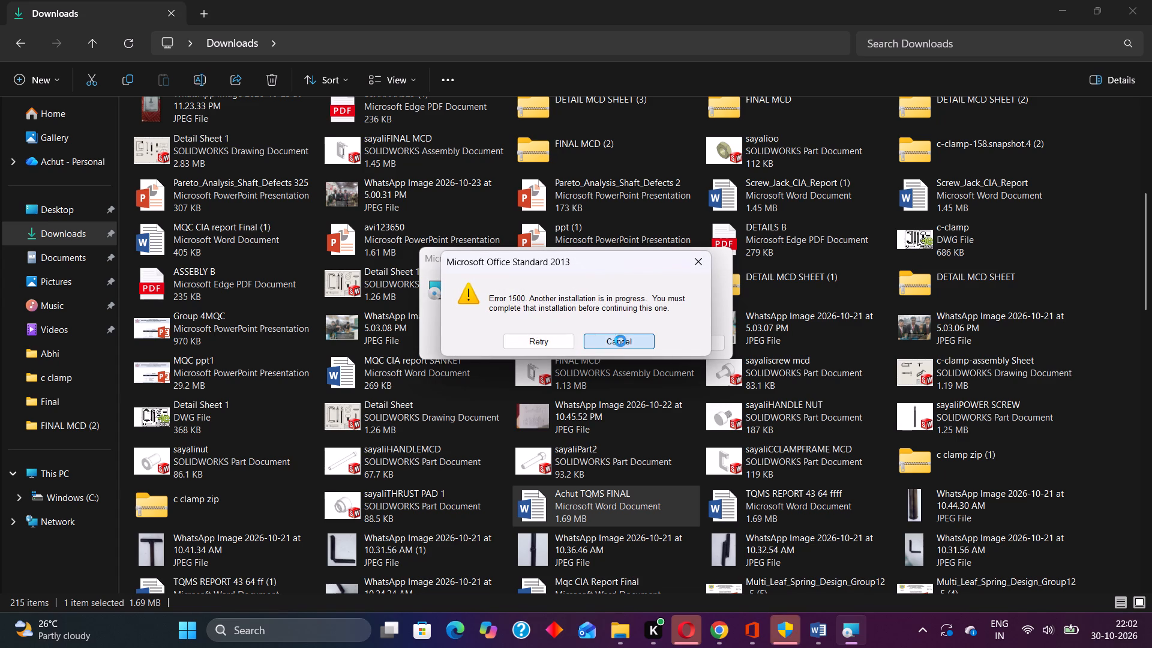
left_click(620, 341)
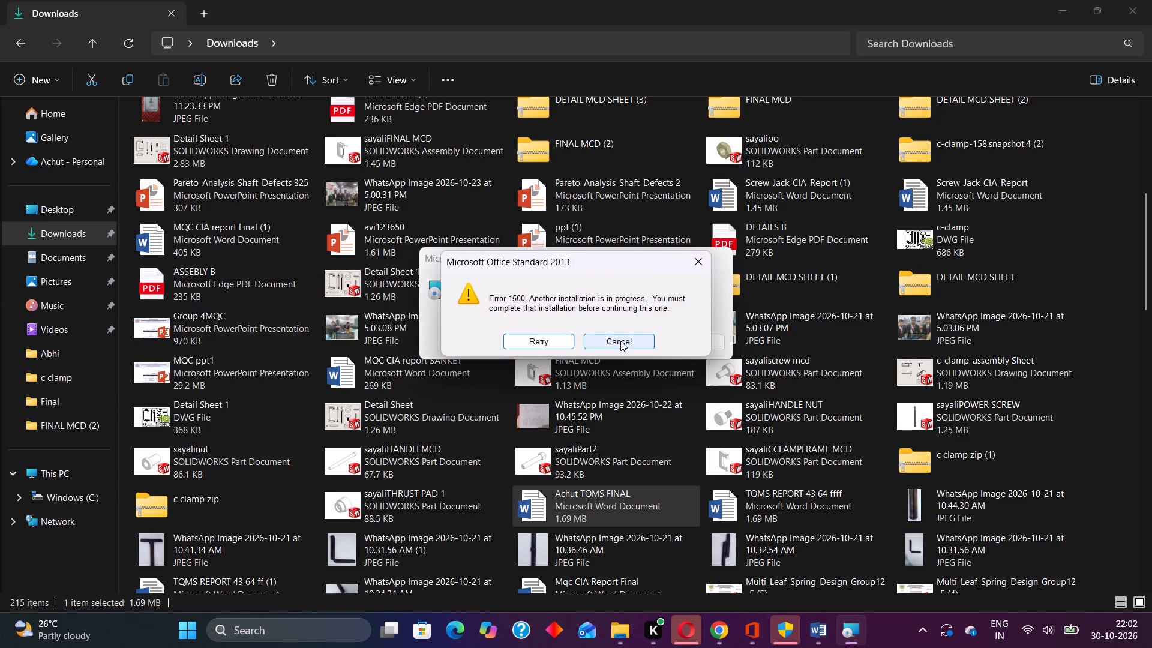
left_click(620, 341)
left_click(535, 344)
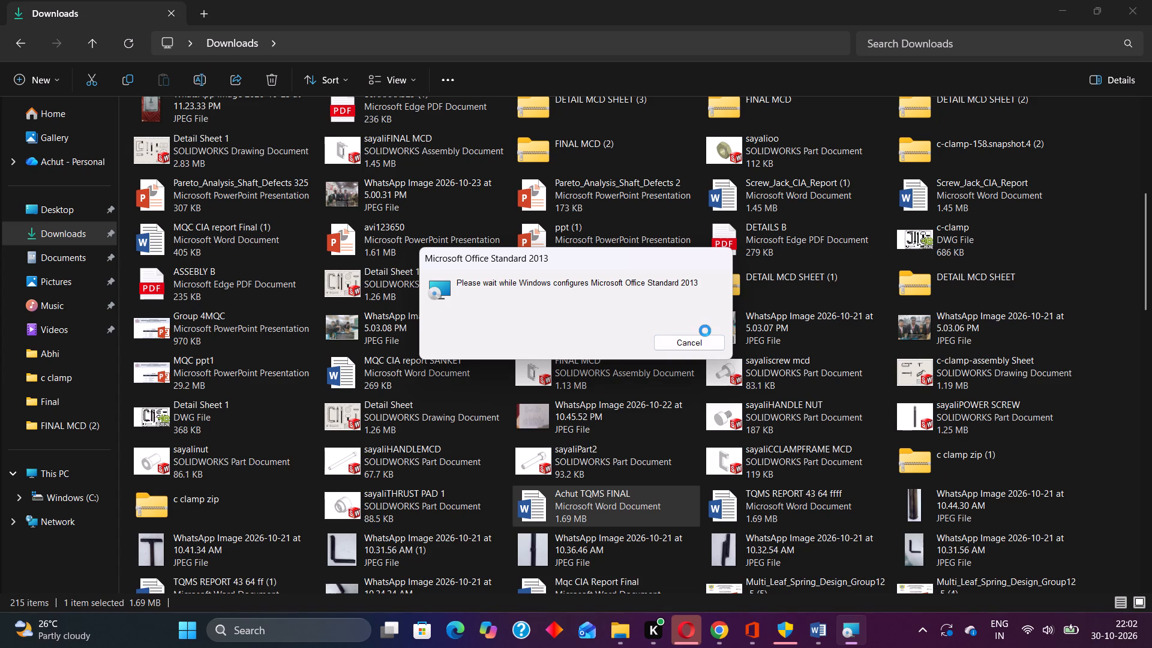
left_click(693, 380)
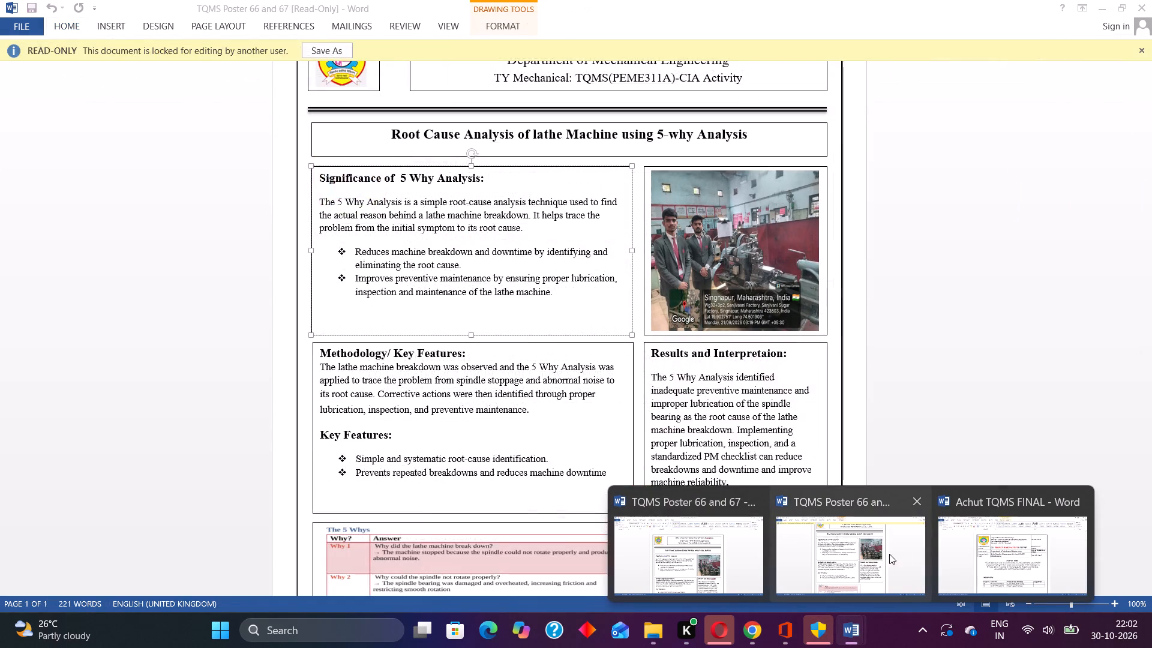
Switch to the Achut TQMS FINAL document and copy the photo of the five welded joint pieces on page 11.
left_click(996, 545)
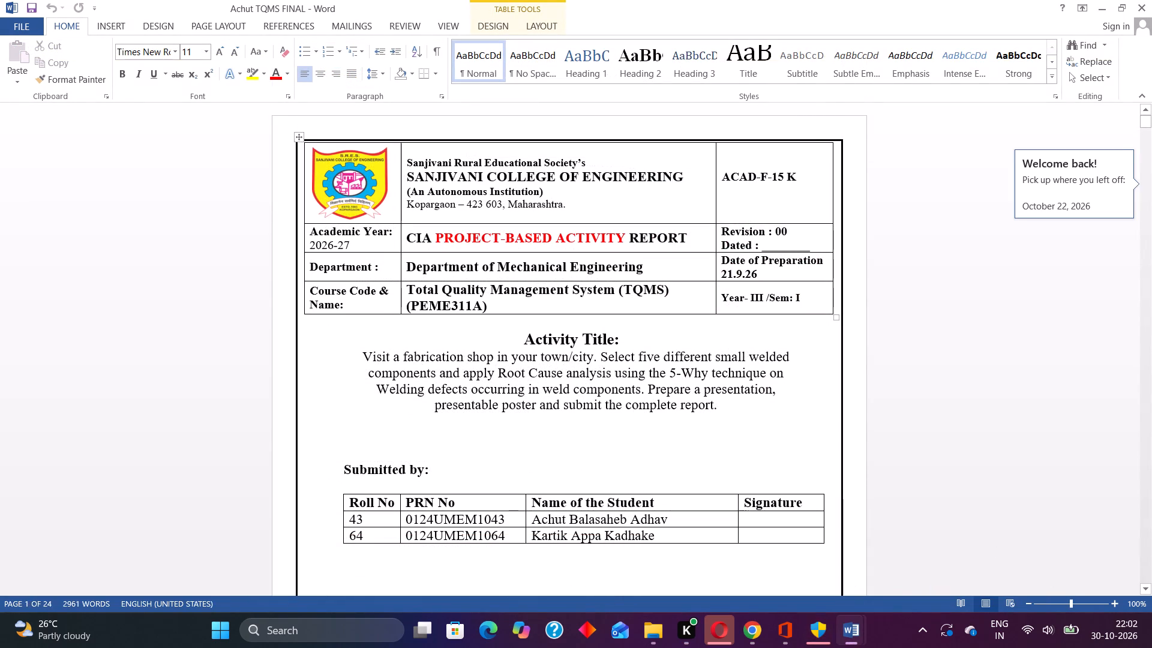
scroll(653, 417, "down", 6)
scroll(653, 417, "down", 20)
scroll(653, 417, "down", 20)
scroll(653, 417, "down", 20)
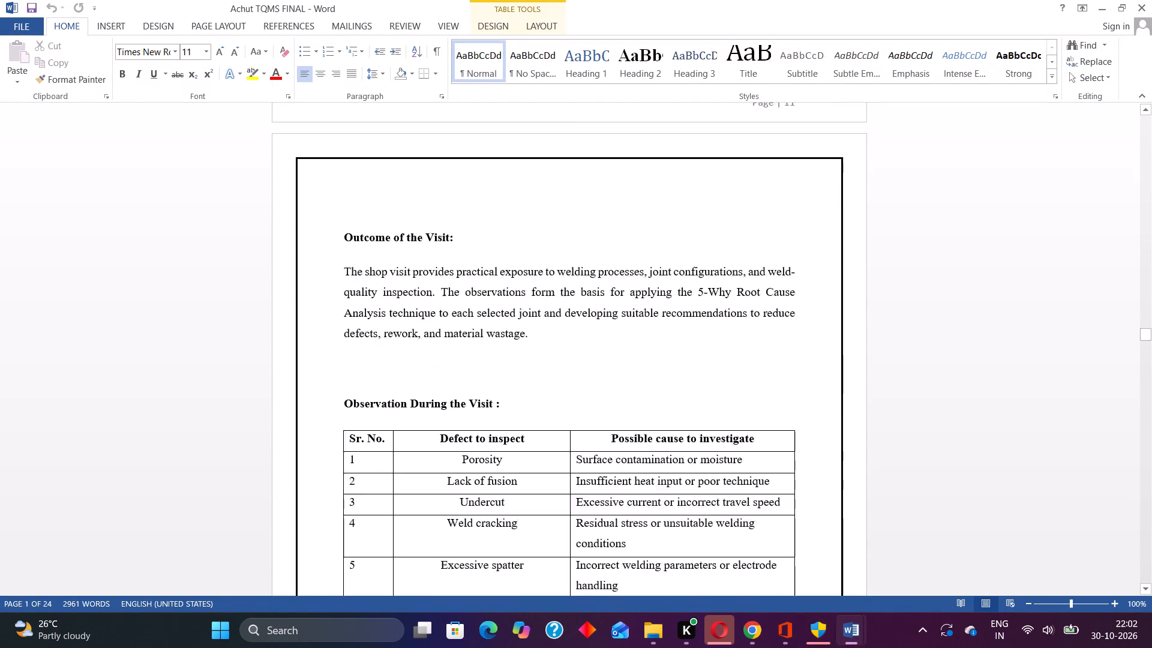
scroll(653, 417, "down", 1)
scroll(653, 417, "up", 10)
scroll(653, 417, "right", 1)
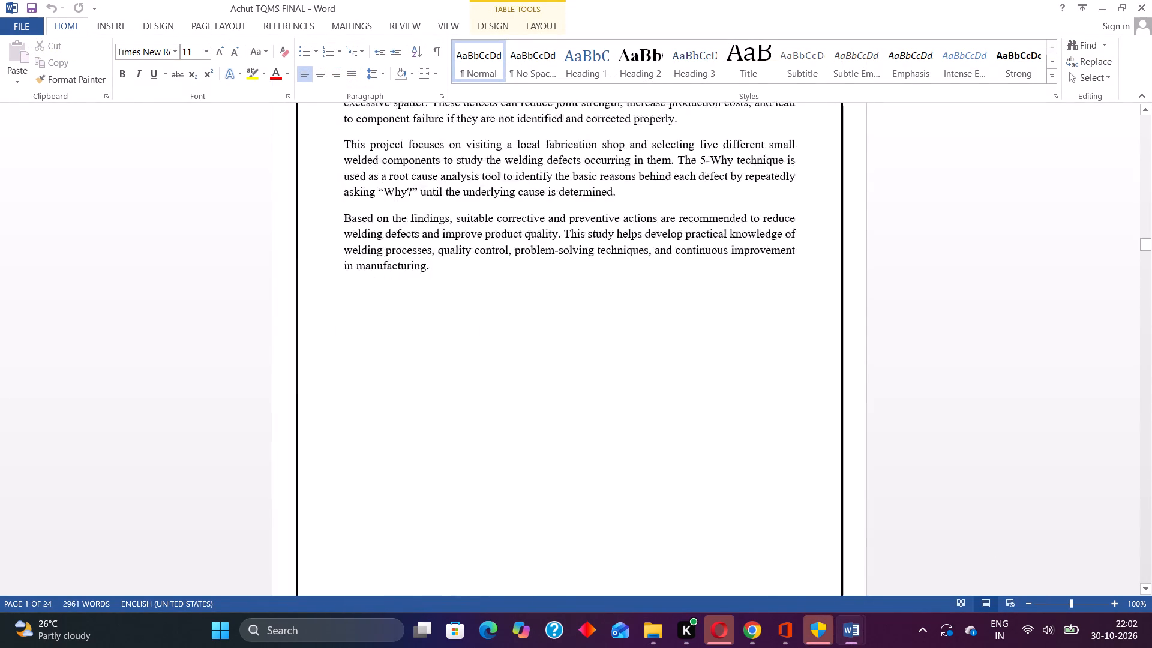
scroll(653, 417, "up", 1)
scroll(653, 417, "down", 12)
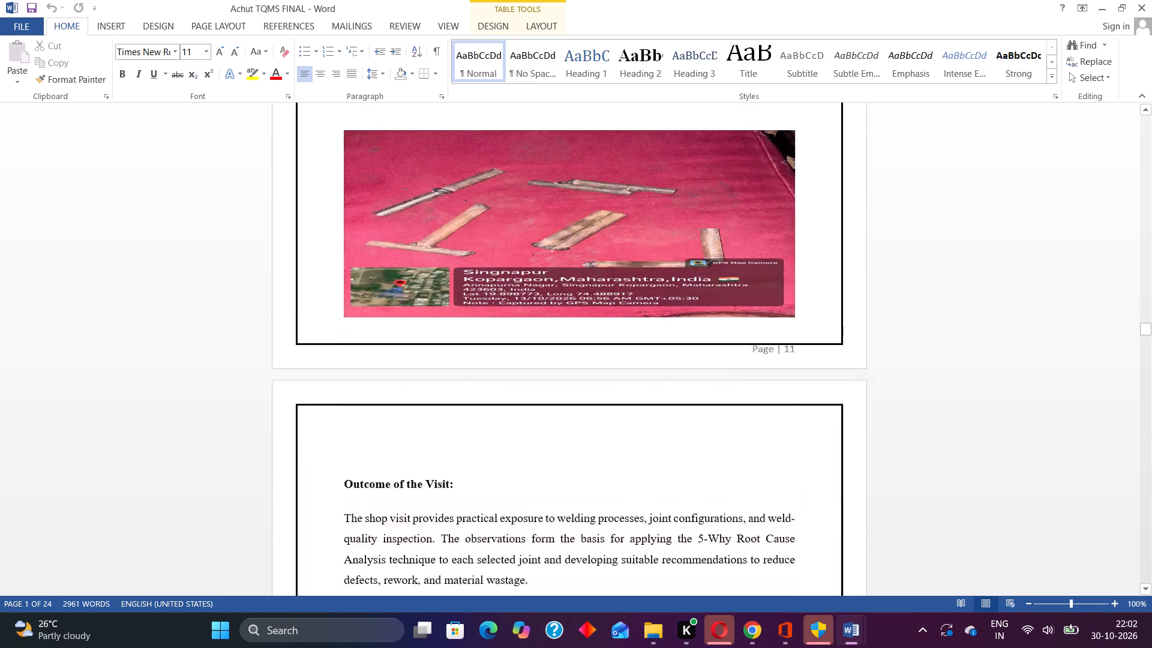
scroll(653, 417, "up", 1)
left_click(653, 417)
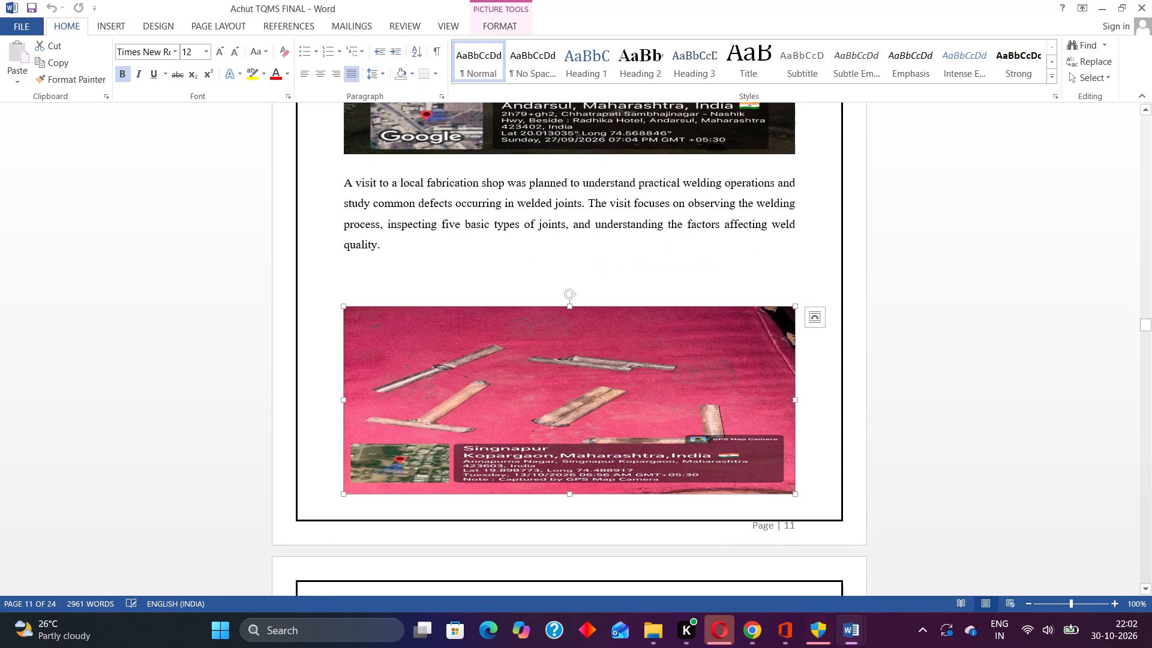
key("ctrl+c")
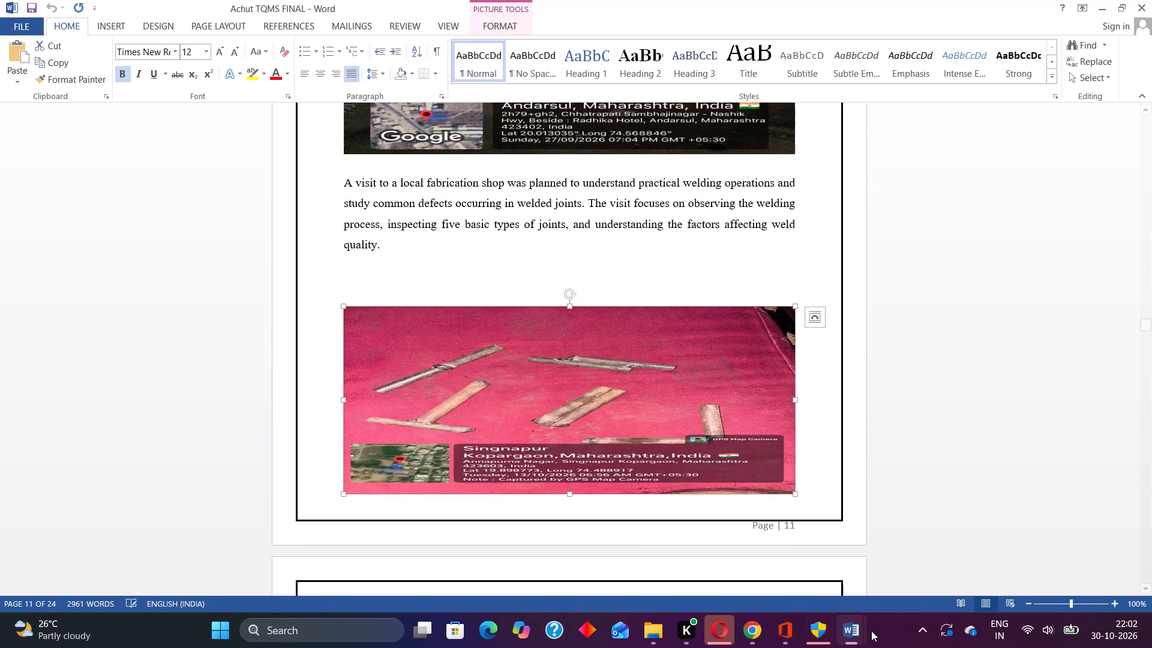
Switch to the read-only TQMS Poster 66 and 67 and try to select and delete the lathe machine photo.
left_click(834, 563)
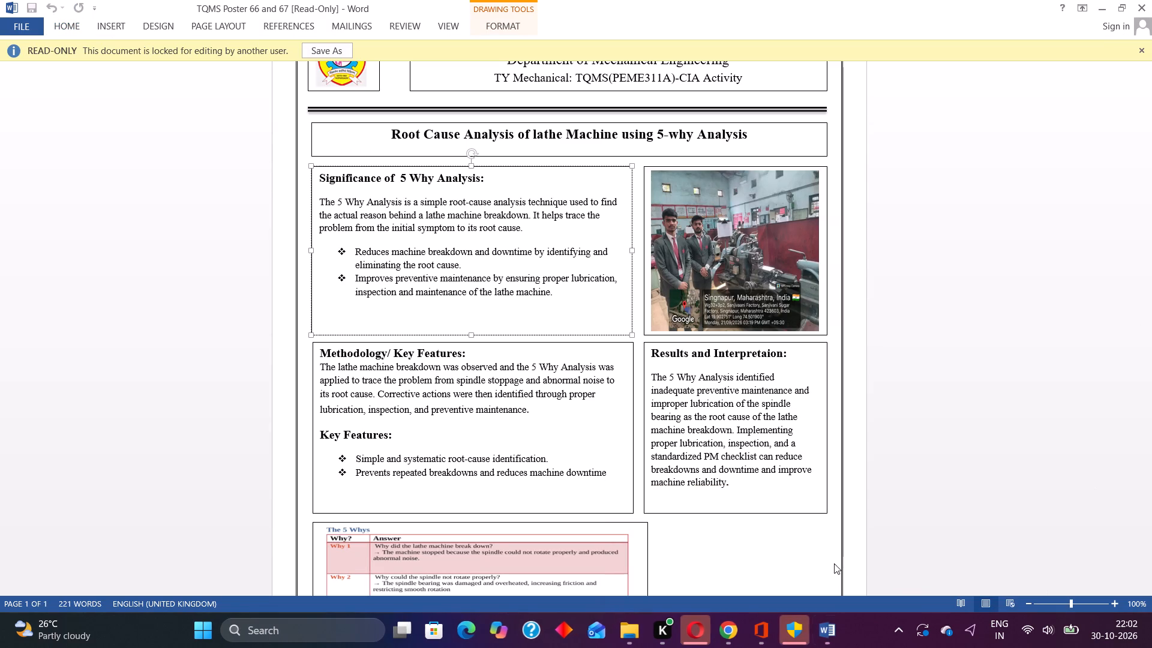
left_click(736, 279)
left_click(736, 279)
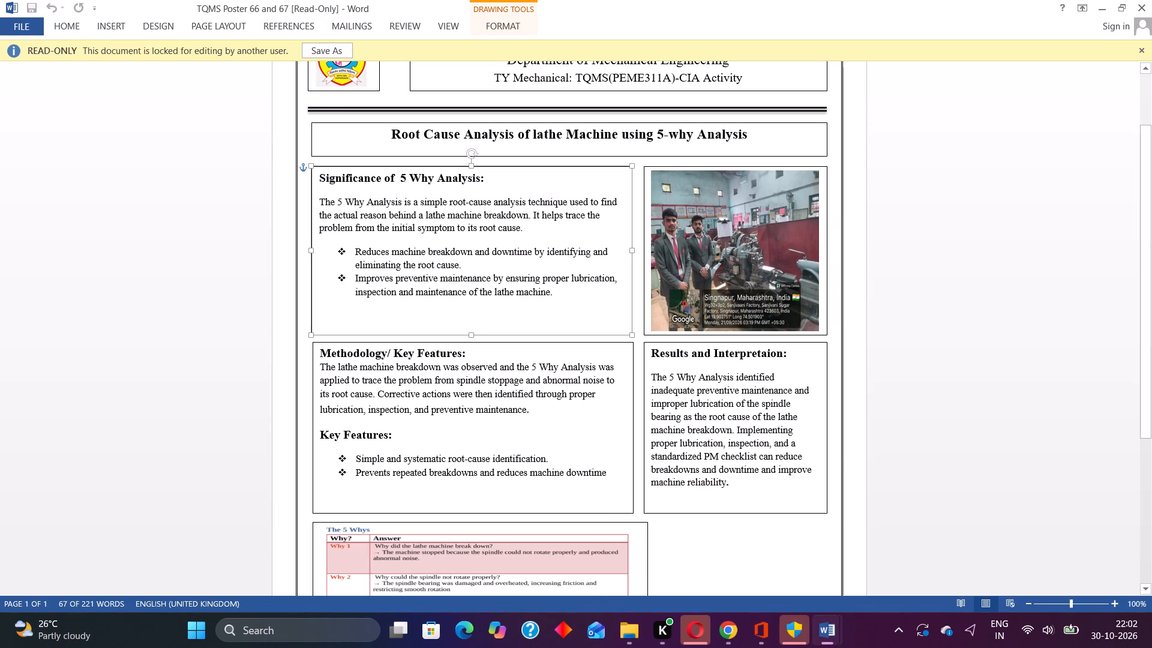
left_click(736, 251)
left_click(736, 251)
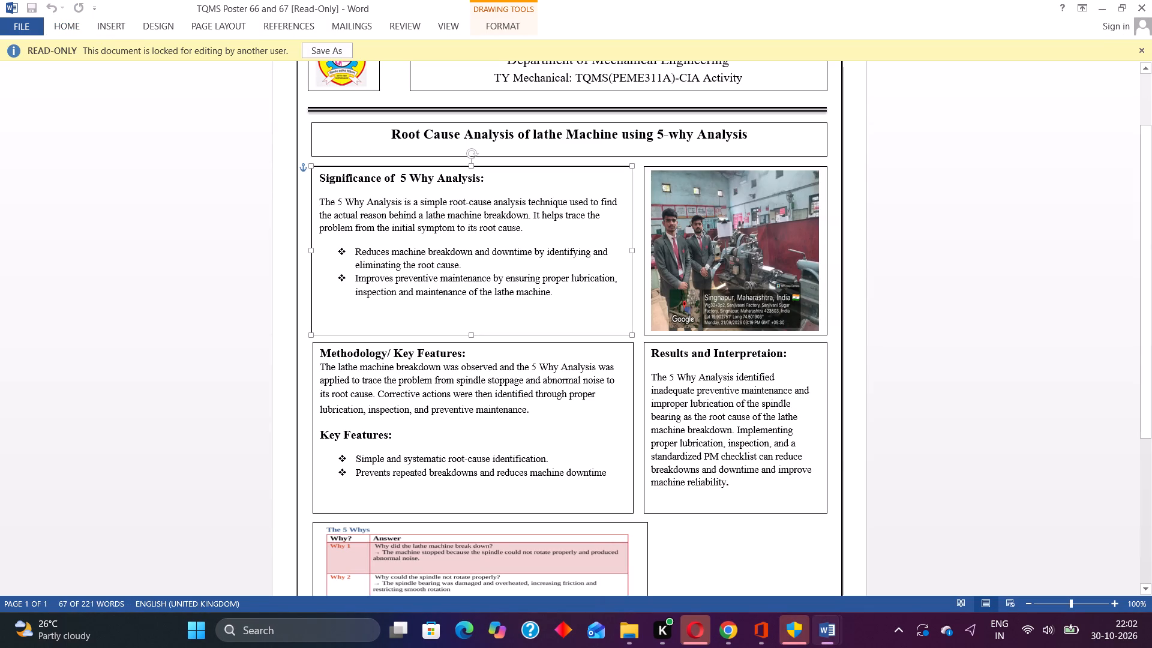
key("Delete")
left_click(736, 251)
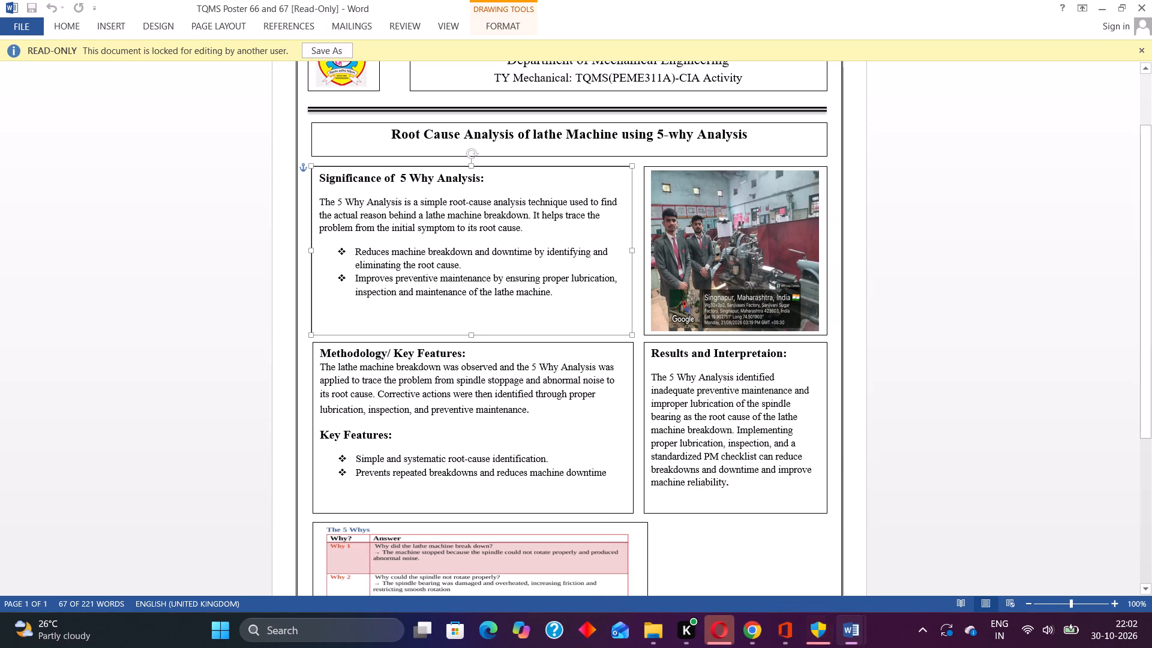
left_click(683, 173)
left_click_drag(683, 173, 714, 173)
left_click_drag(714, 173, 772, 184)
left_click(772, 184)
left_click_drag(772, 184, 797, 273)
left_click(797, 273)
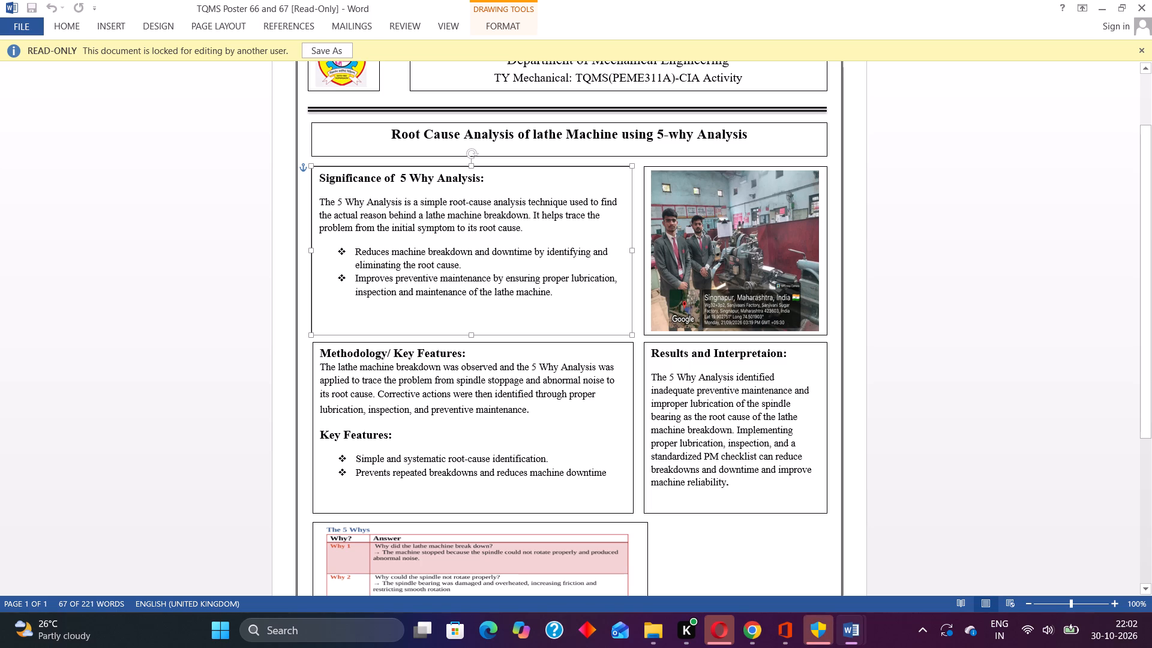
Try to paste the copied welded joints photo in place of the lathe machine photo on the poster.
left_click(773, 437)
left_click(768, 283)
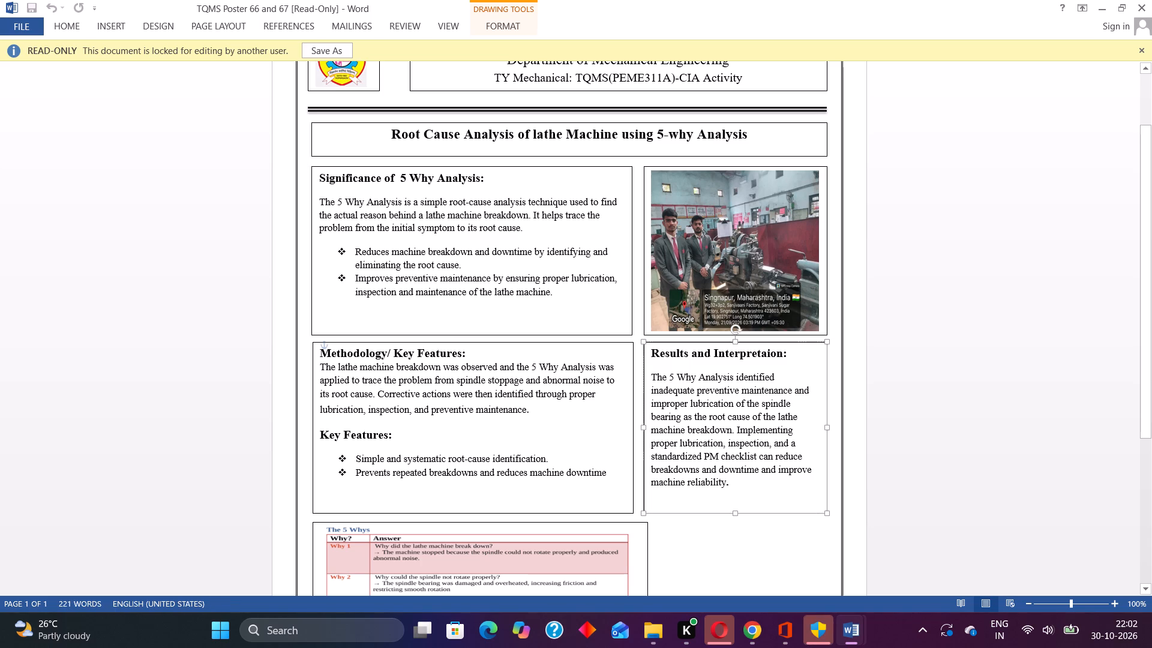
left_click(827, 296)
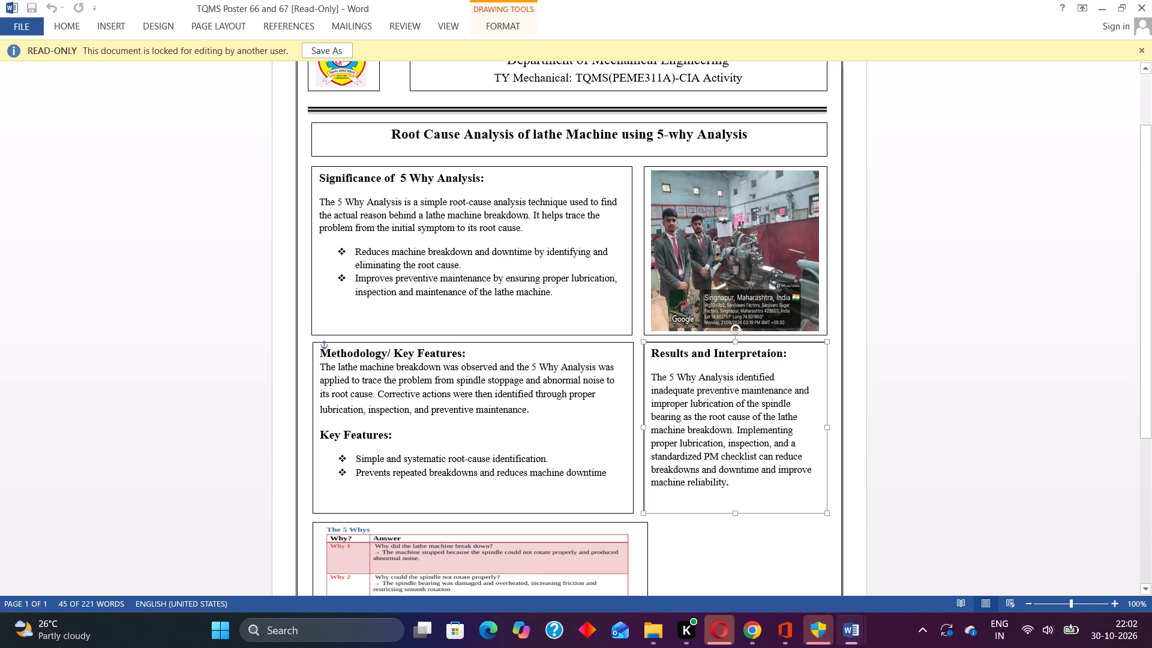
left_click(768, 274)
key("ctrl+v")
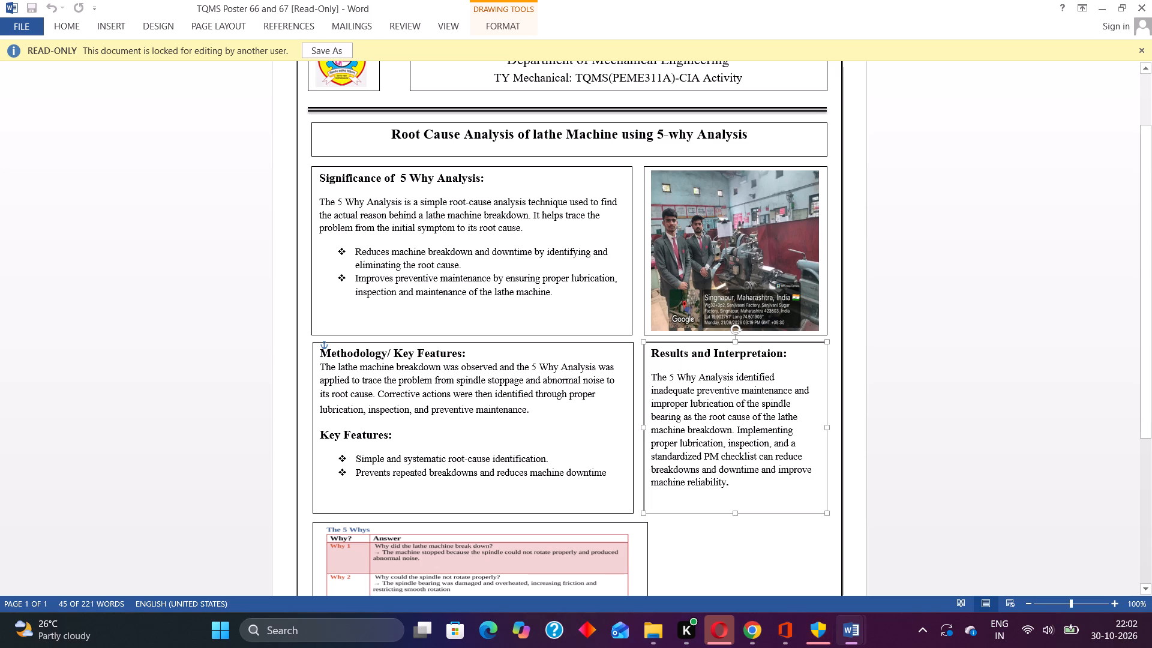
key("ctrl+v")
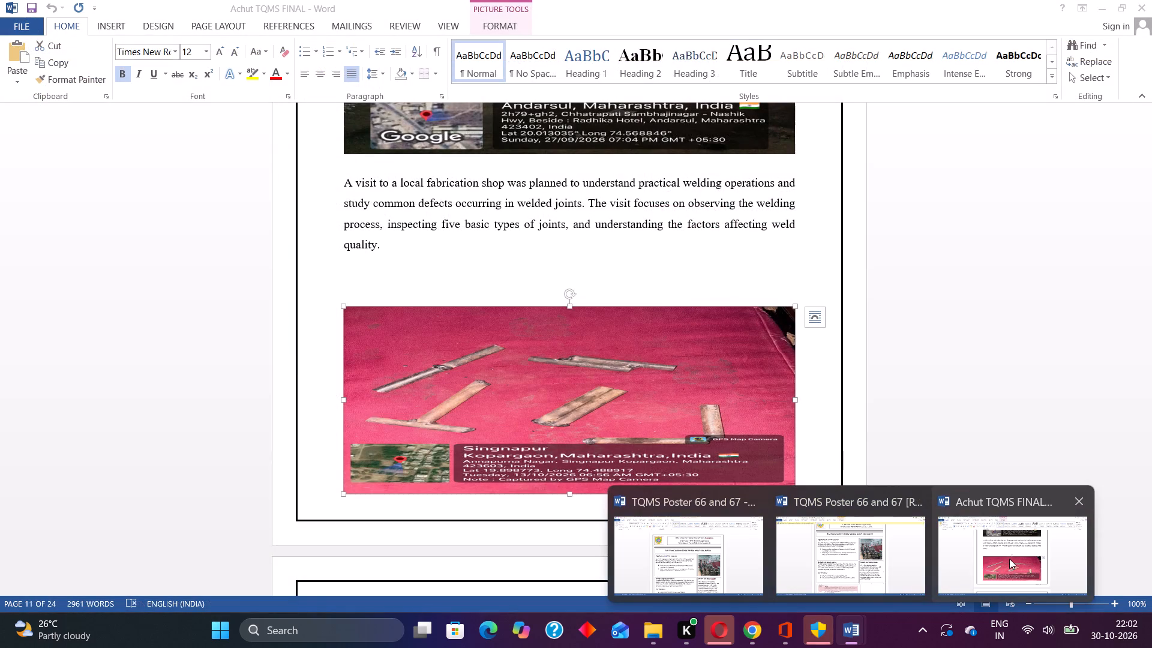
Return to Achut TQMS FINAL, move the welded joints photo on page 11 into the blank line above it, and copy it again.
left_click(1009, 559)
left_click(712, 430)
left_click_drag(712, 430, 707, 396)
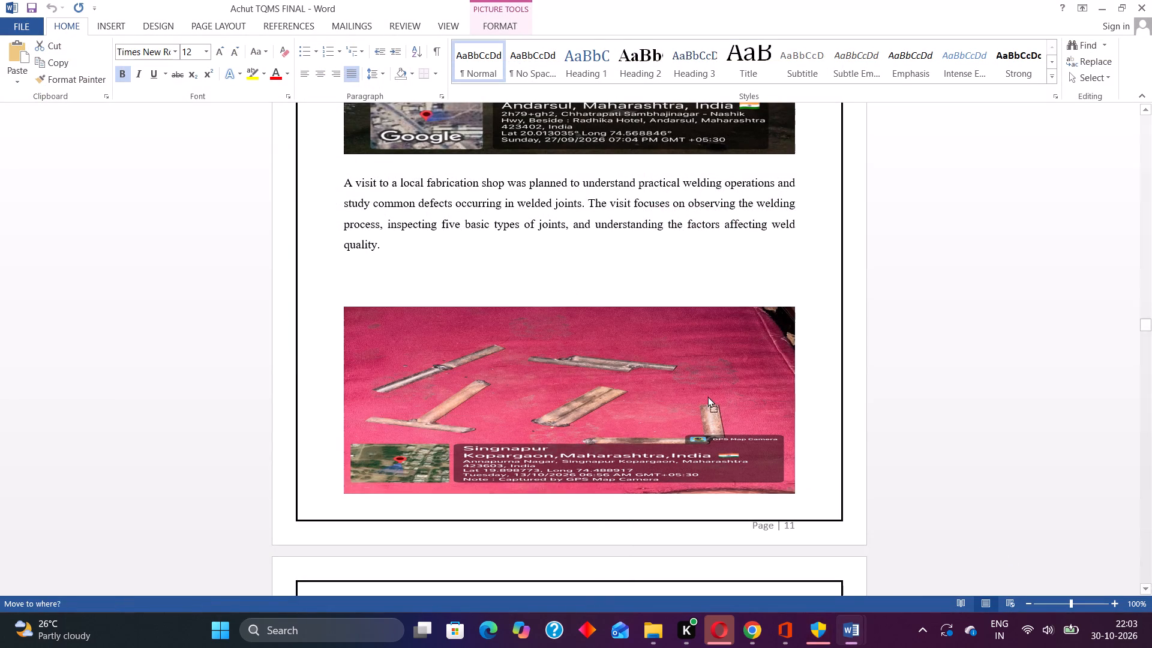
left_click_drag(707, 396, 707, 371)
left_click(707, 371)
left_click_drag(707, 371, 718, 274)
left_click_drag(718, 274, 716, 274)
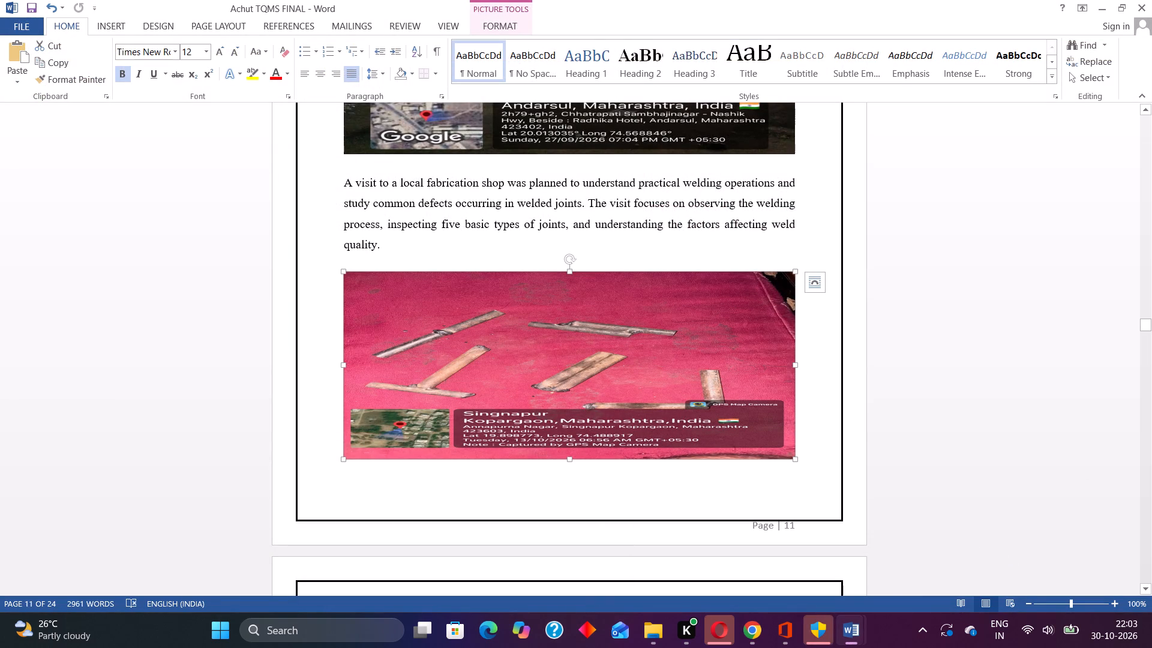
key("ctrl+c")
left_click(696, 352)
key("ctrl+c")
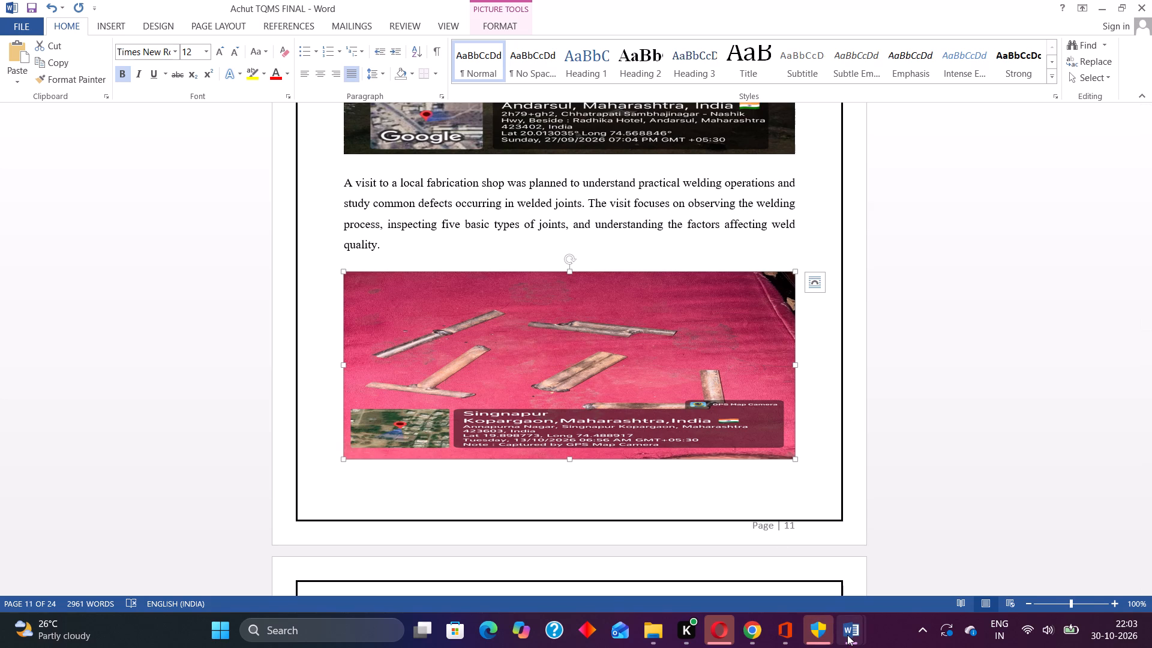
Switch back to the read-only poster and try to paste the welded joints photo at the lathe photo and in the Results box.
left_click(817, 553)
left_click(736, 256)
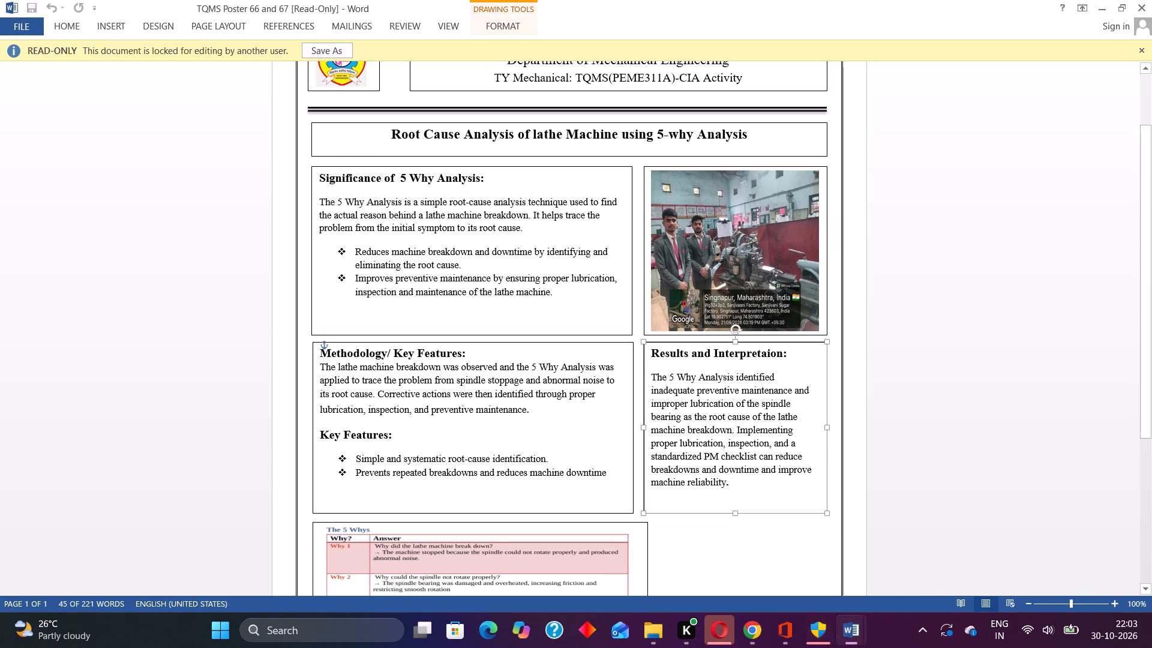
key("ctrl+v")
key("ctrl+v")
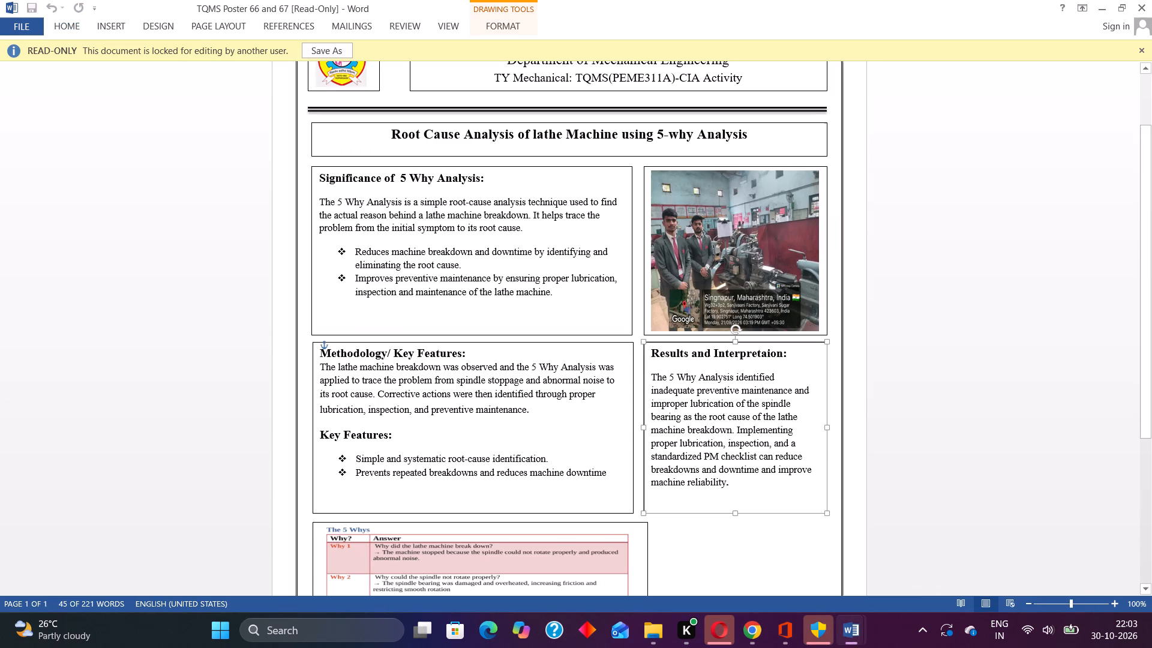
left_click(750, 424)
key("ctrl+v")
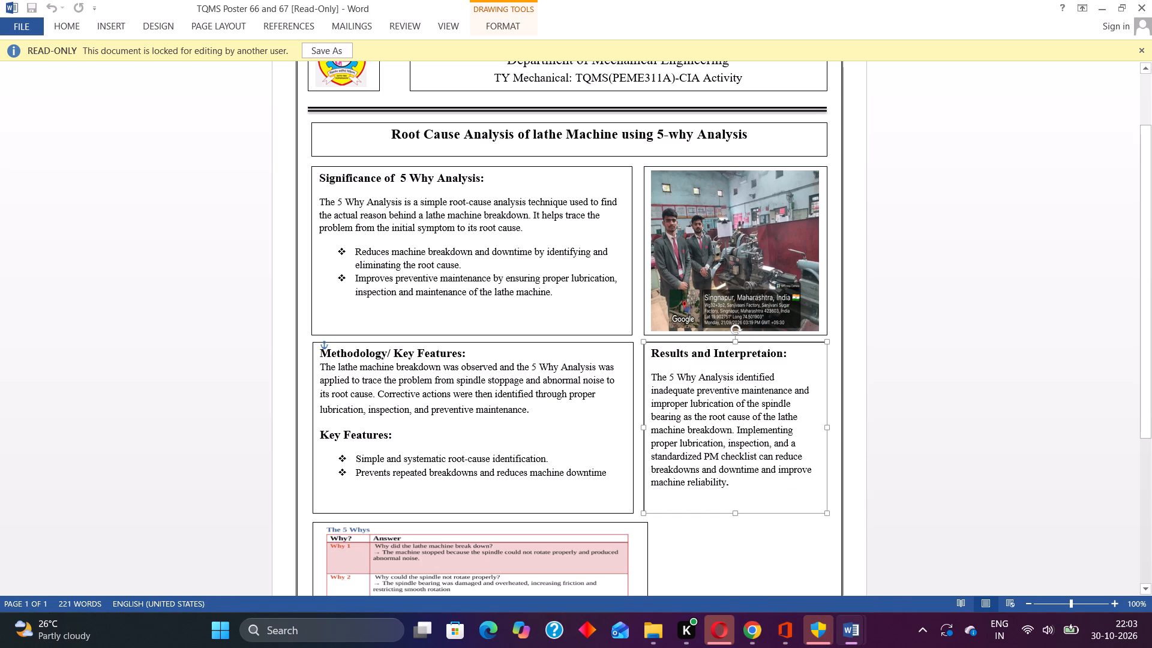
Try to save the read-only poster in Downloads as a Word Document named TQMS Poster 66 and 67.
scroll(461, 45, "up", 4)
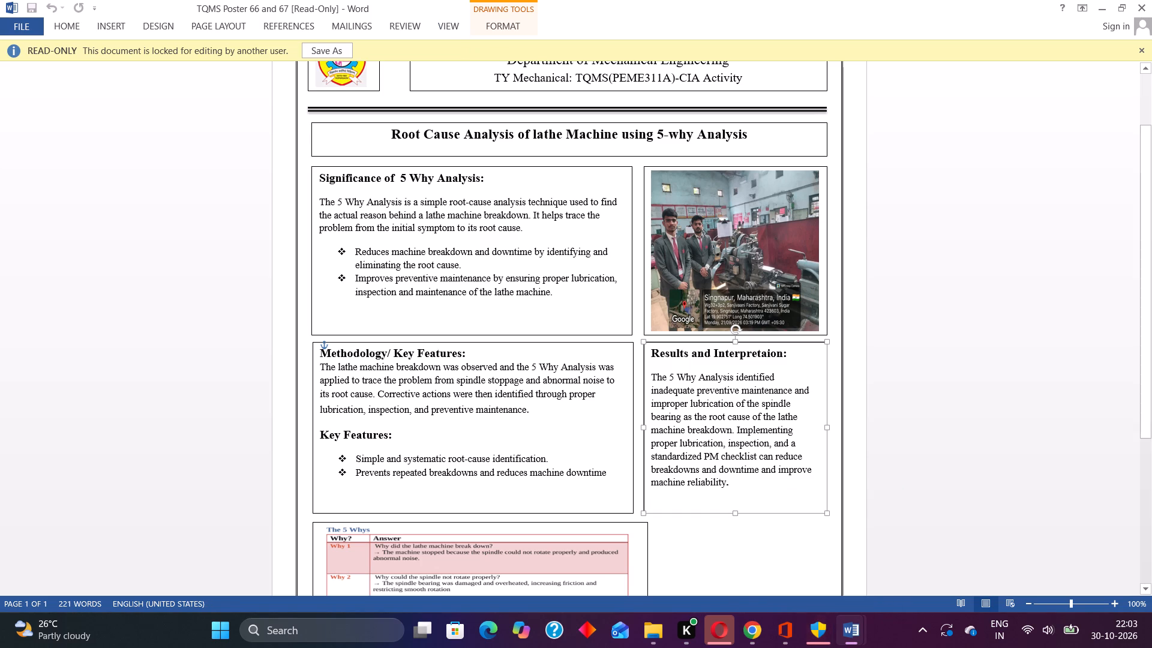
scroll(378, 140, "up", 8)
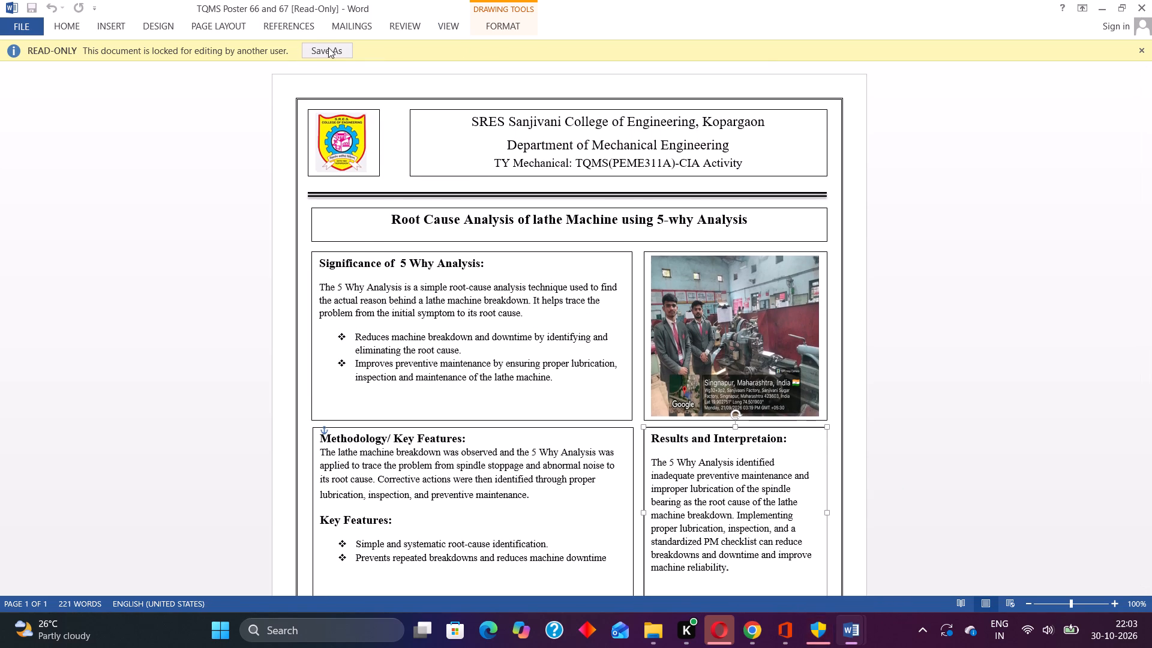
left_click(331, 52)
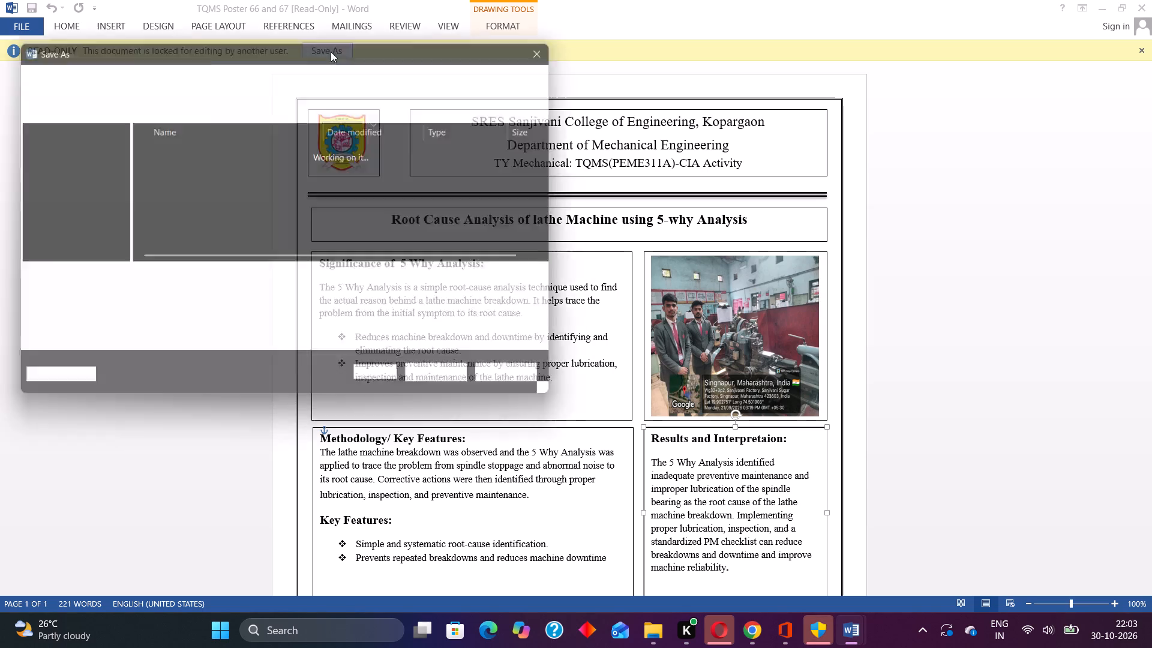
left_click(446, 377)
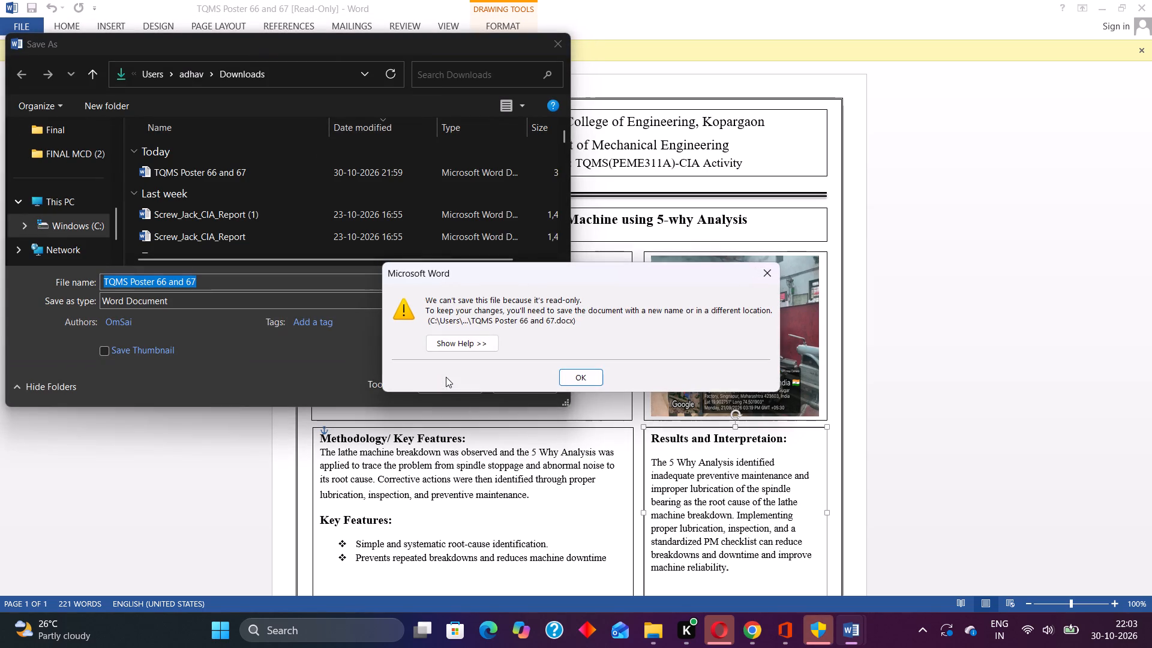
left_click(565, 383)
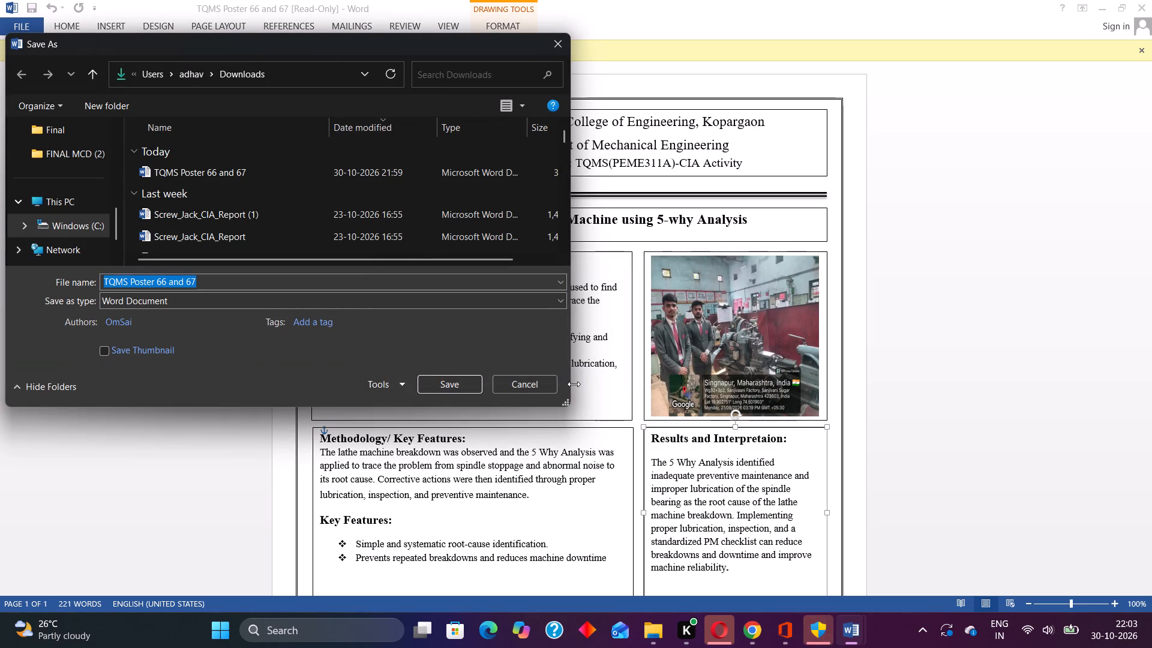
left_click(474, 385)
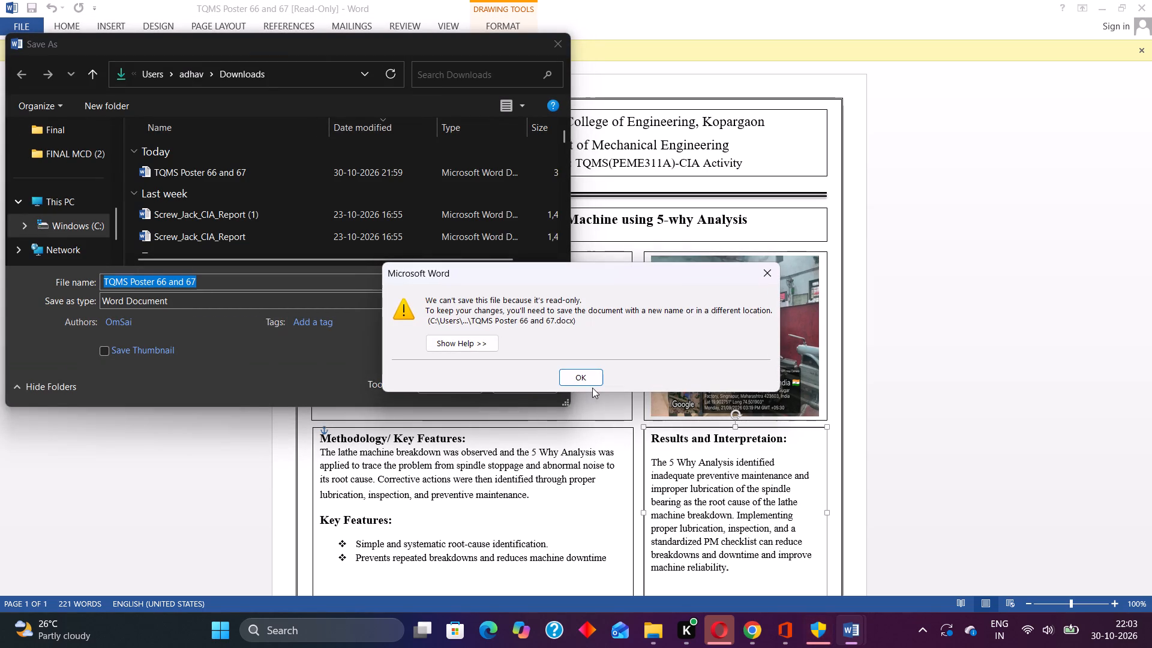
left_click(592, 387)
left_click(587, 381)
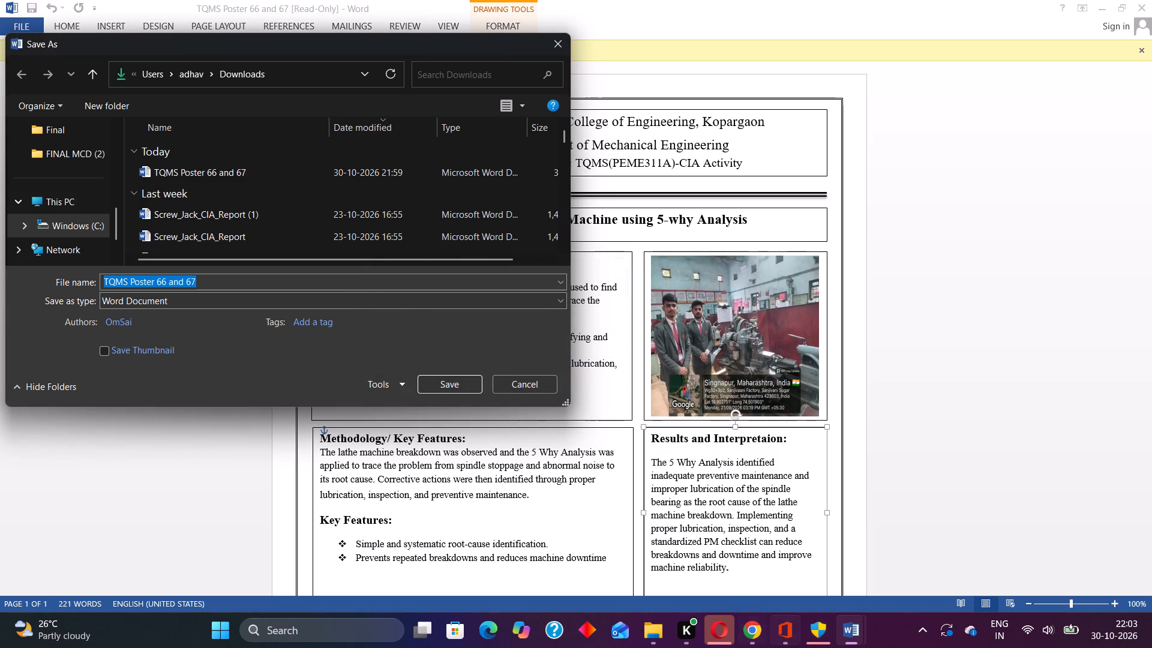
Switch to the editable TQMS Poster 66 and 67, paste the copied welded joints photo into the photo box and delete the lathe machine photo.
left_click(691, 541)
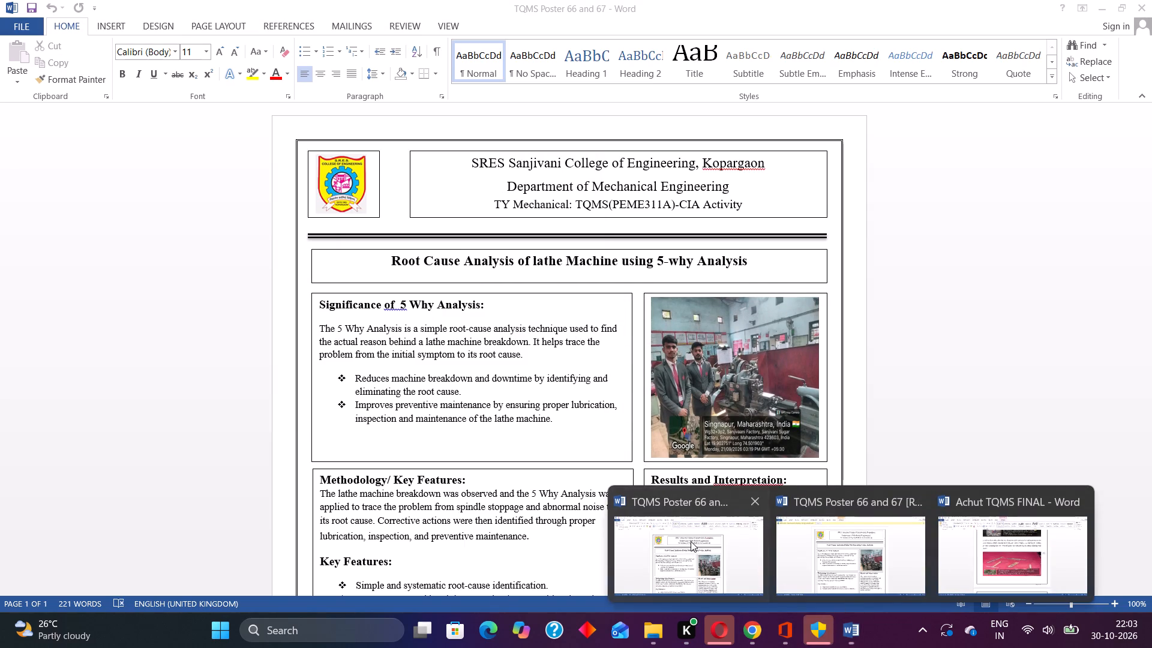
left_click(682, 398)
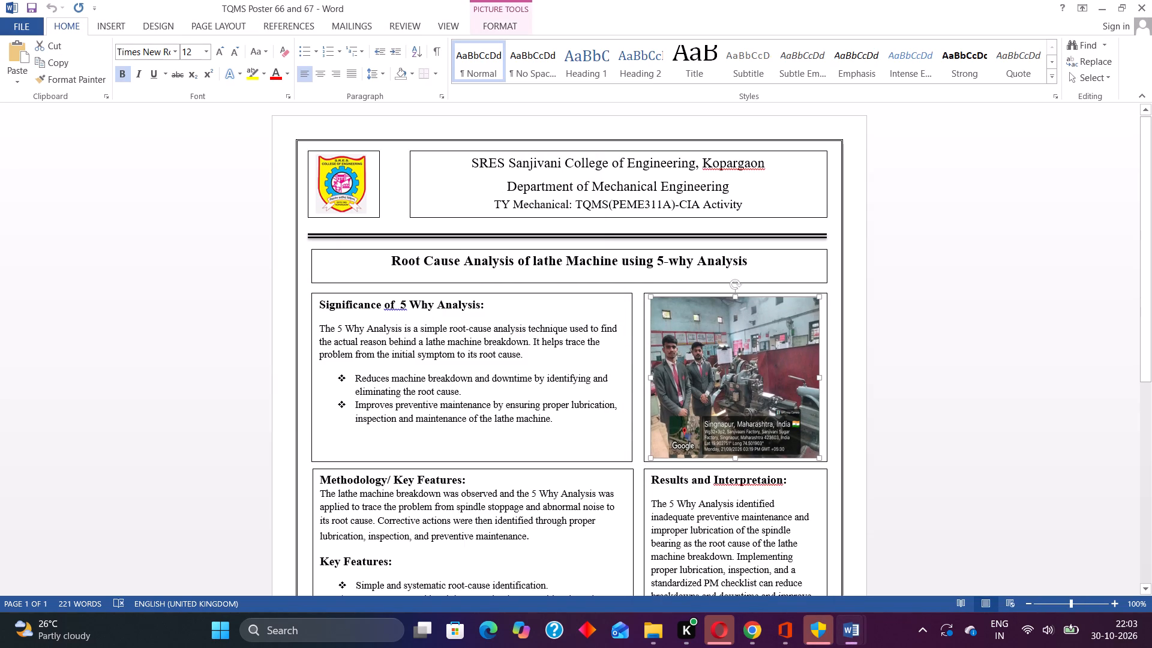
key("ctrl+v")
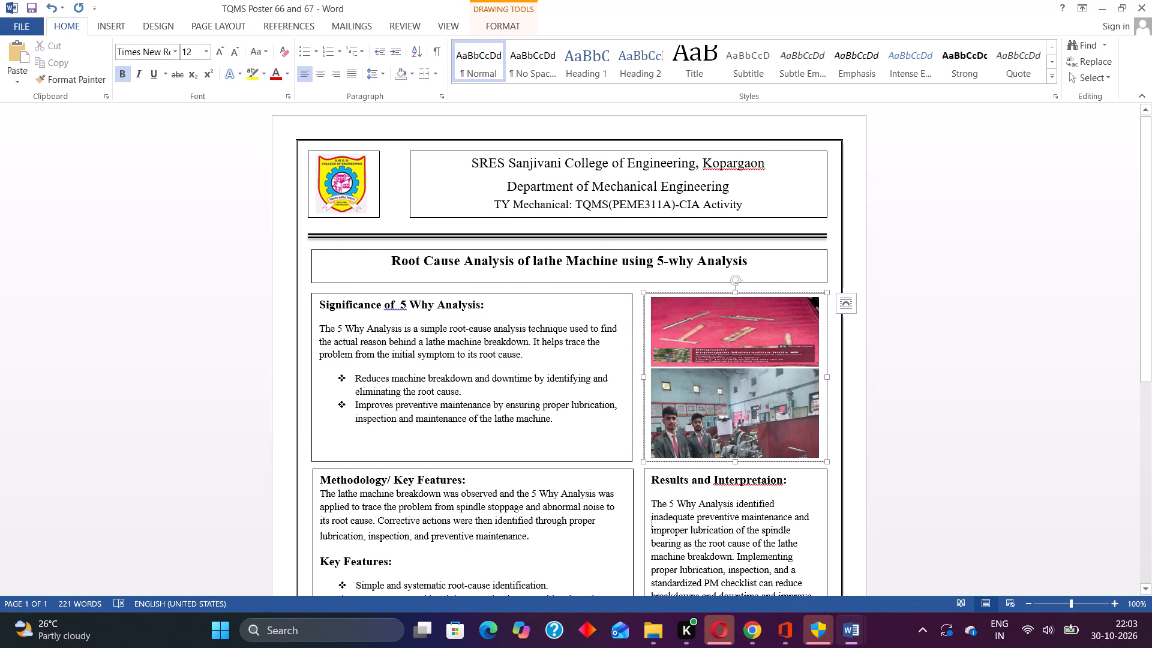
left_click(722, 399)
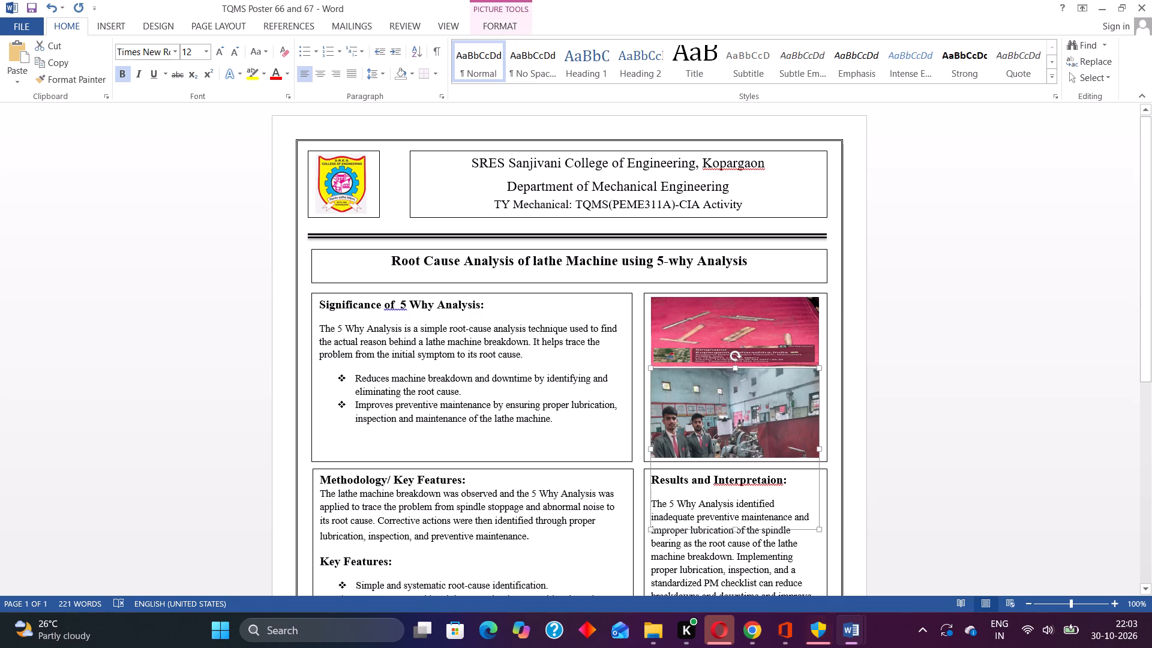
key("Delete")
Stretch the welded joints photo downward so that it fills the height of its box beside Significance of 5 Why Analysis.
left_click(751, 347)
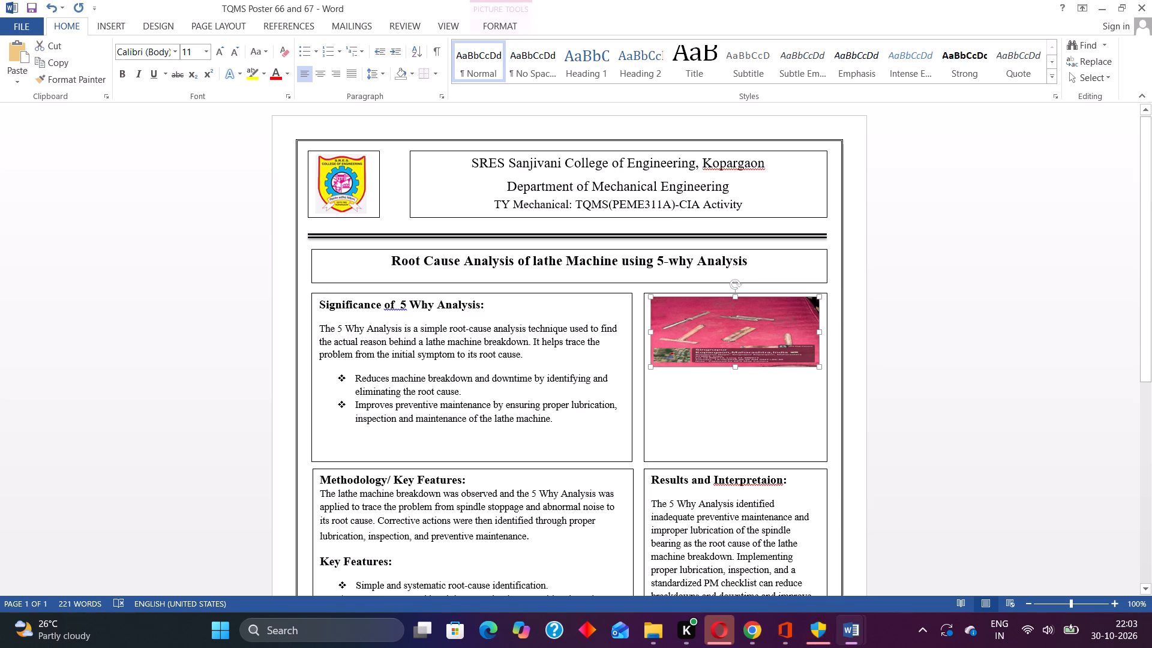
left_click_drag(734, 365, 745, 456)
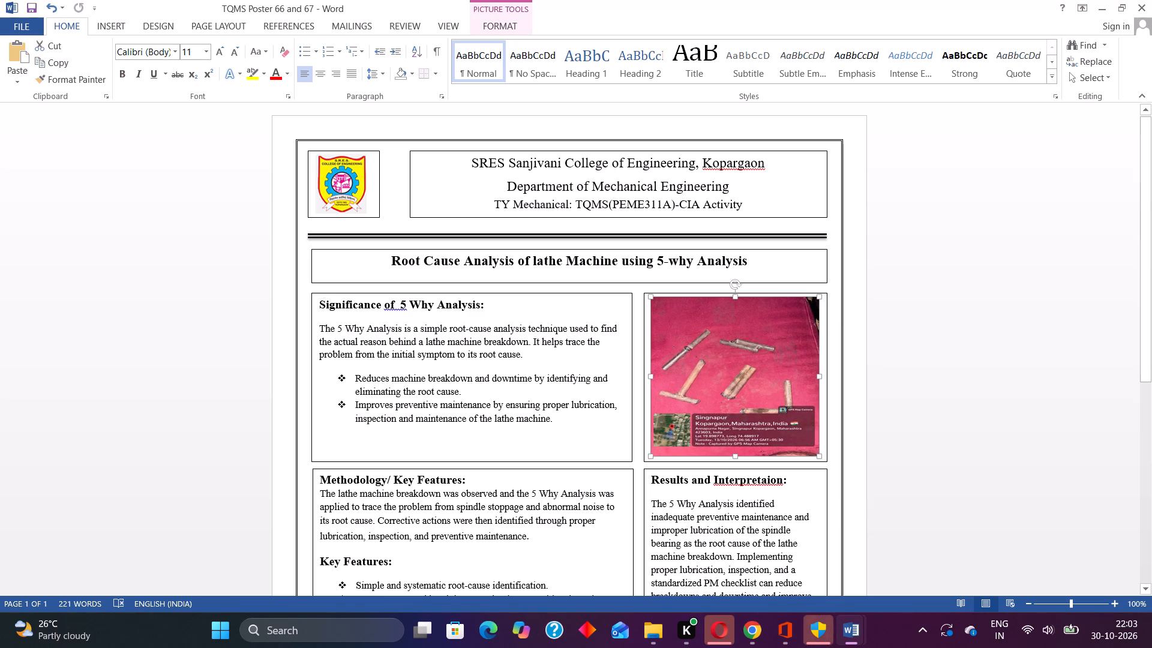
left_click(884, 424)
Look over the poster's lower boxes, switch to Achut TQMS FINAL and skim back from the page 11 photos to the Abstract.
scroll(573, 359, "down", 1)
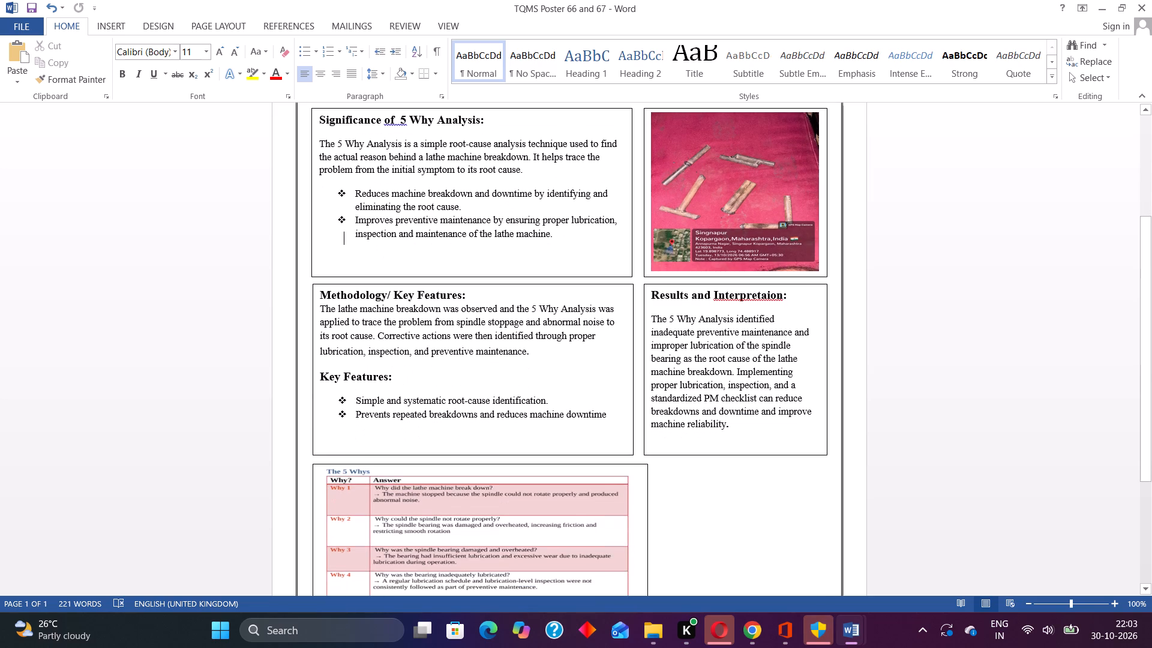
scroll(573, 359, "down", 2)
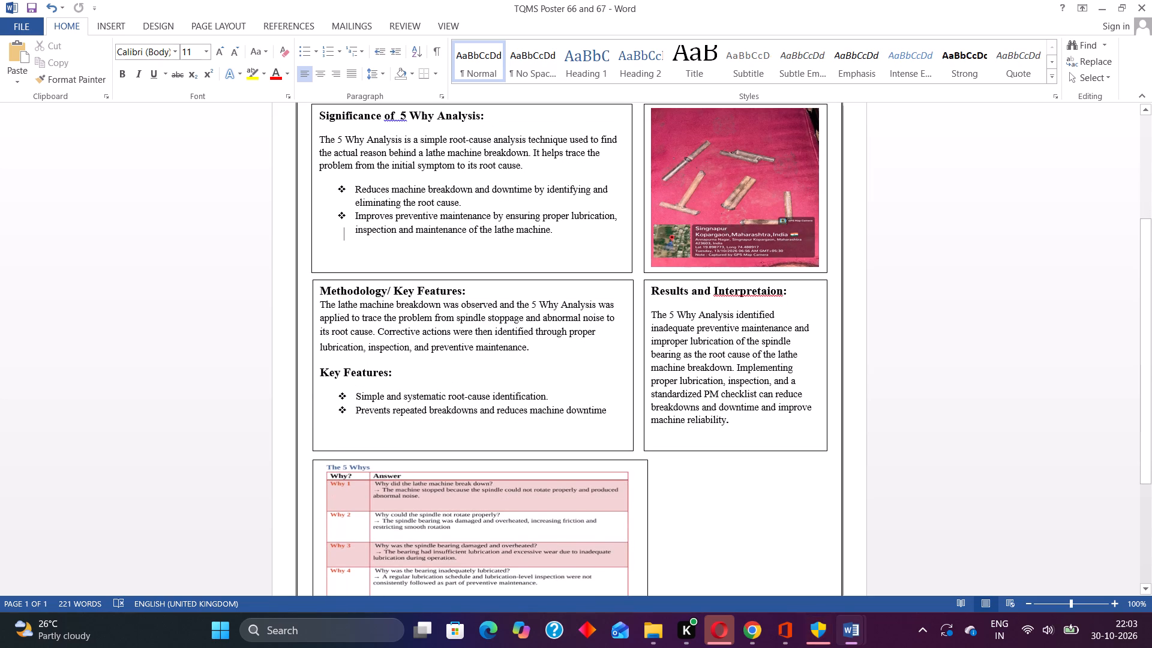
left_click(787, 507)
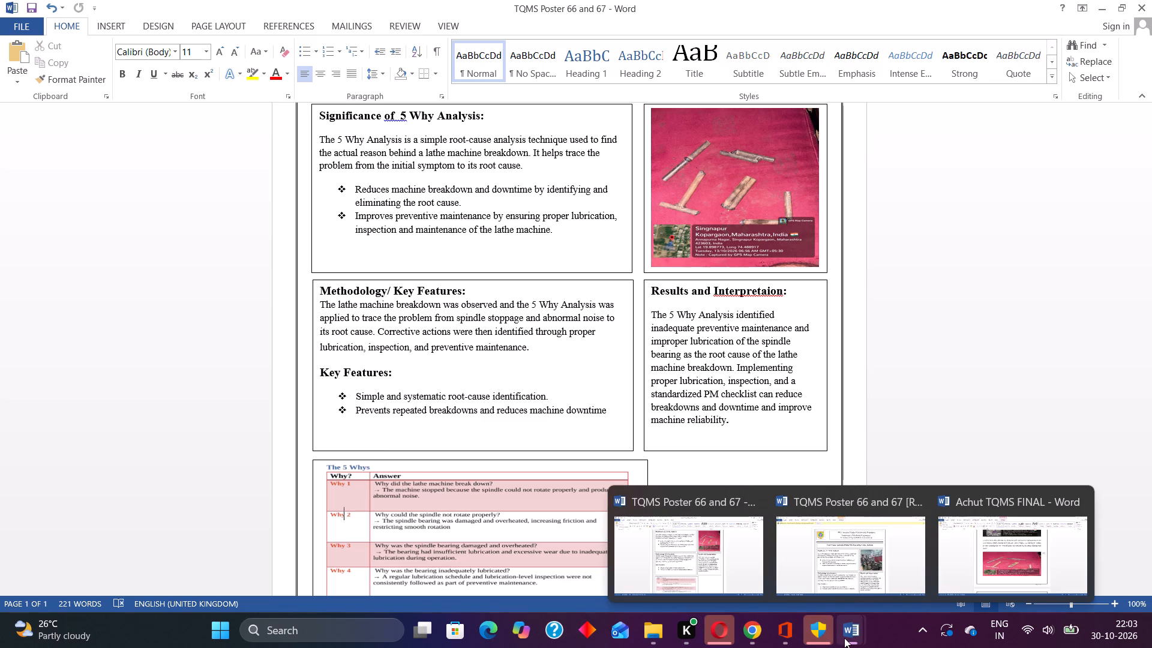
left_click(984, 543)
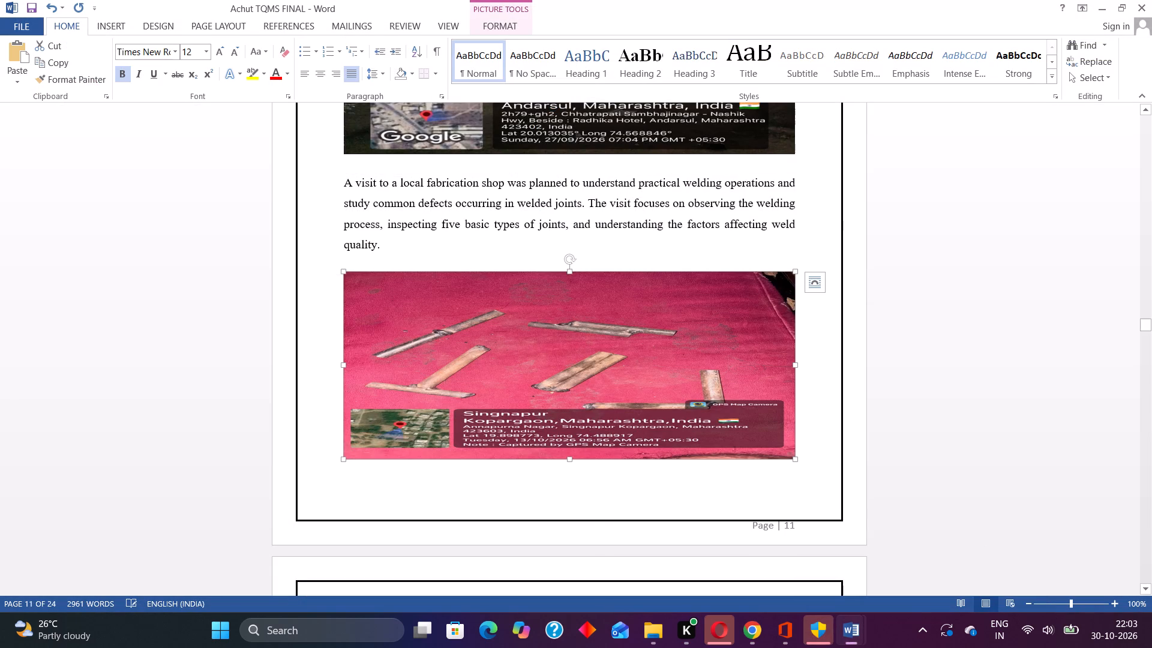
scroll(752, 323, "up", 5)
scroll(660, 483, "up", 2)
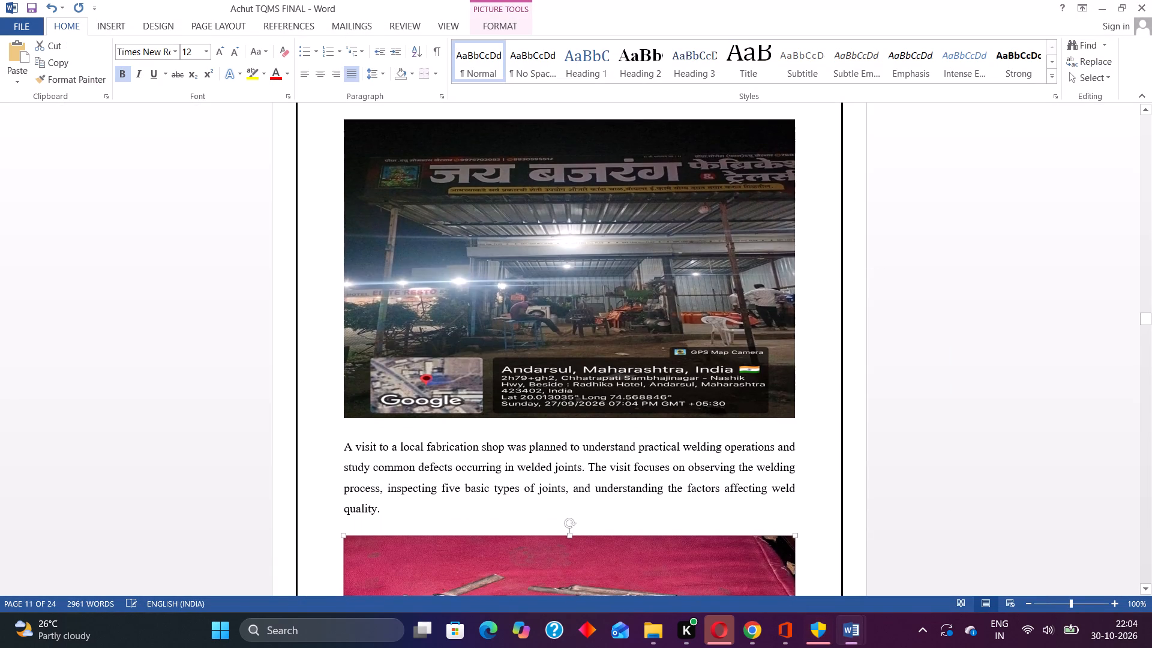
scroll(660, 483, "up", 19)
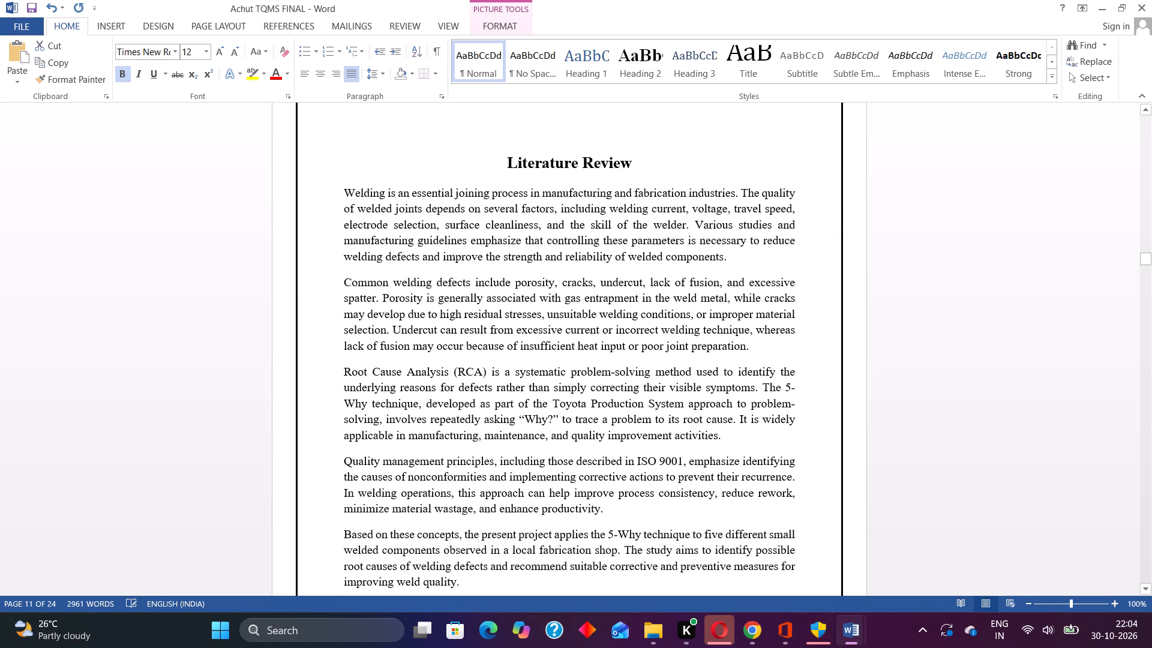
scroll(660, 483, "up", 5)
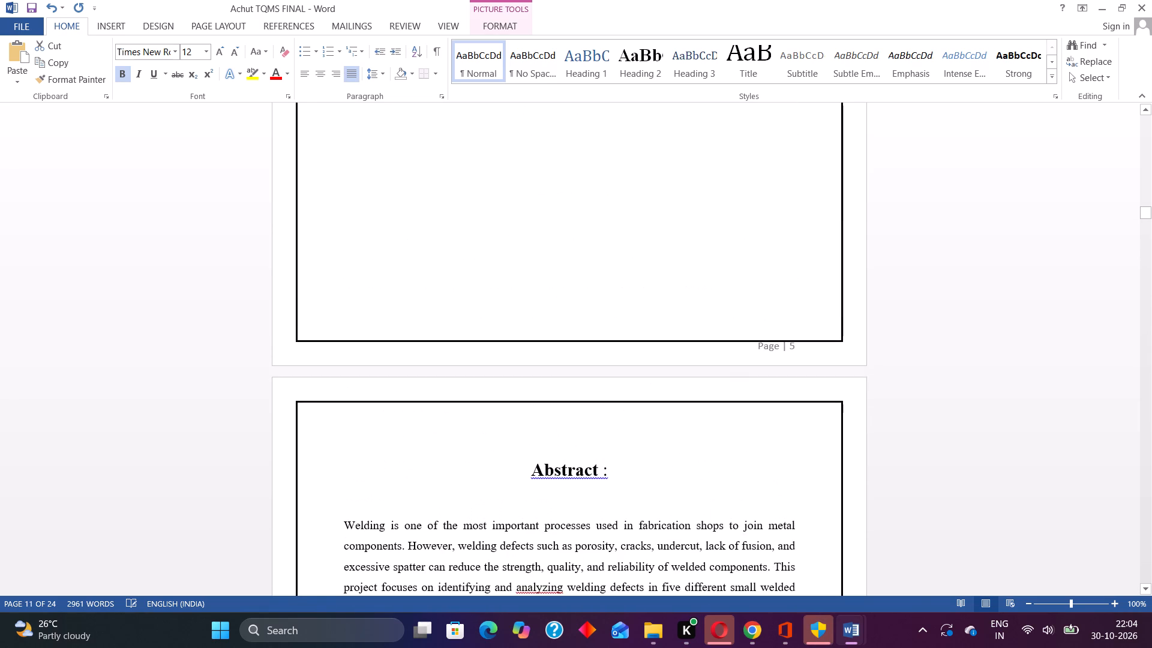
scroll(660, 483, "up", 2)
Read through Achut TQMS FINAL from the Introduction to Preventive Actions, examining the methodology, visit observations, objectives and 5 Whys tables.
scroll(660, 483, "down", 7)
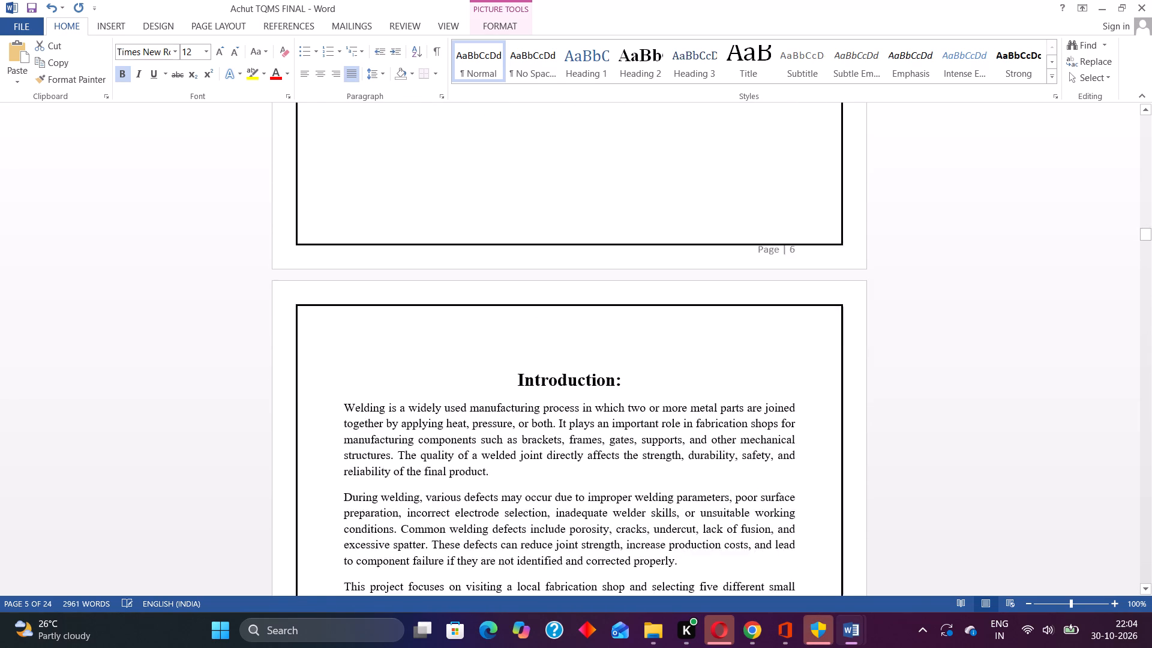
scroll(660, 483, "down", 8)
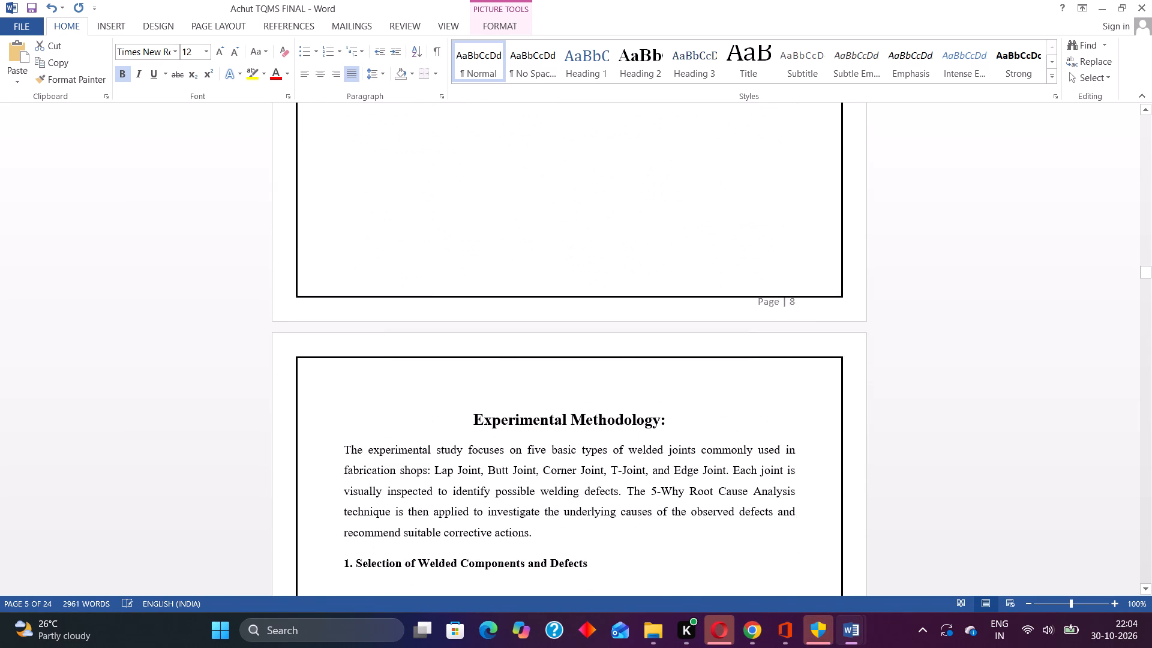
scroll(660, 483, "down", 2)
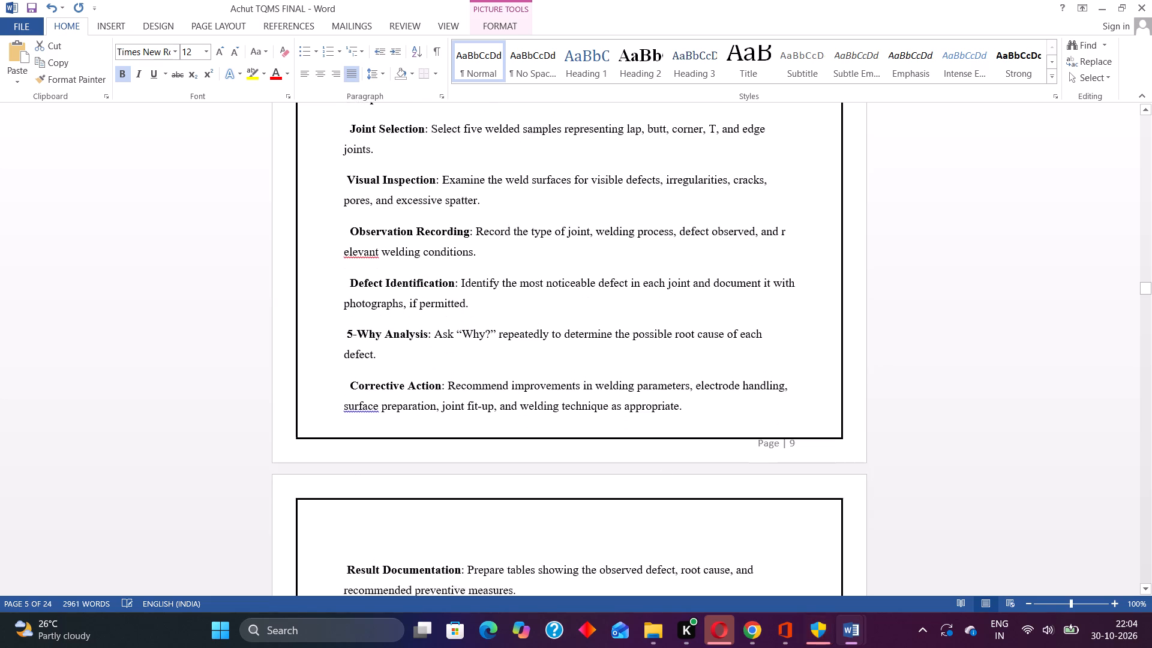
scroll(660, 483, "down", 2)
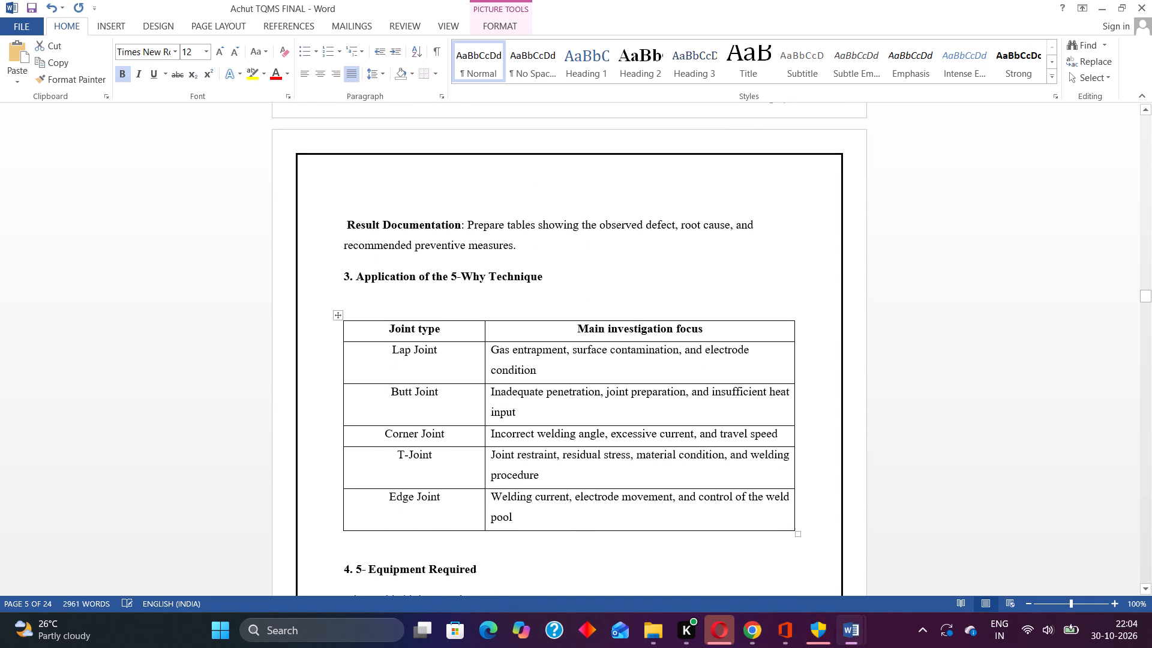
scroll(660, 483, "down", 2)
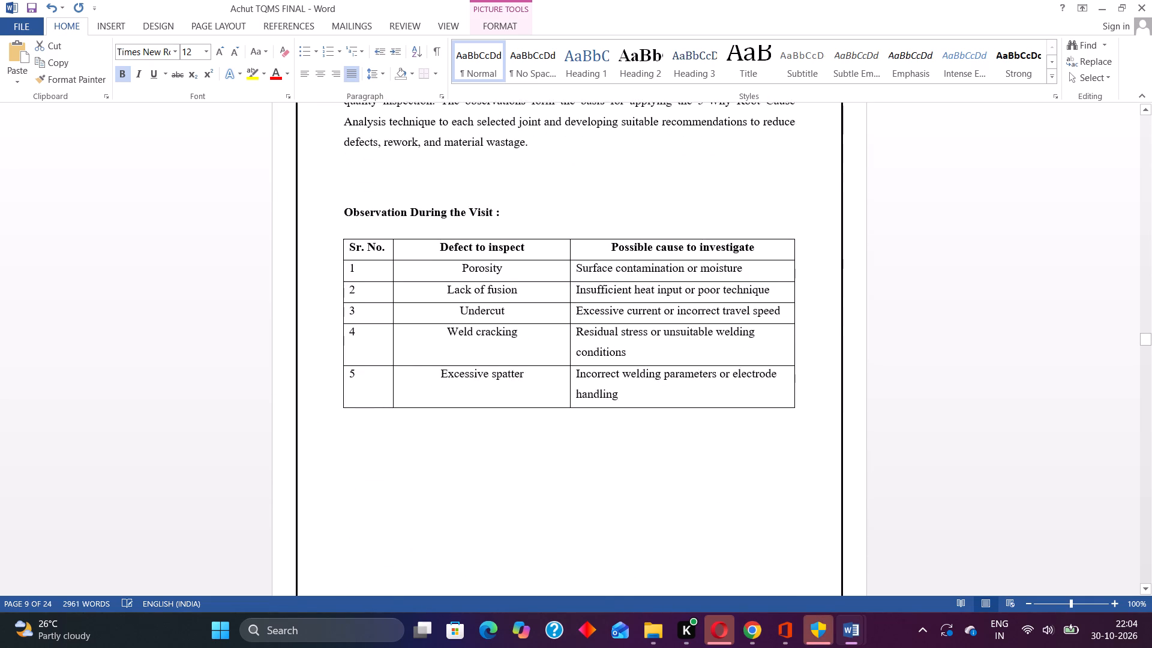
scroll(660, 483, "down", 2)
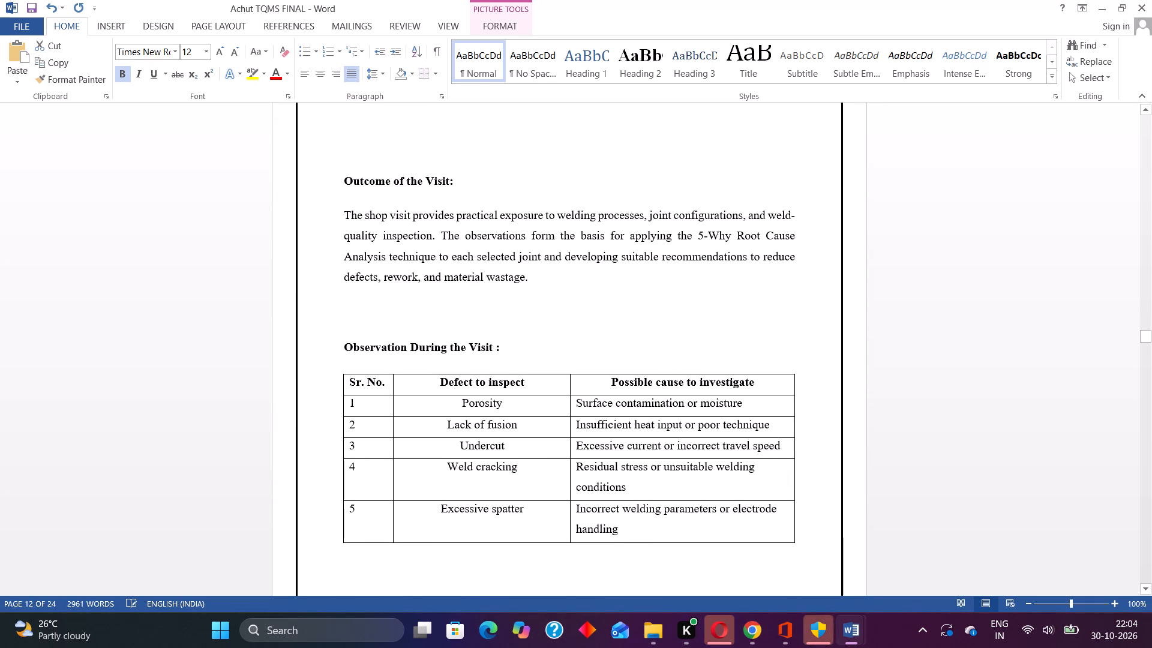
scroll(660, 483, "down", 2)
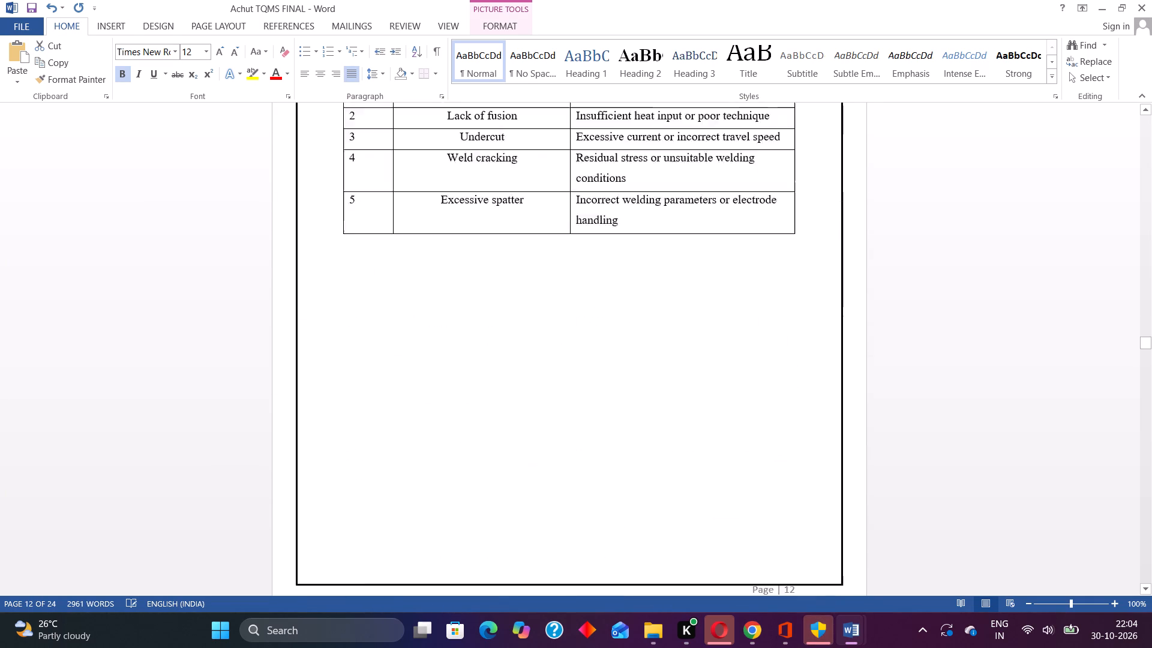
scroll(660, 483, "down", 1)
scroll(660, 483, "up", 2)
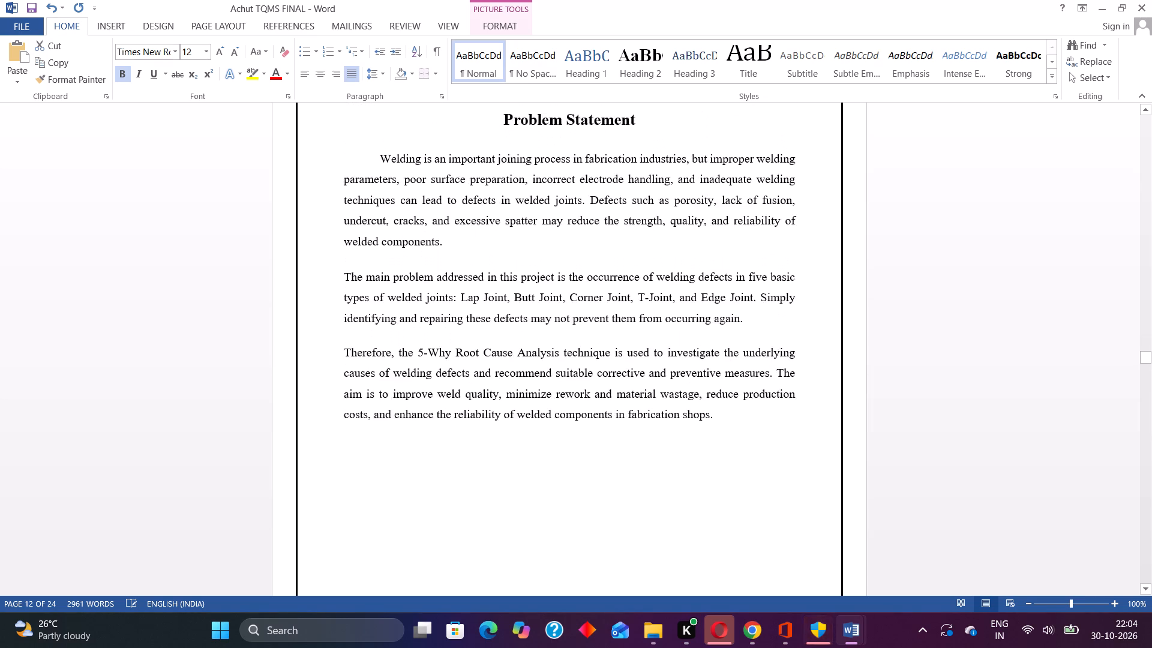
scroll(660, 483, "down", 2)
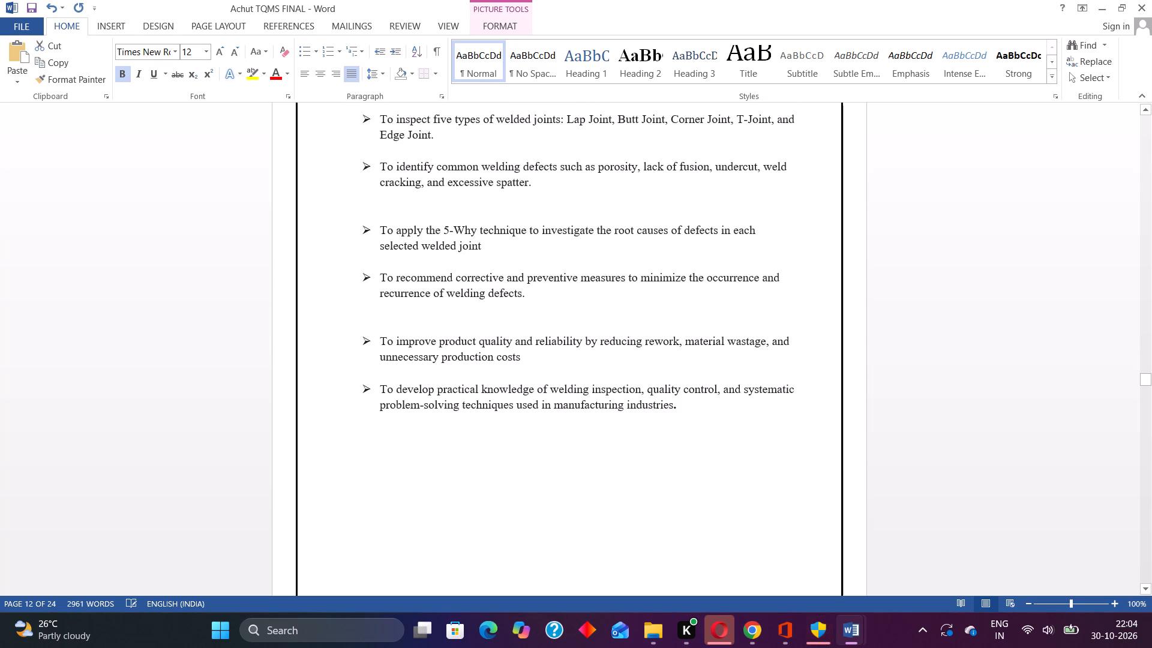
scroll(660, 483, "down", 4)
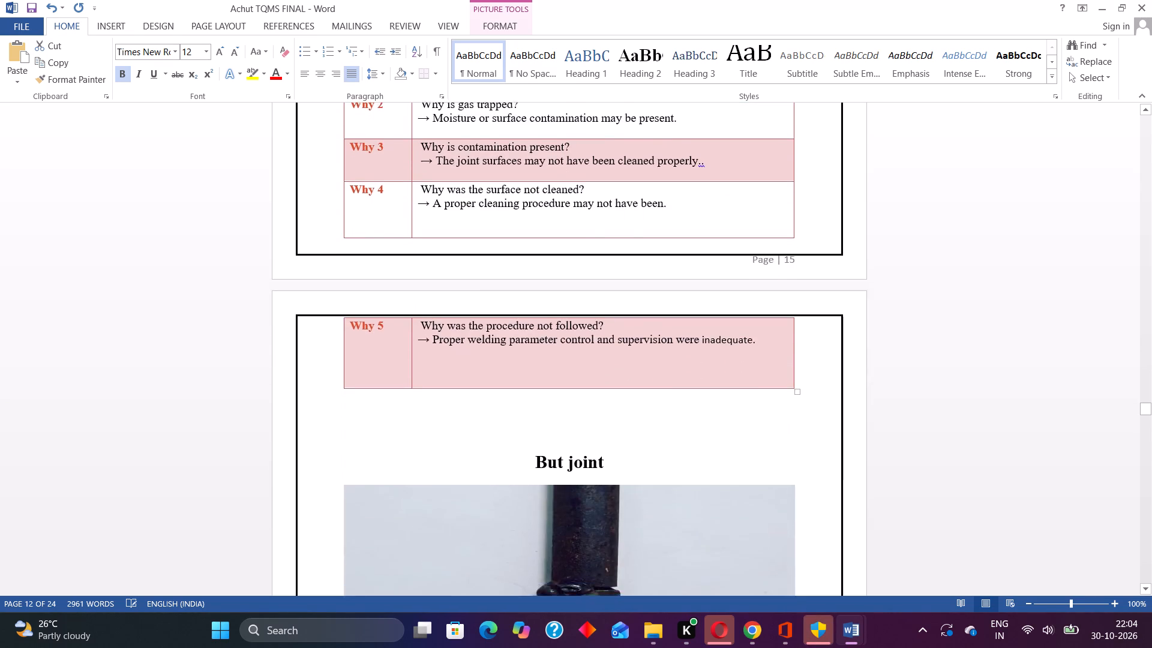
scroll(660, 483, "down", 4)
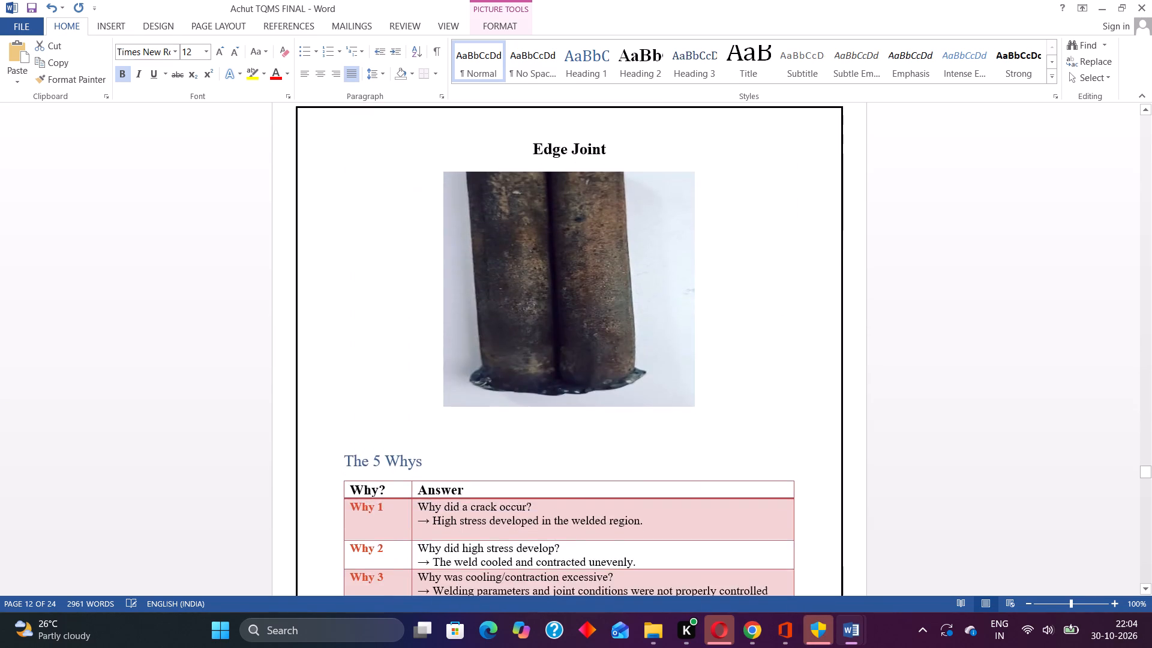
scroll(660, 483, "down", 5)
scroll(660, 483, "up", 1)
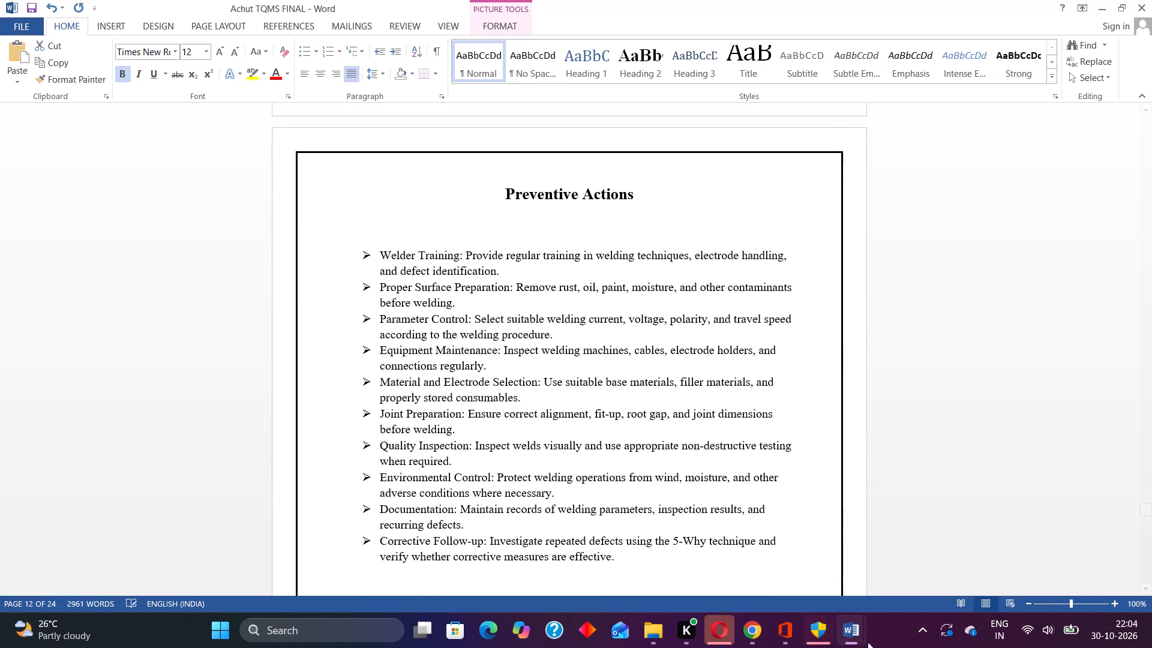
Switch to the editable TQMS Poster 66 and 67 and examine its Methodology/Key Features and Results and Interpretation boxes.
left_click(724, 561)
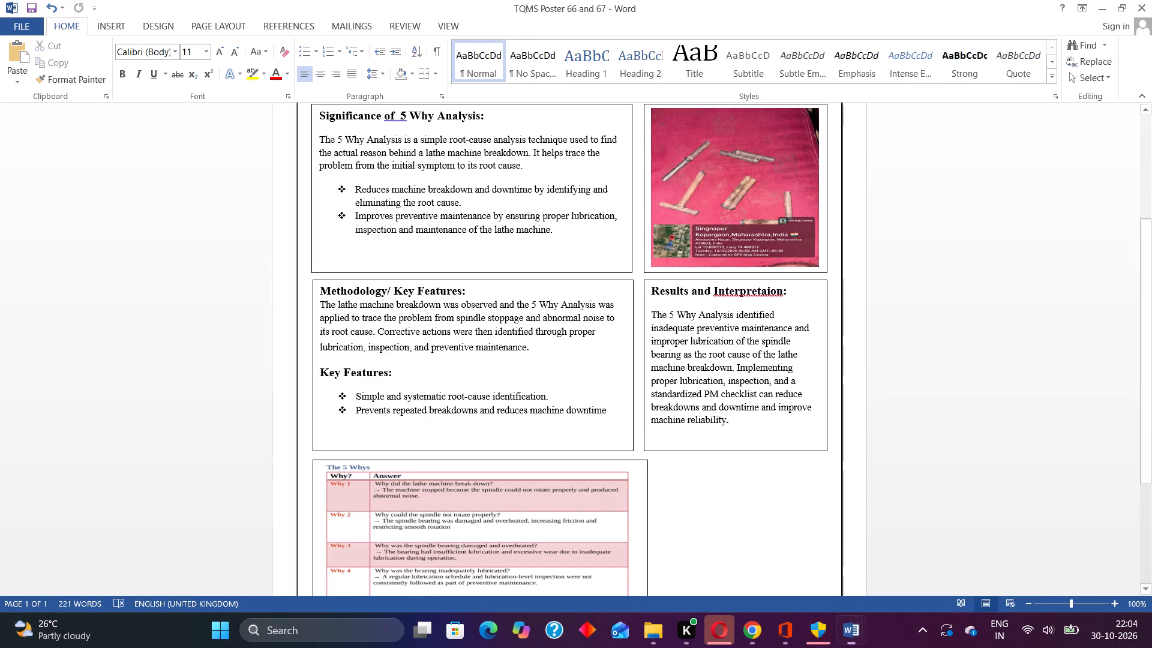
left_click(546, 371)
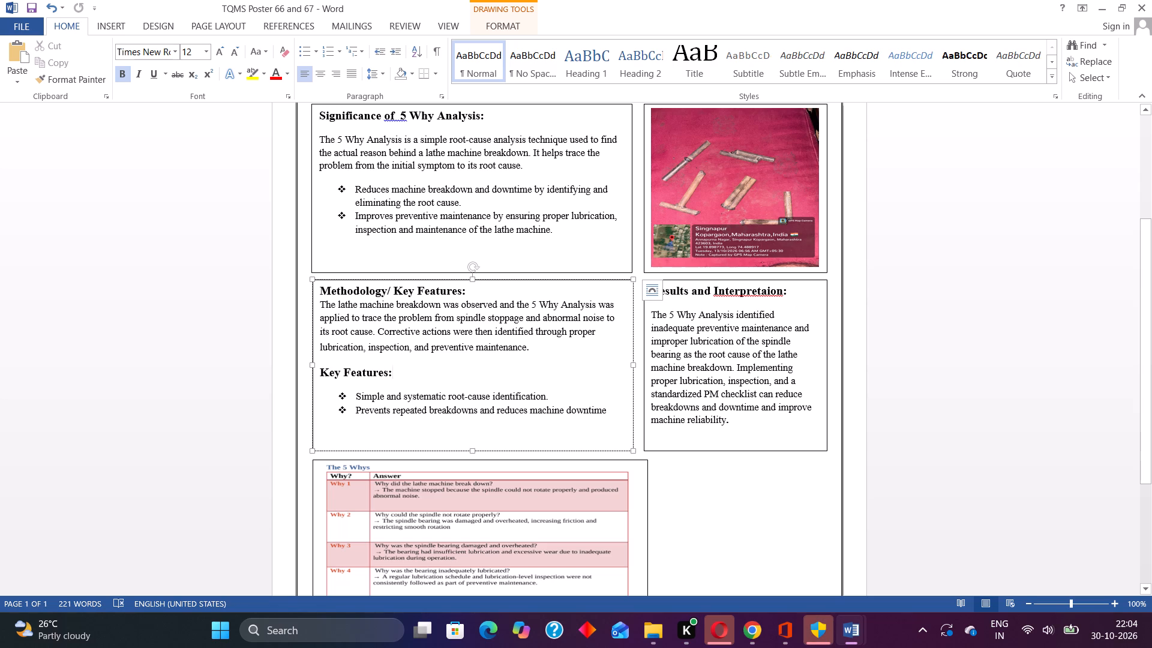
left_click(425, 417)
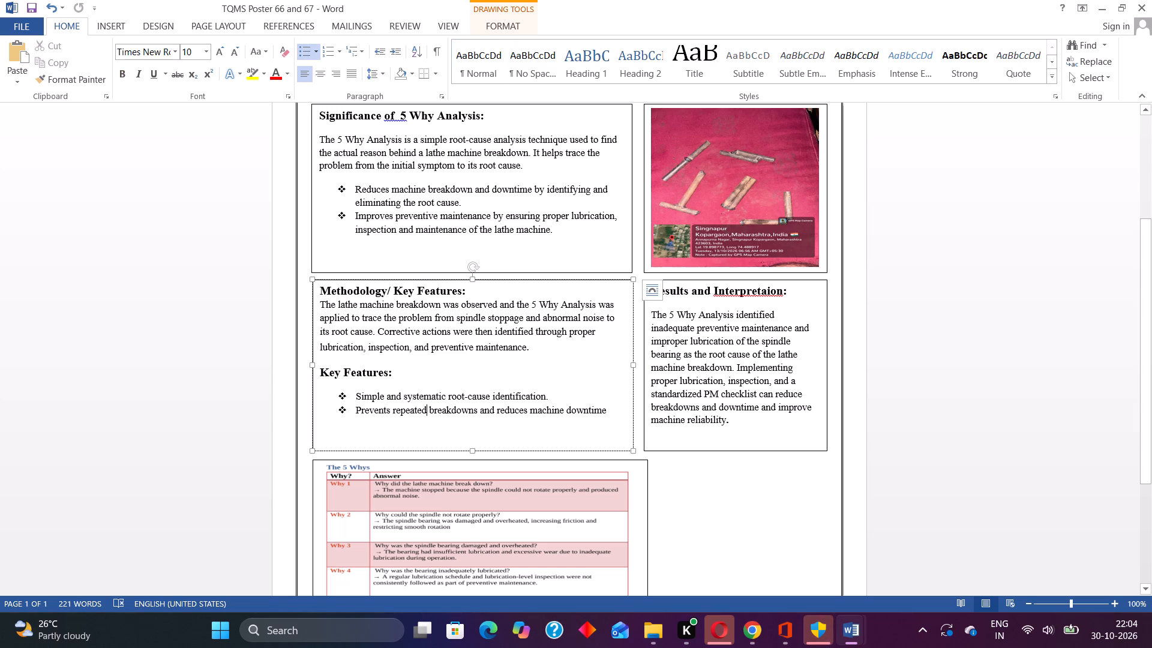
left_click(502, 418)
left_click(587, 418)
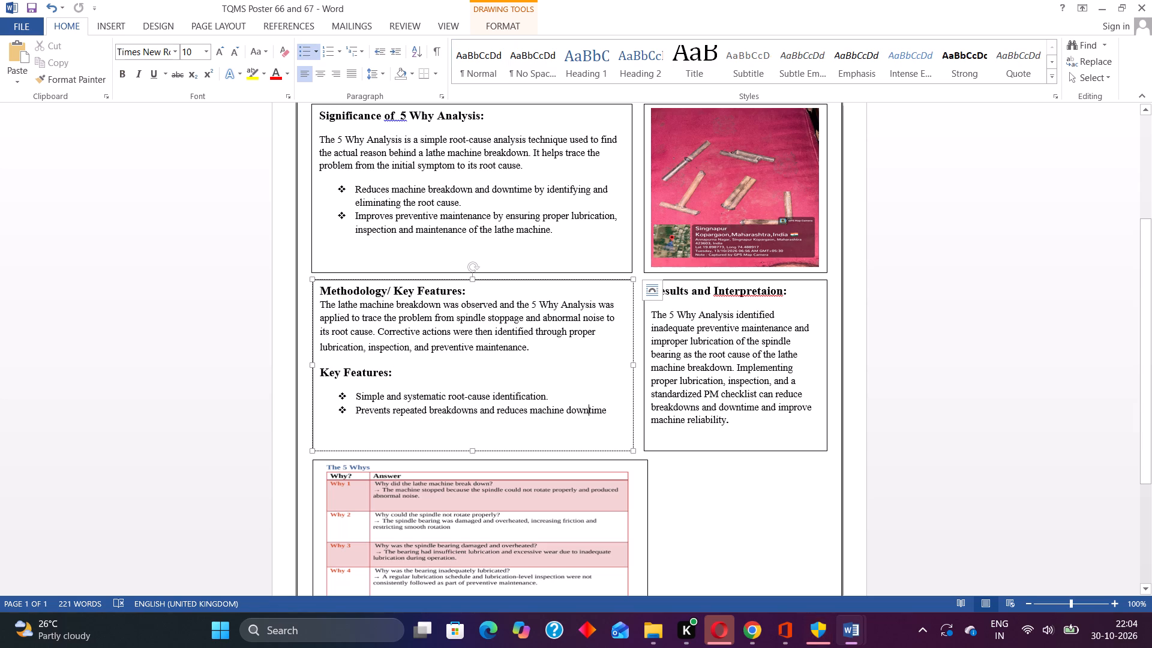
left_click(704, 364)
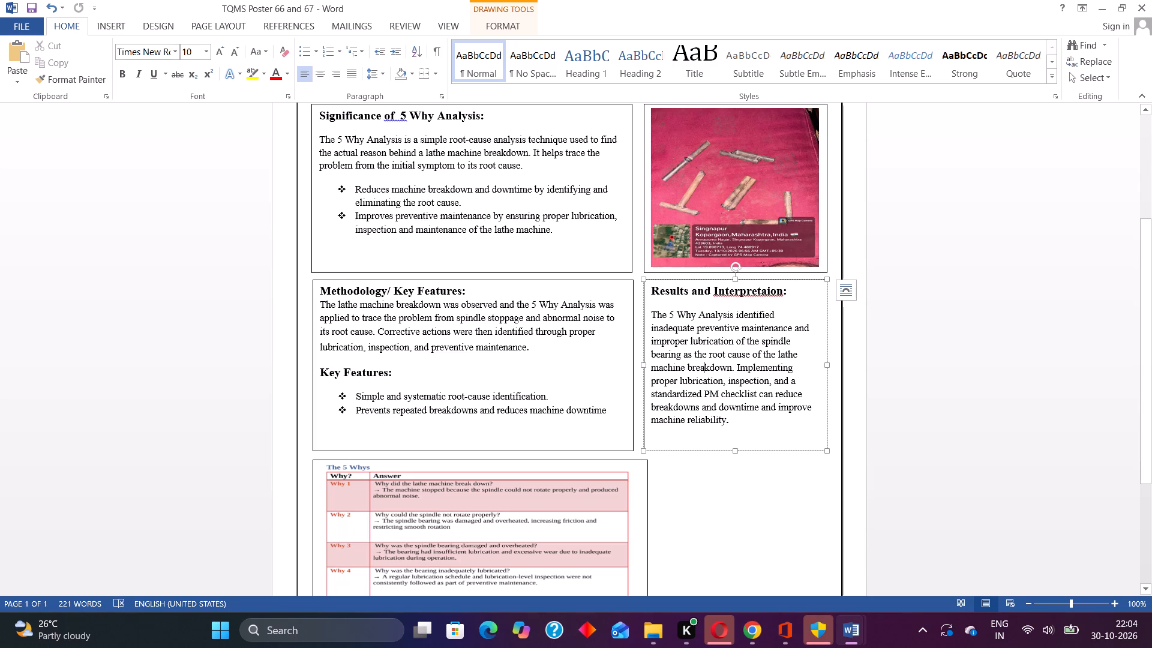
left_click(791, 295)
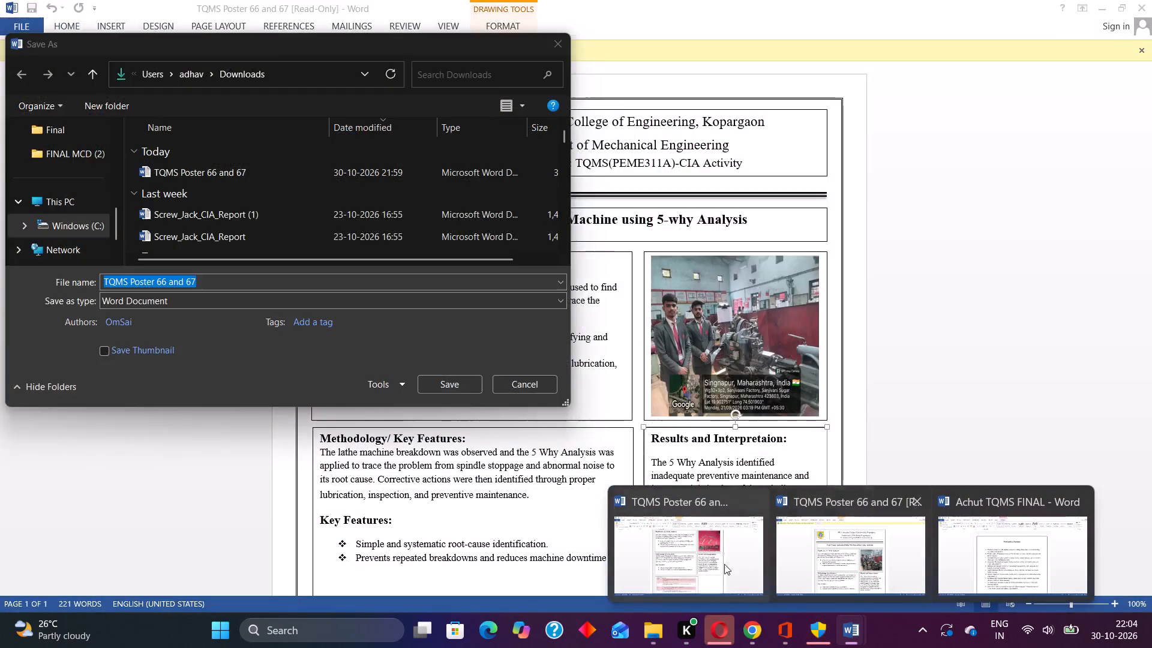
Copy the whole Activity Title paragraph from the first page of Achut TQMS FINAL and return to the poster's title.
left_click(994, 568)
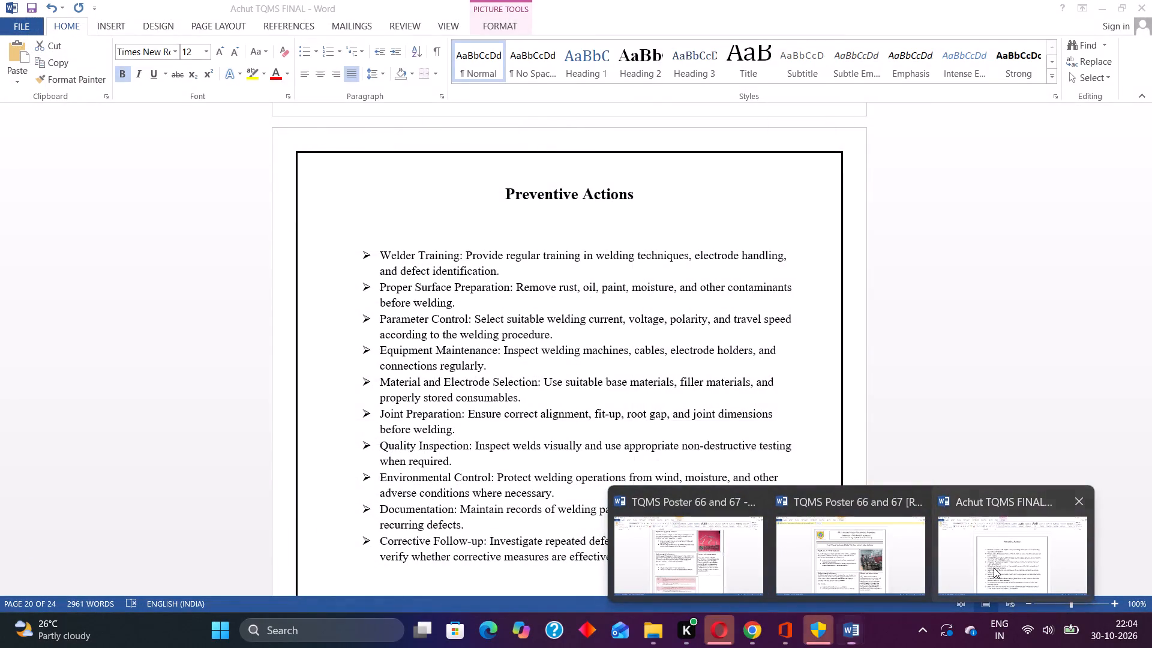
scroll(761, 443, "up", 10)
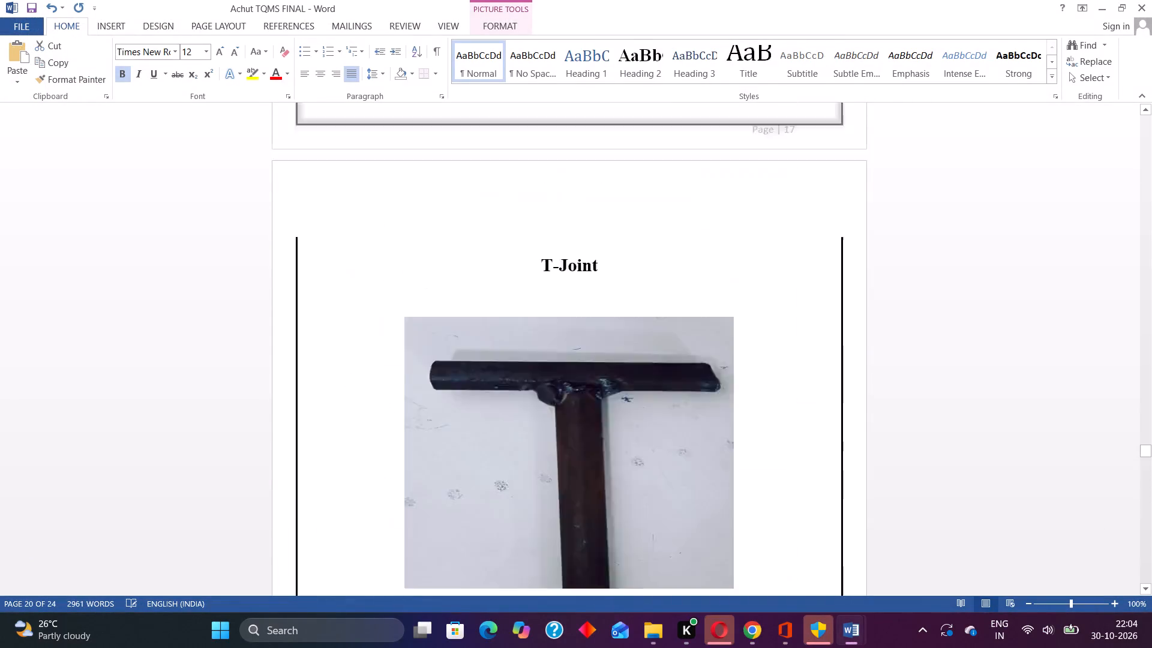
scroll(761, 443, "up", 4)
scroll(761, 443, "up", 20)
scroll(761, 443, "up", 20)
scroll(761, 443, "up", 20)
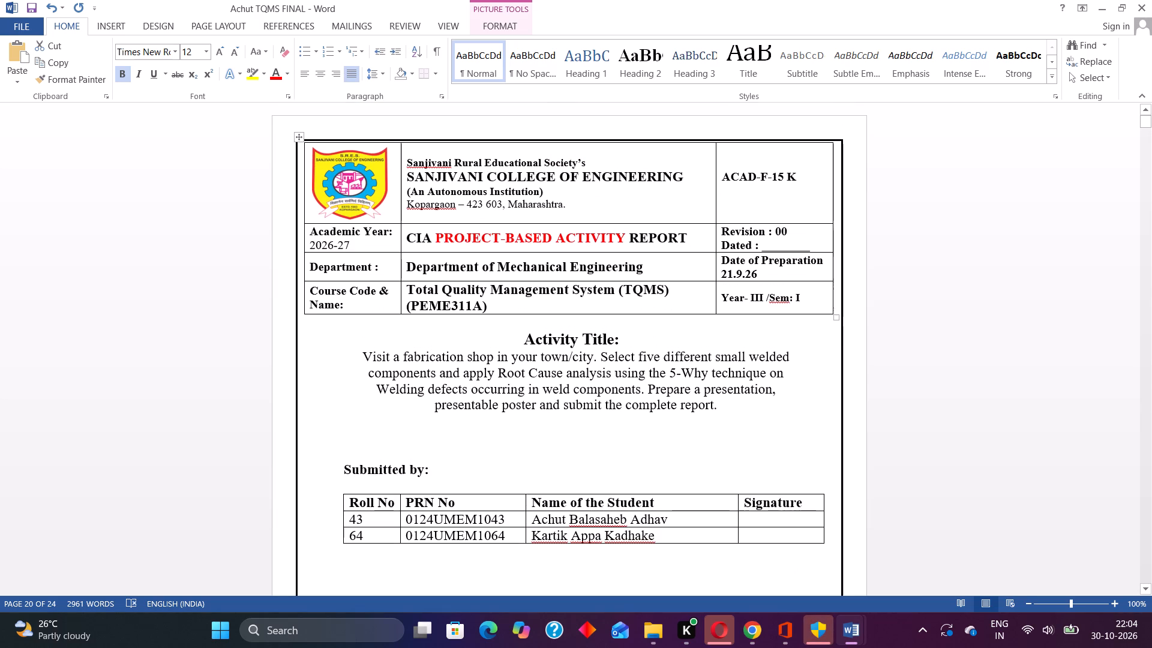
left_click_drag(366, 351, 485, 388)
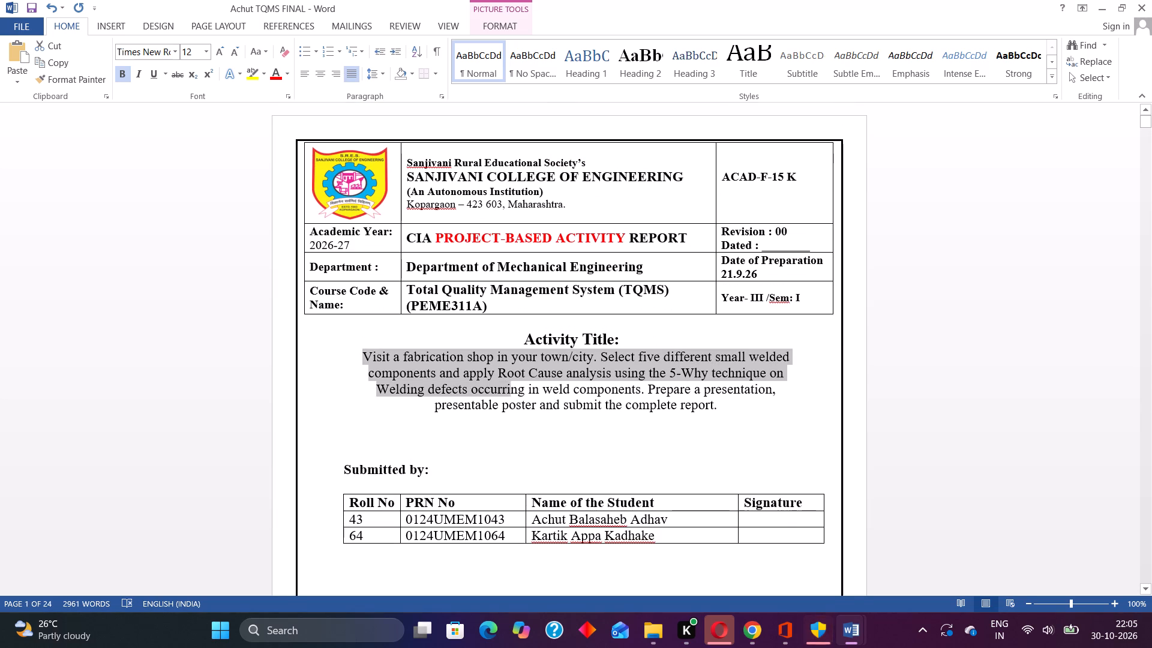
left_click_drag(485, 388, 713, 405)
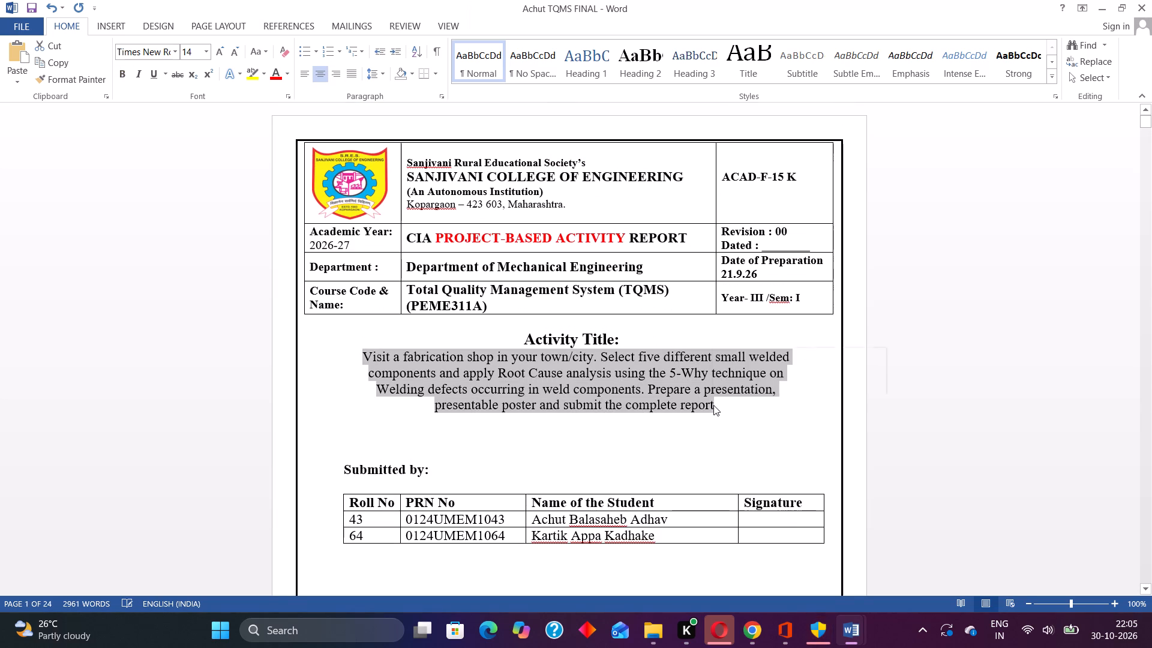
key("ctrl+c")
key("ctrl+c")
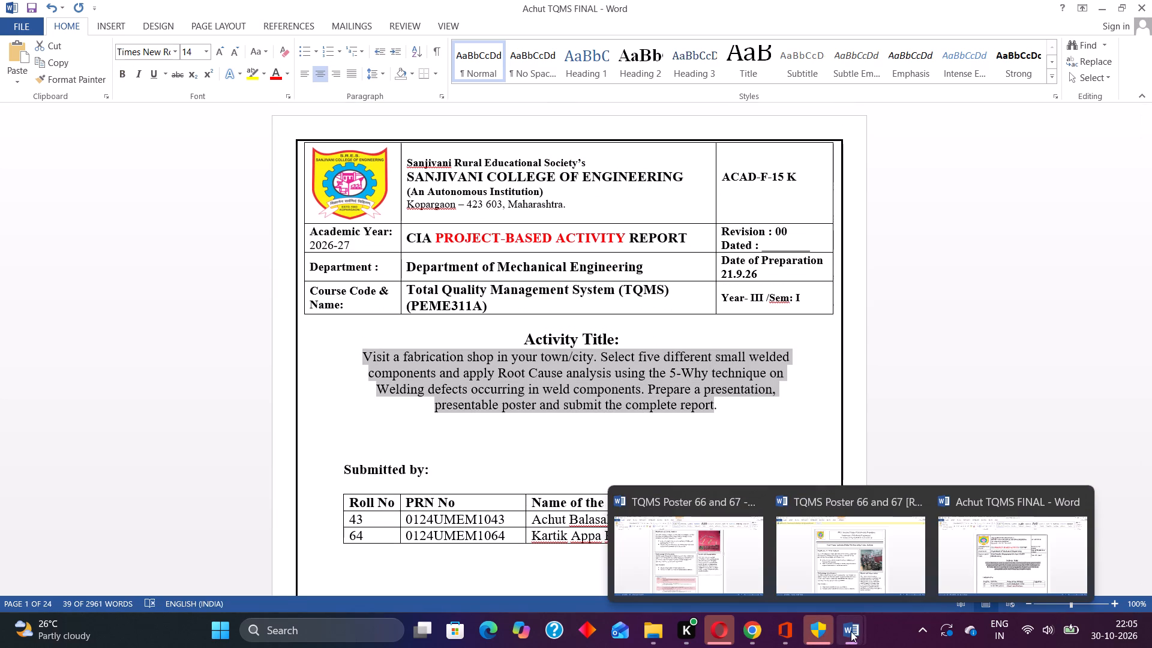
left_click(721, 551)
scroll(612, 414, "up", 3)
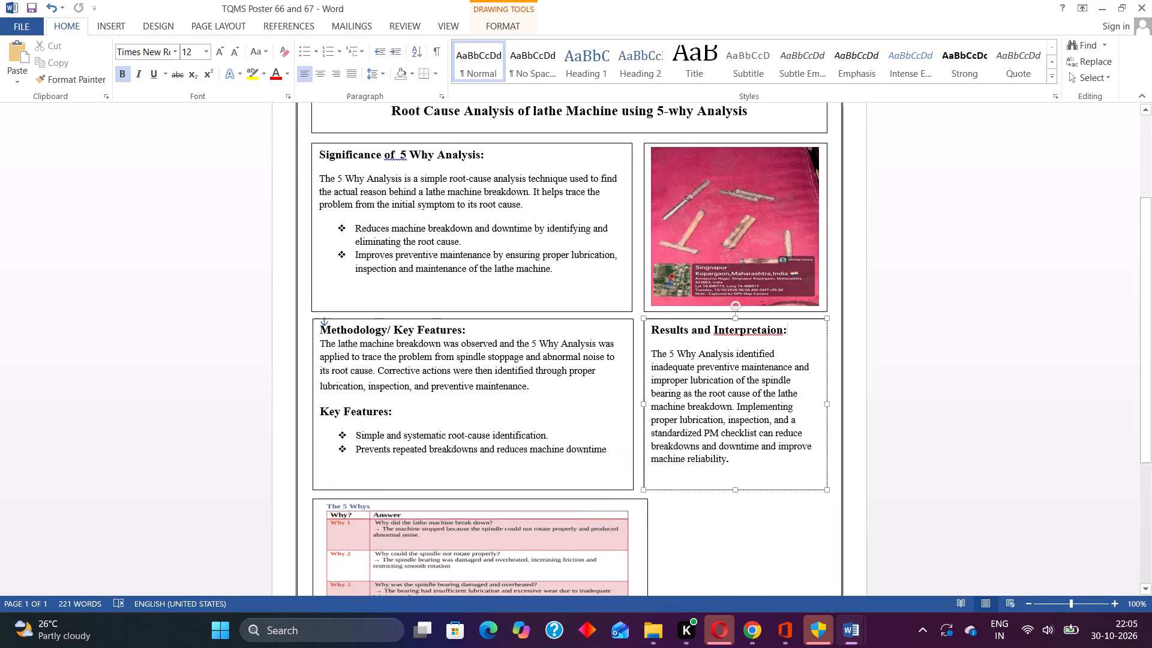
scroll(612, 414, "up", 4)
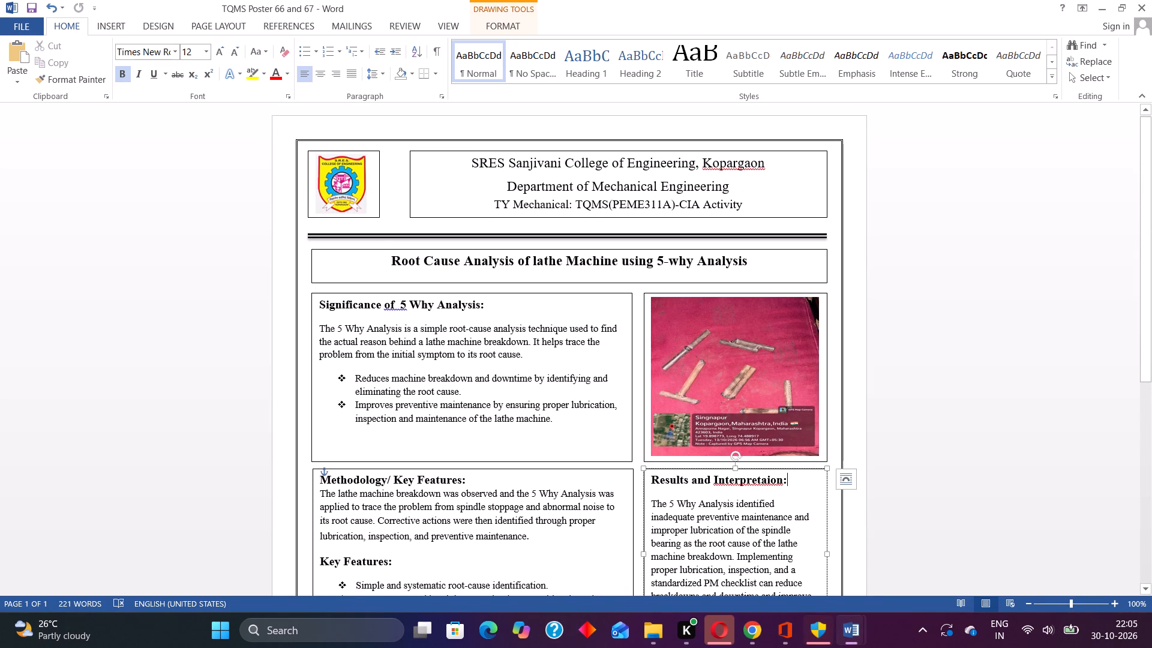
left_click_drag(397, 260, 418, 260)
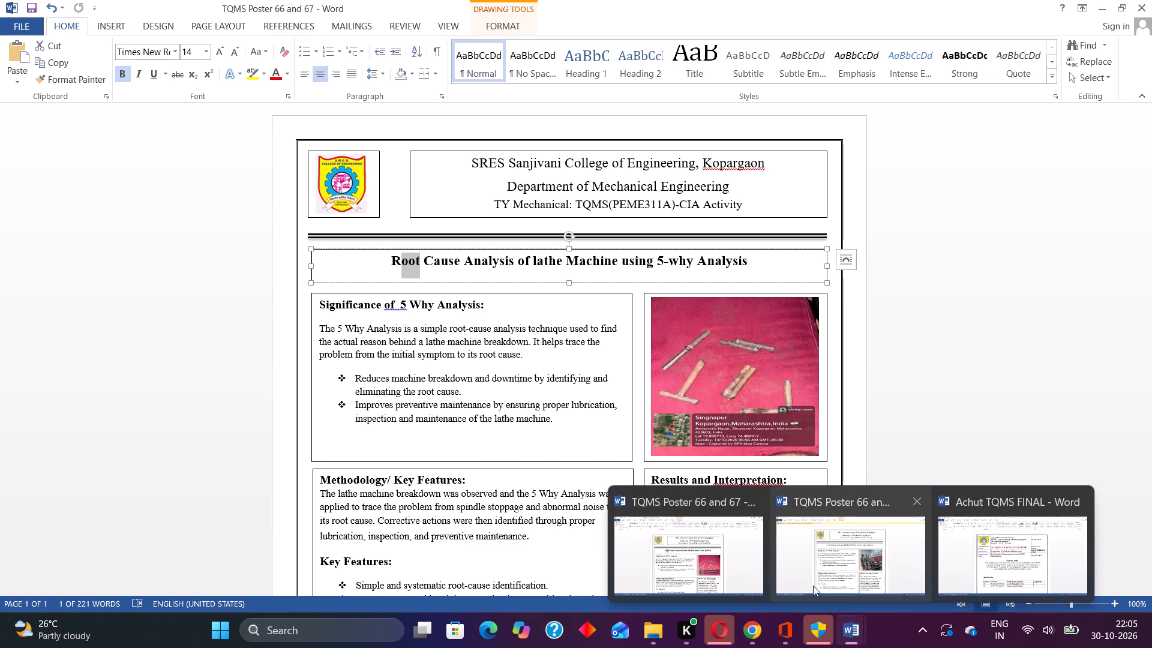
Replace the poster's title with the Achut TQMS FINAL Activity Title sentence running from "Select five different small welded components" to "weld components.".
left_click(967, 550)
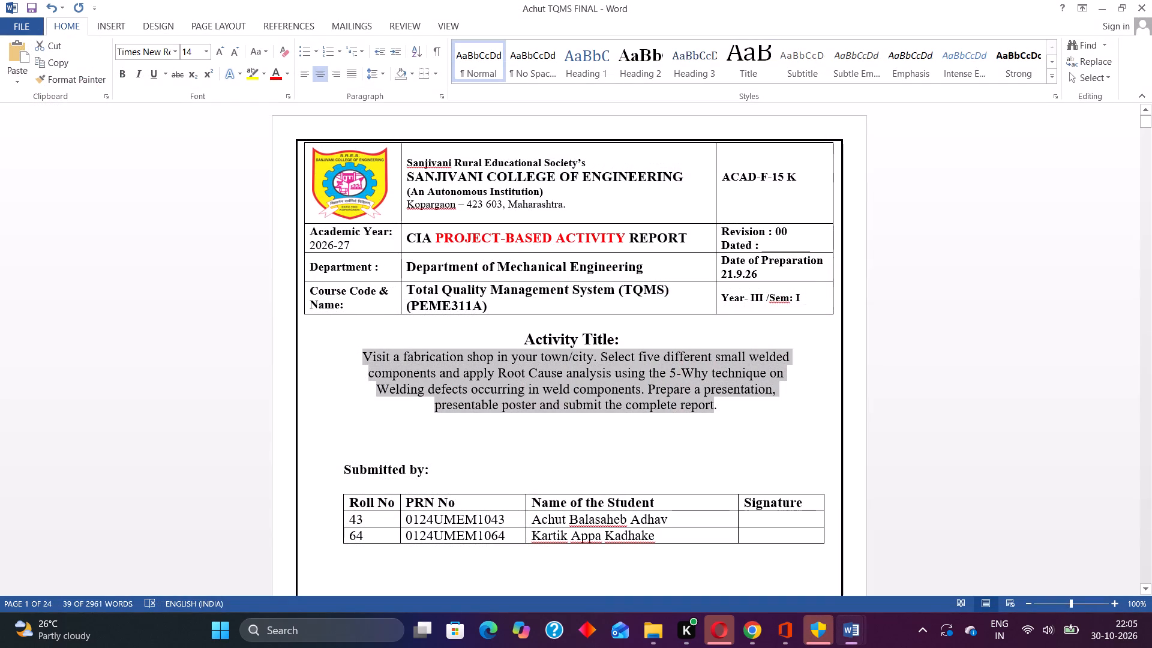
left_click(744, 448)
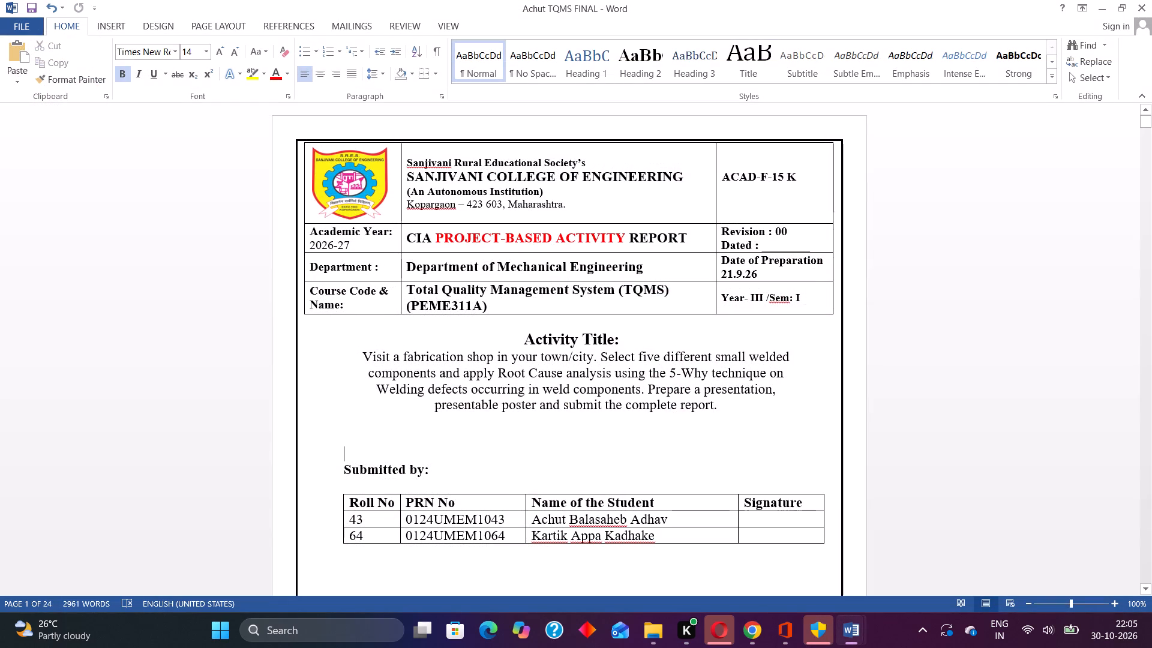
left_click_drag(603, 354, 644, 387)
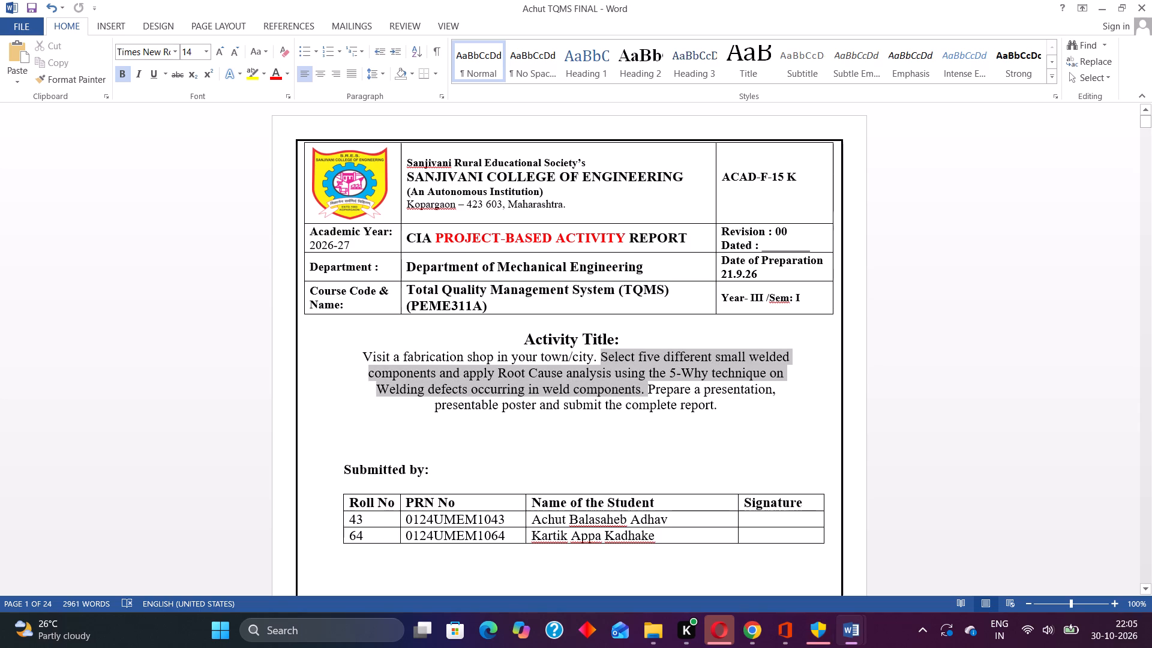
left_click_drag(644, 387, 644, 388)
key("ctrl+c")
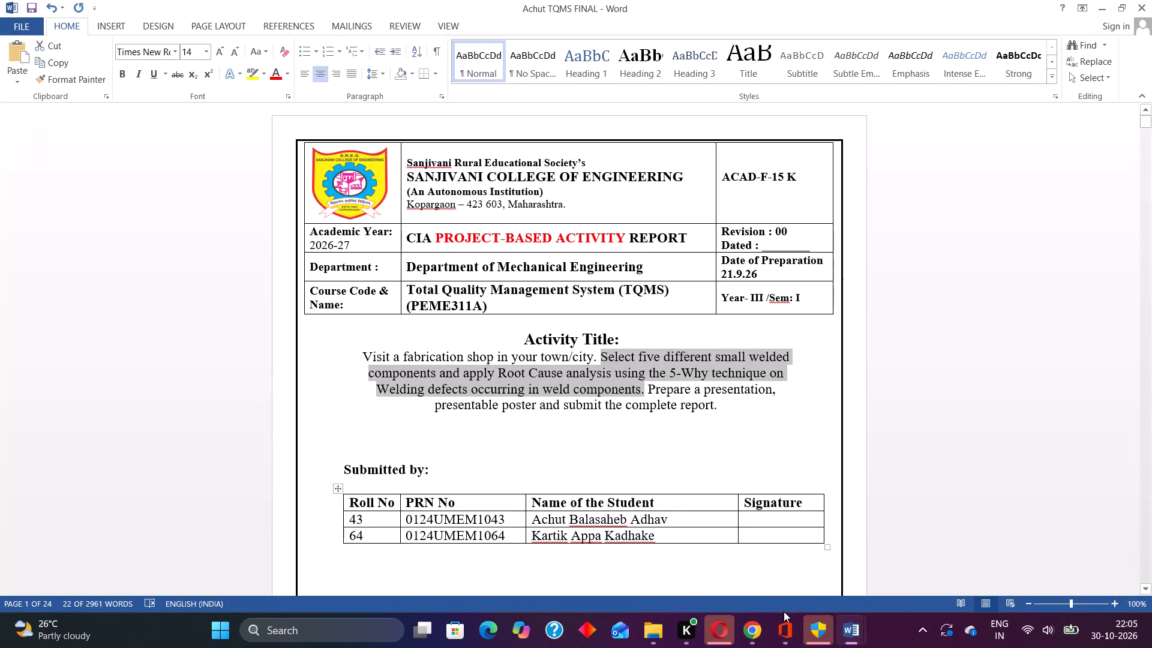
left_click(683, 559)
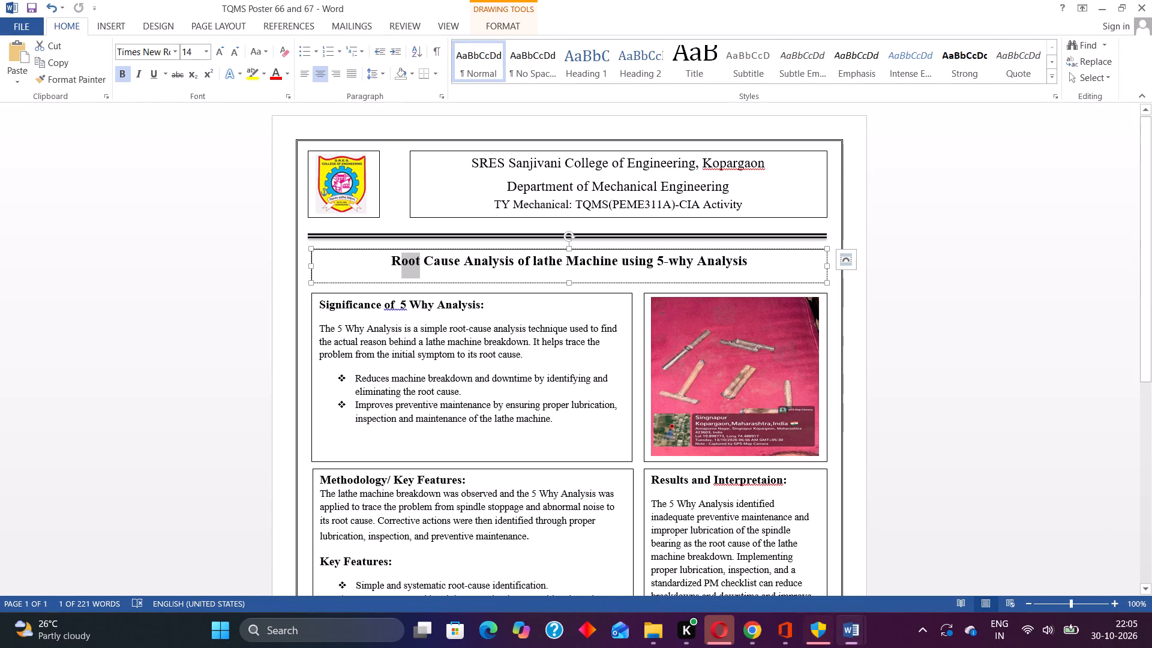
left_click(391, 268)
left_click_drag(391, 268, 619, 265)
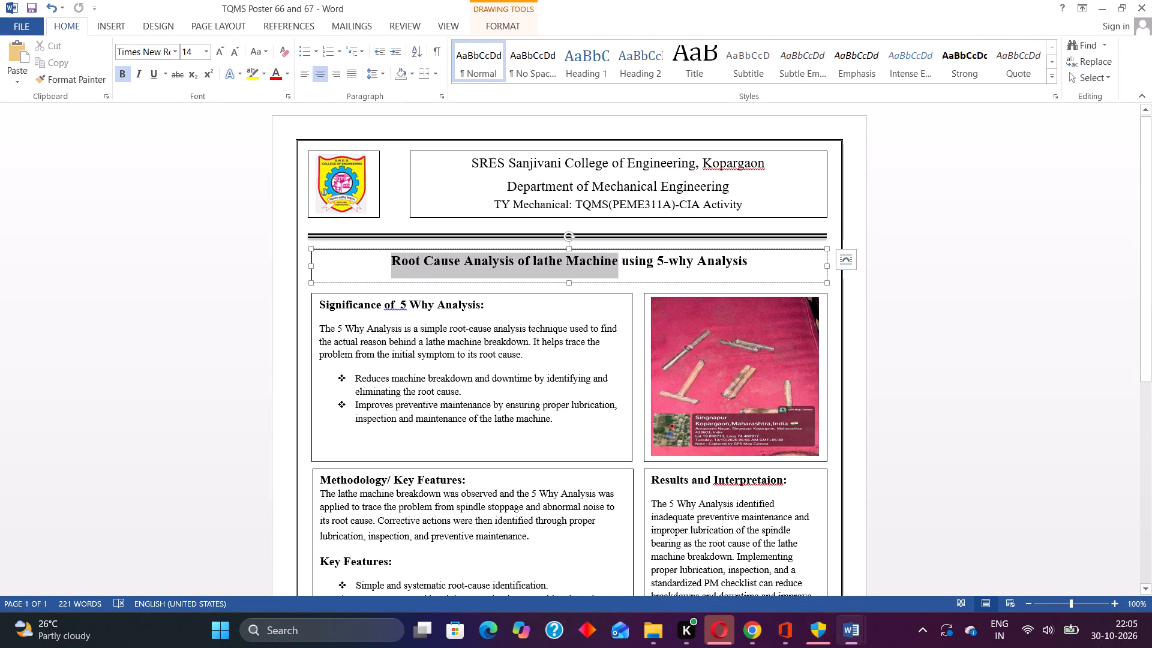
left_click_drag(619, 265, 763, 256)
key("ctrl+v")
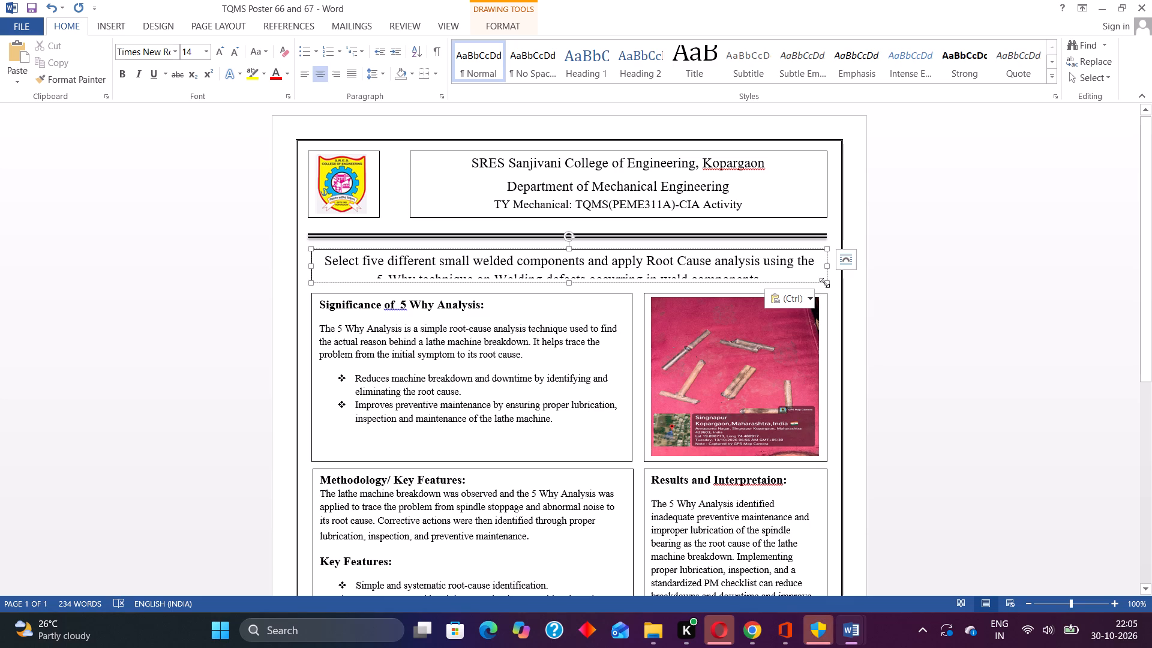
Resize the poster's title box to make it taller for the two-line title while keeping it above the Significance box.
left_click_drag(824, 283, 824, 278)
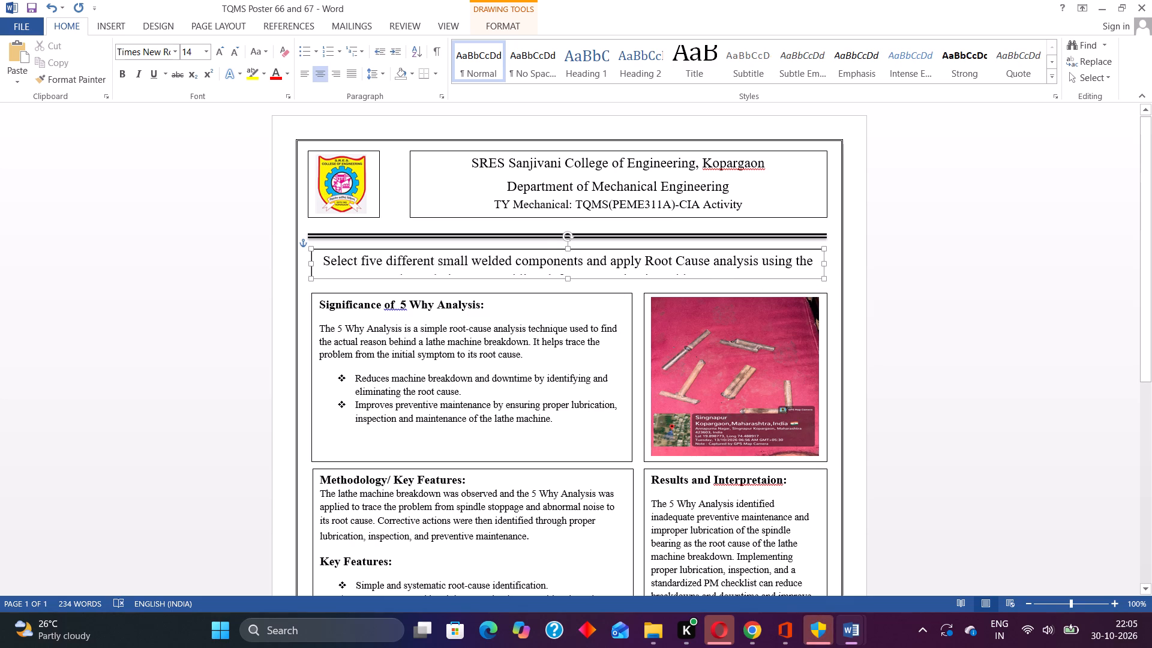
left_click_drag(824, 278, 817, 292)
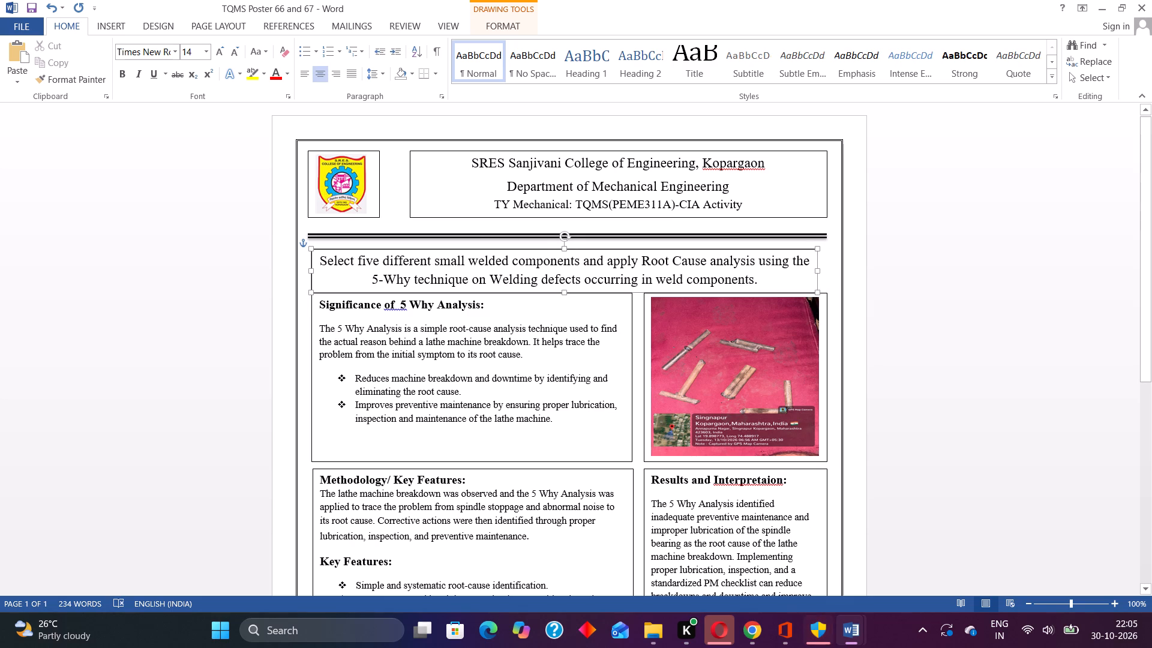
left_click_drag(817, 292, 818, 288)
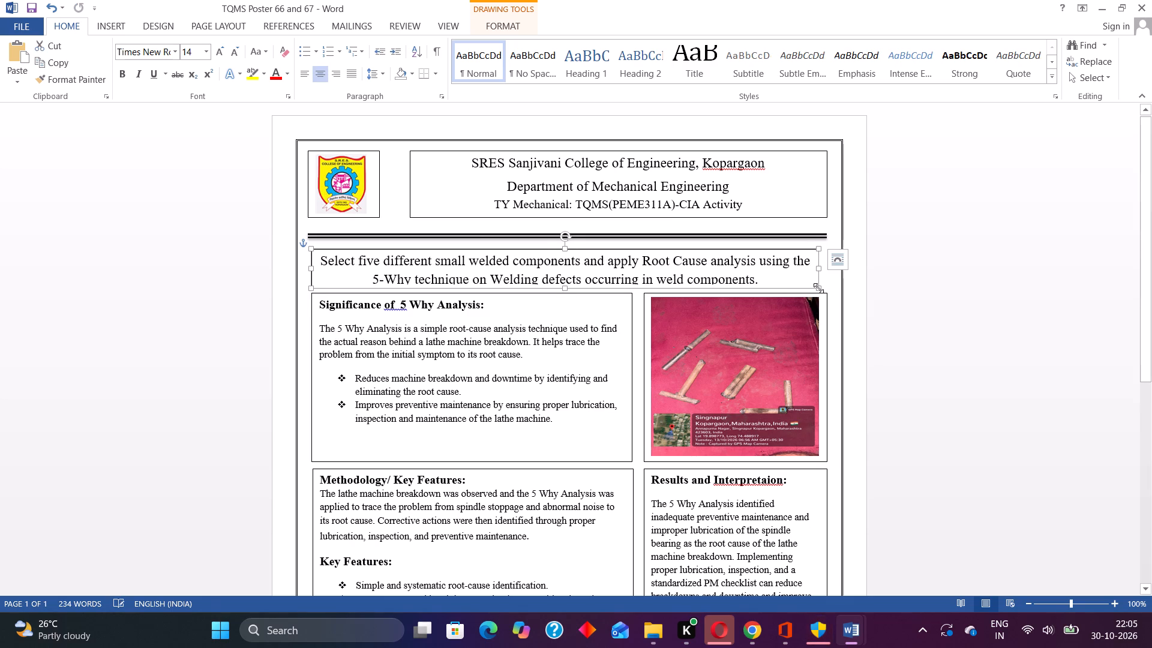
Make the entire two-line poster title bold.
left_click_drag(776, 276, 327, 258)
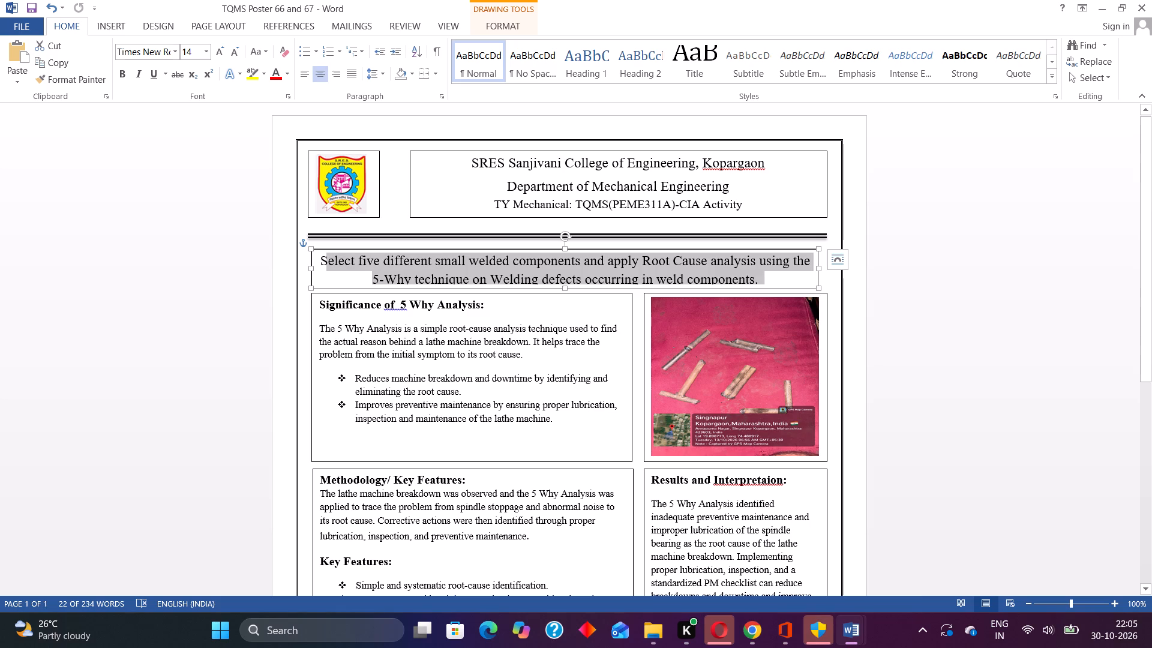
left_click_drag(327, 258, 293, 258)
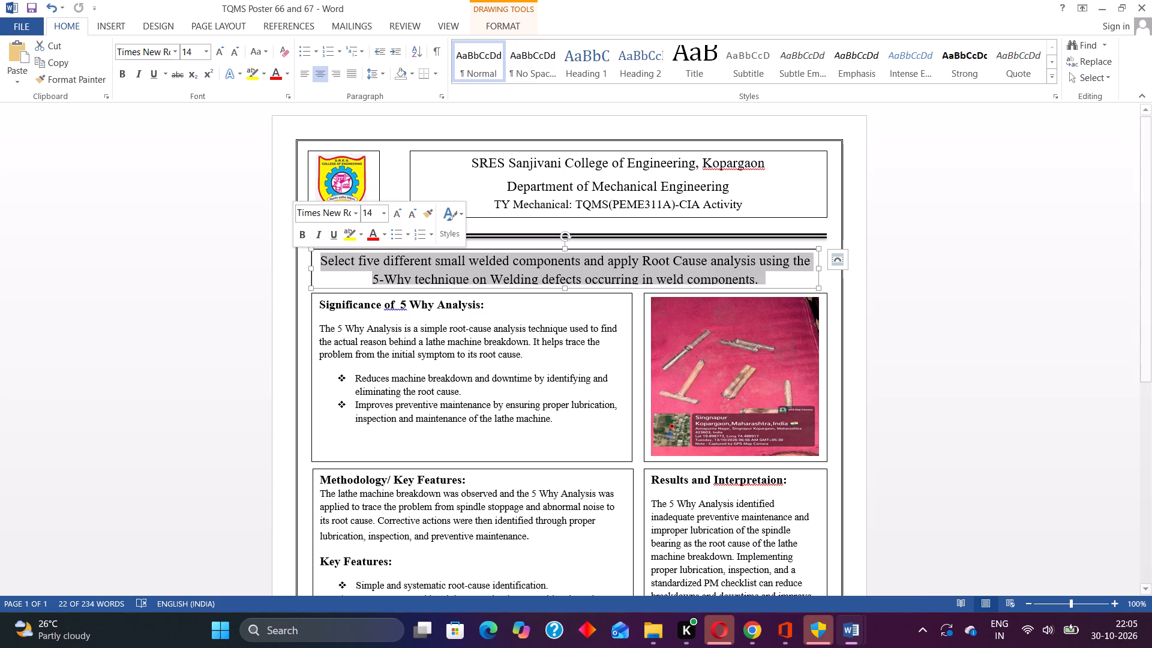
left_click(306, 235)
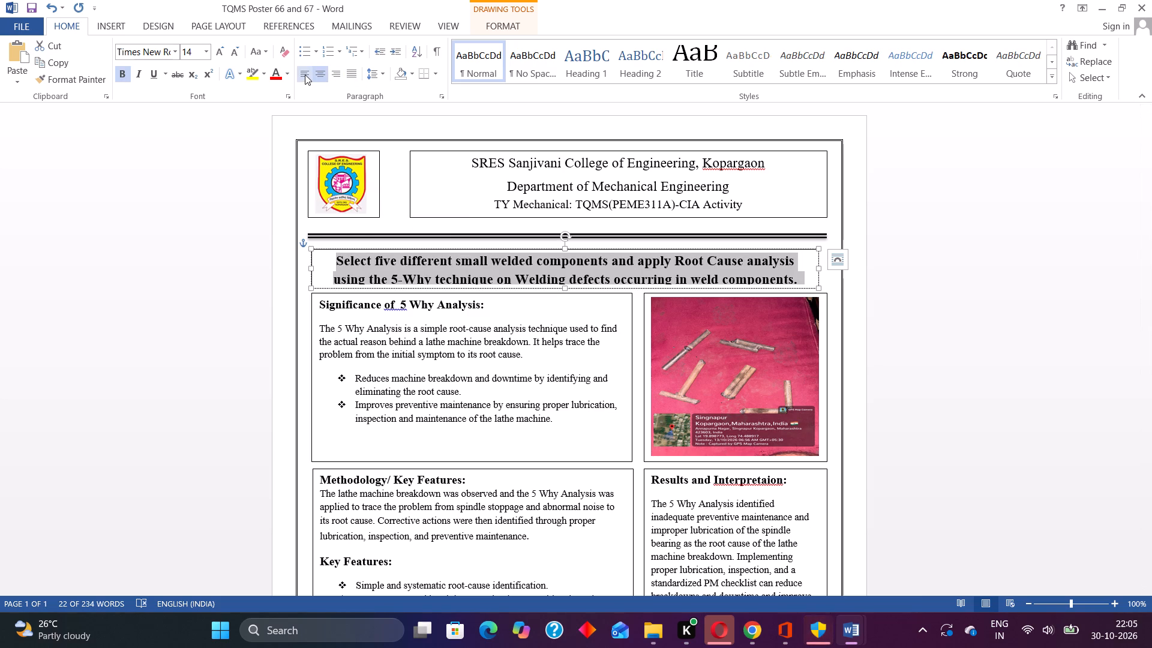
left_click(910, 316)
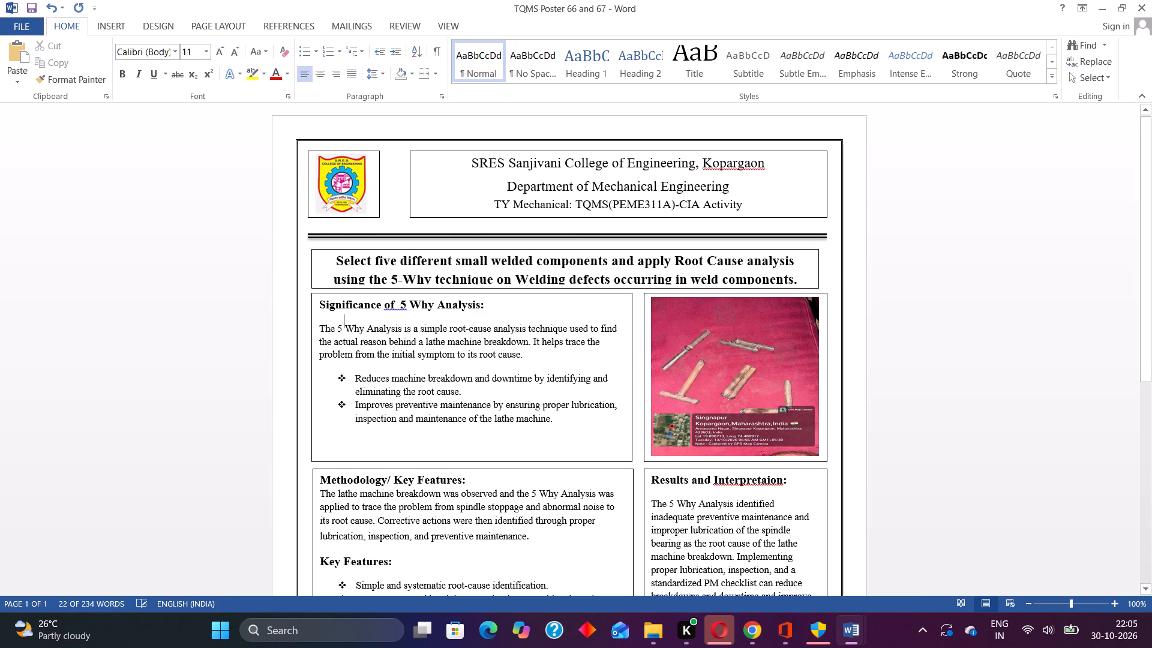
Move the poster's title box slightly up and across so it sits just beneath the double header line.
left_click(591, 248)
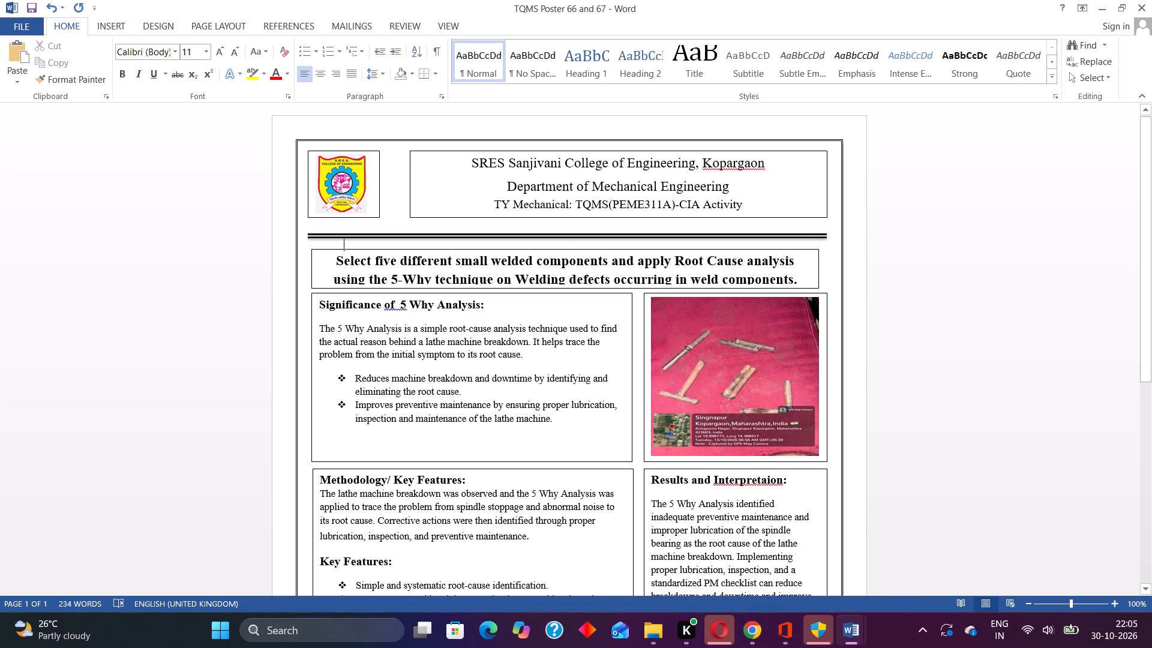
left_click(568, 256)
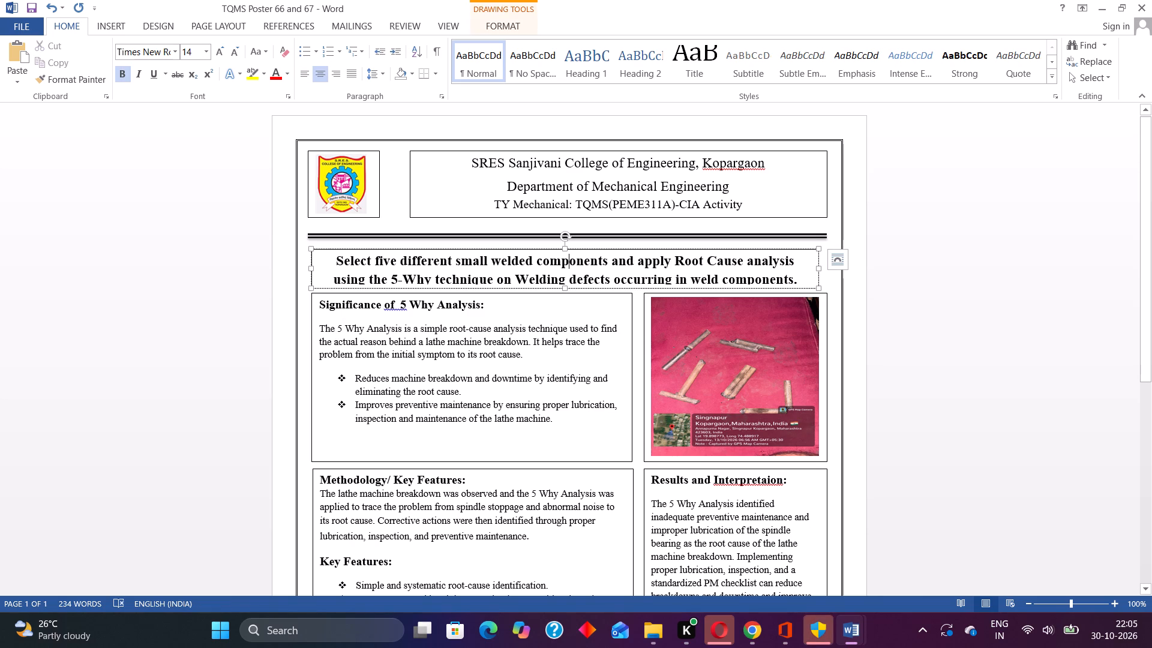
left_click(497, 248)
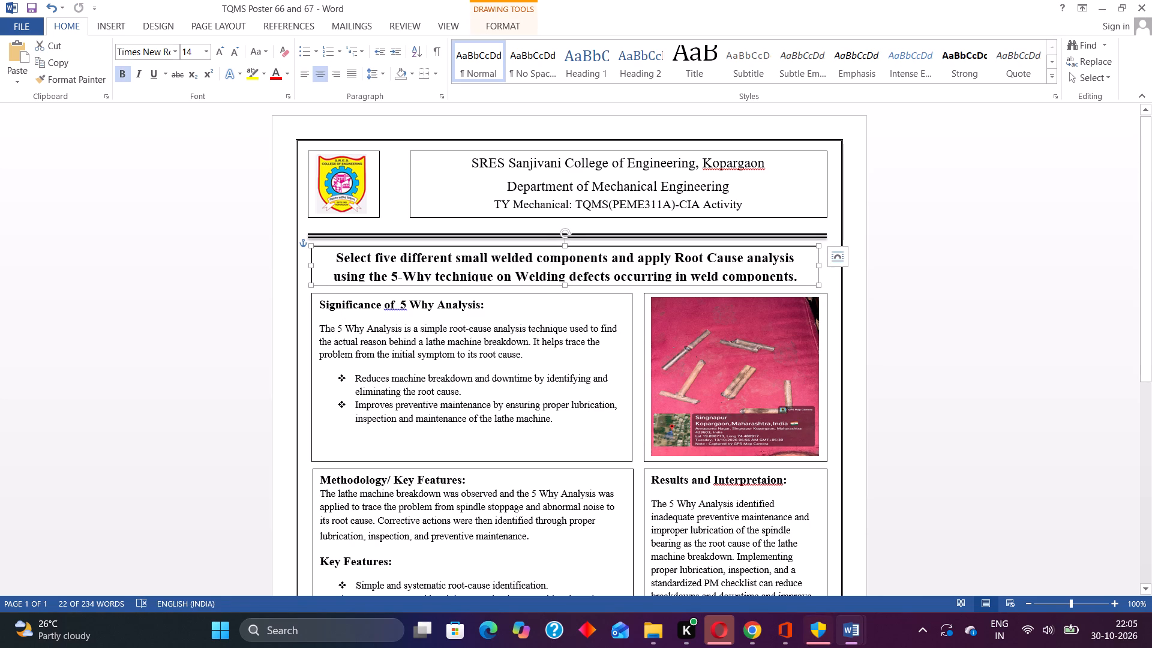
left_click(497, 245)
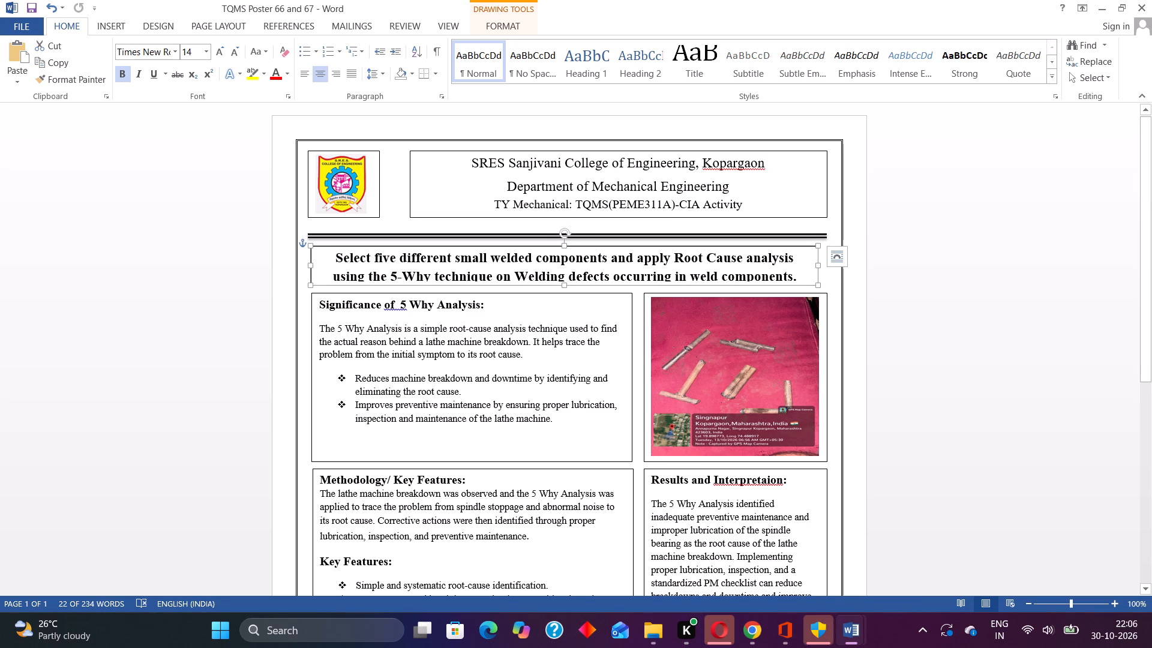
left_click_drag(497, 245, 501, 242)
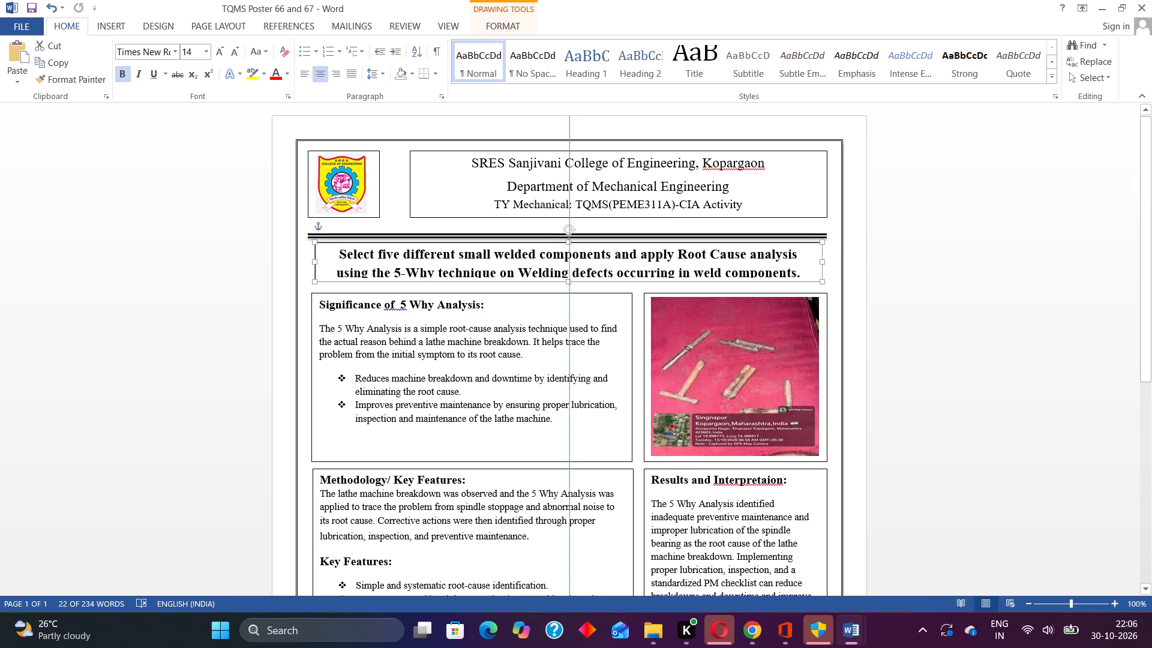
left_click_drag(501, 242, 503, 244)
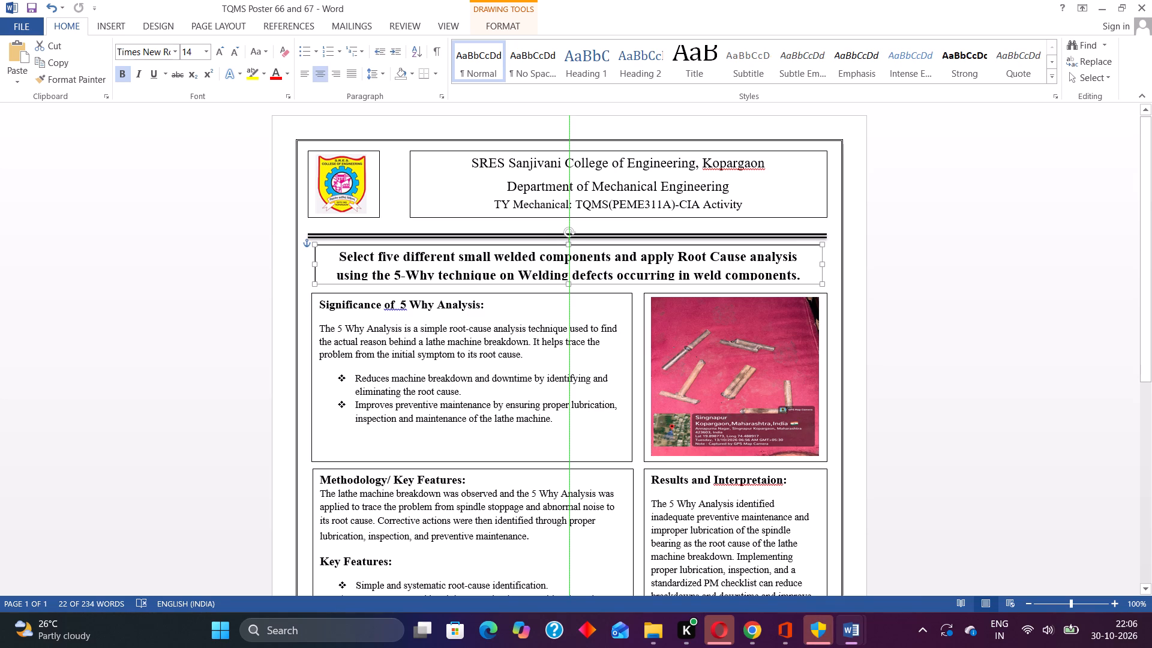
left_click_drag(503, 244, 503, 246)
left_click(503, 246)
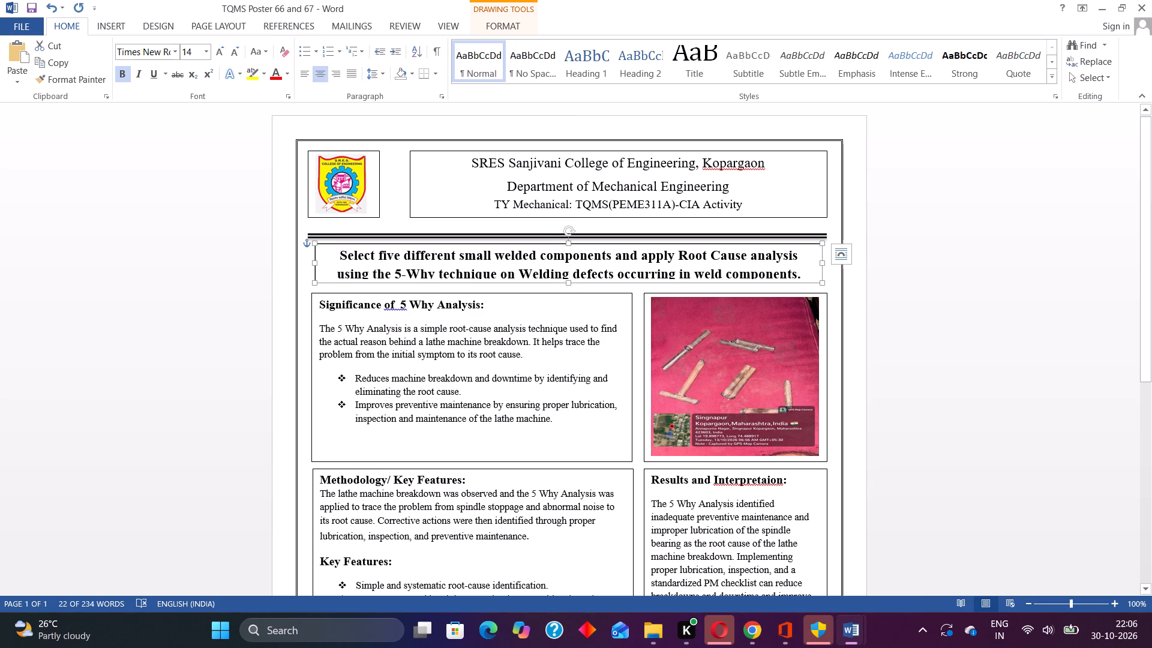
left_click(502, 233)
left_click(502, 233)
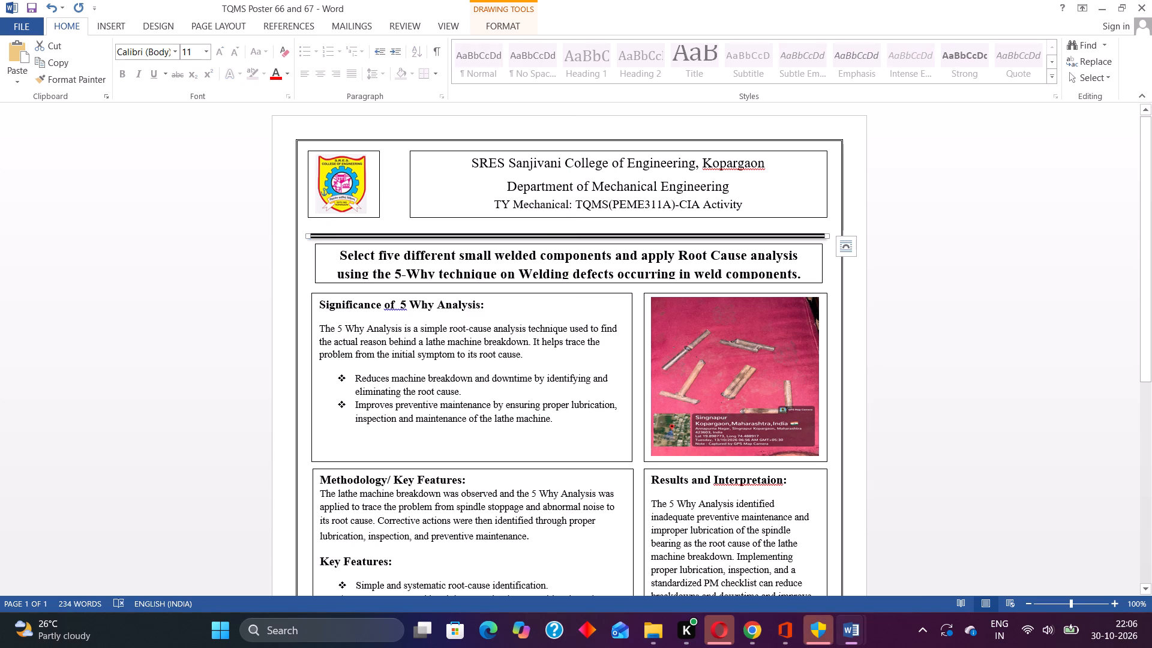
Move the Significance of 5 Why Analysis box slightly up, closer to the title box.
left_click(553, 320)
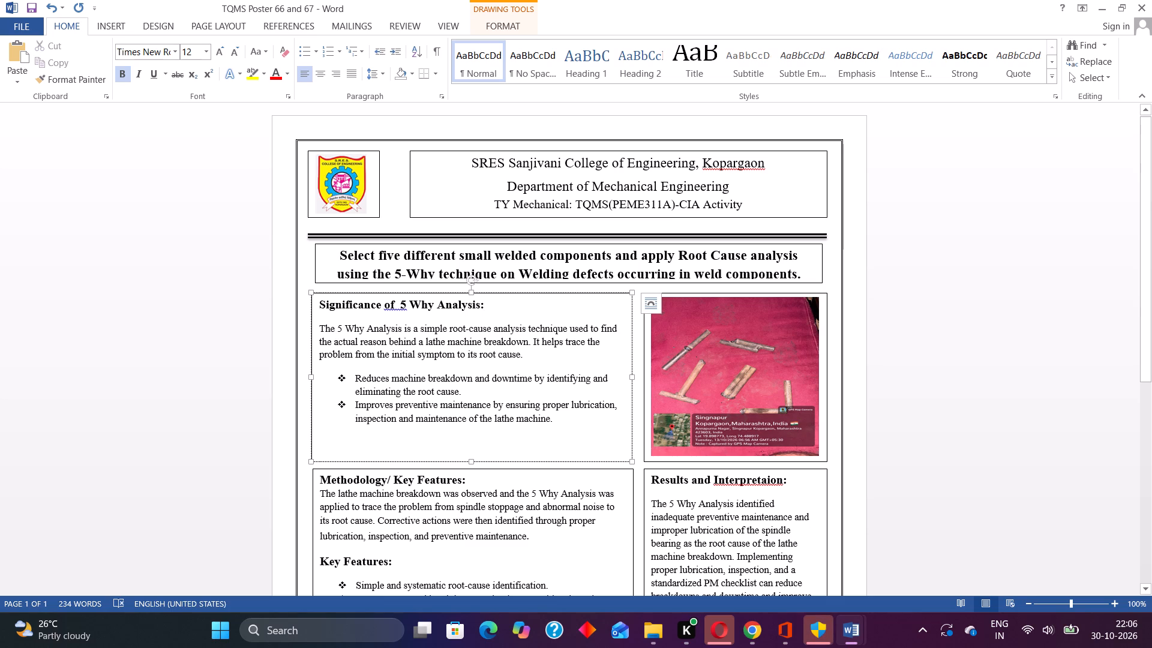
left_click_drag(556, 292, 555, 282)
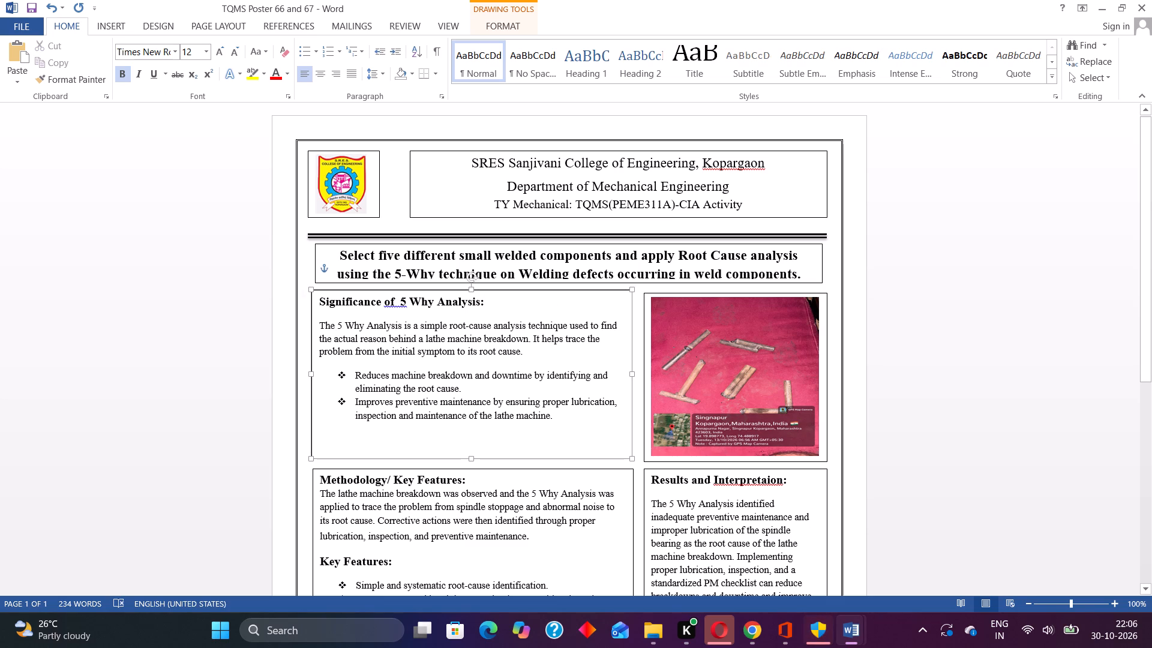
left_click_drag(555, 282, 558, 284)
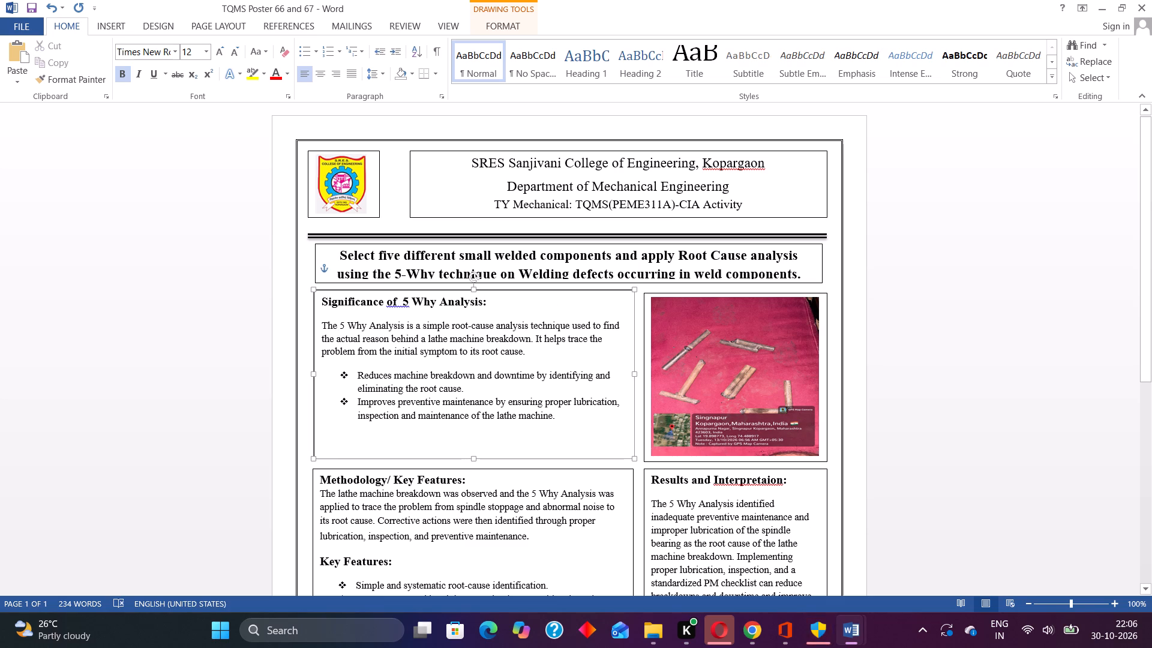
left_click_drag(558, 284, 558, 284)
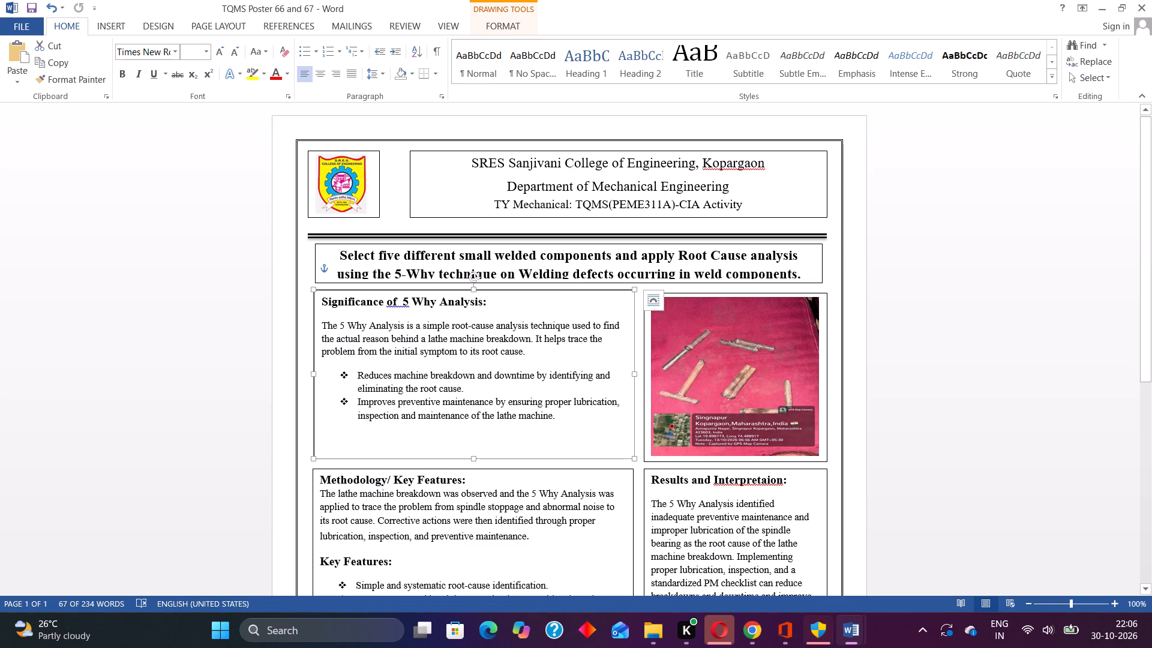
Look over the poster's Methodology section, 5 Whys table picture and student details.
scroll(452, 506, "down", 2)
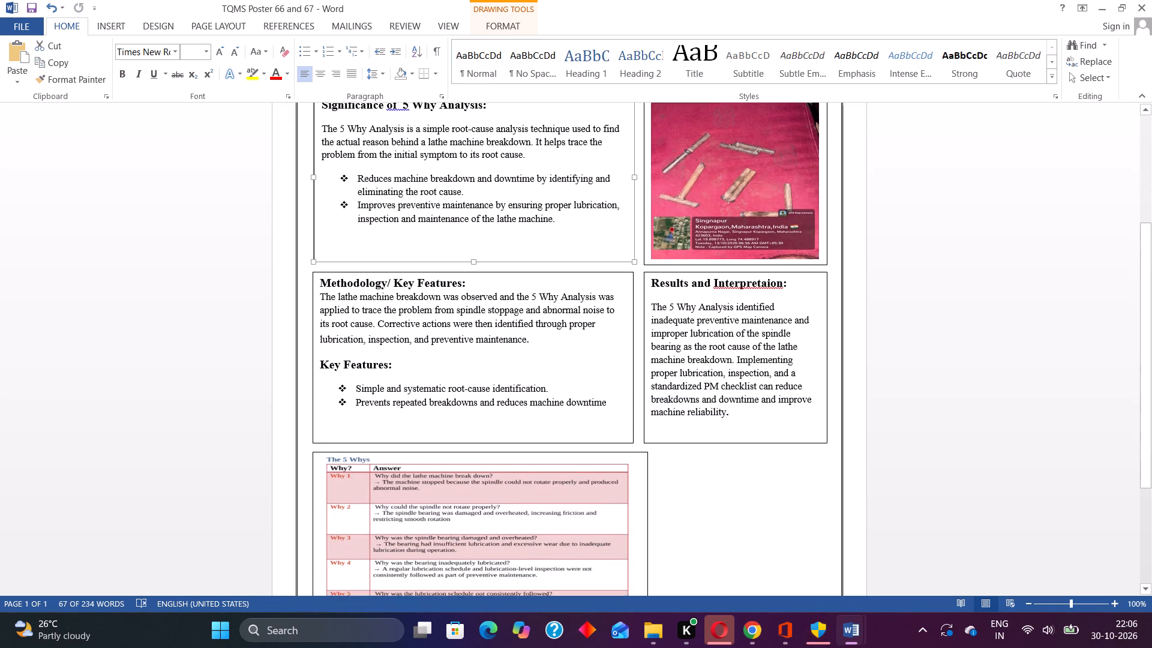
scroll(452, 506, "down", 2)
left_click(459, 374)
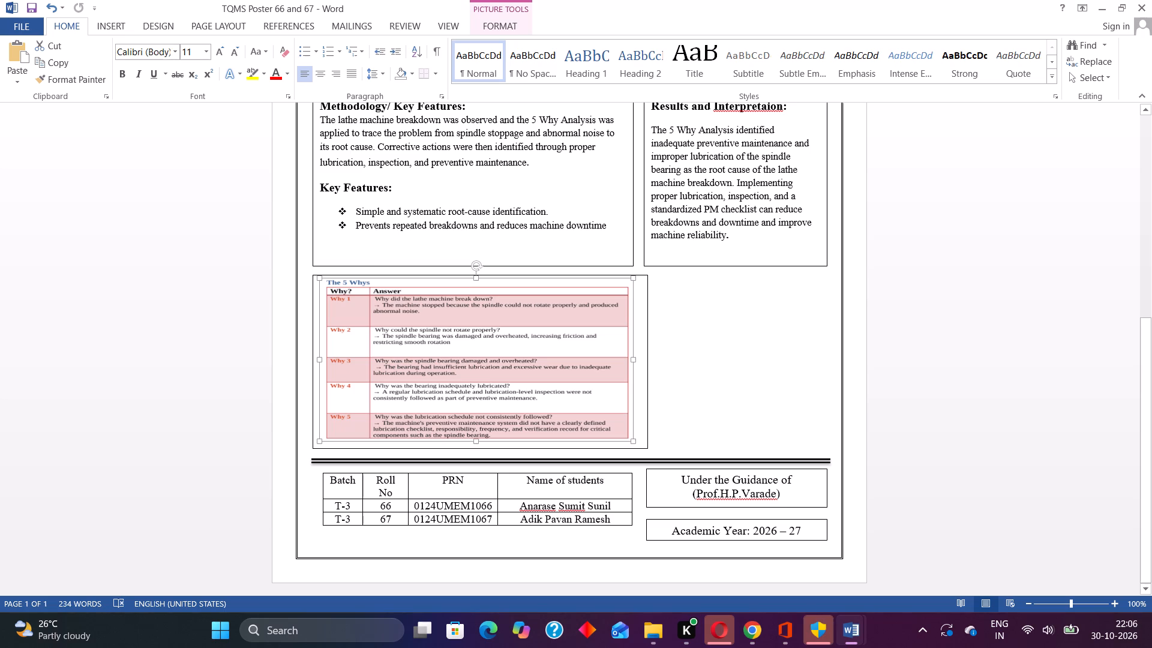
left_click(401, 328)
left_click(397, 226)
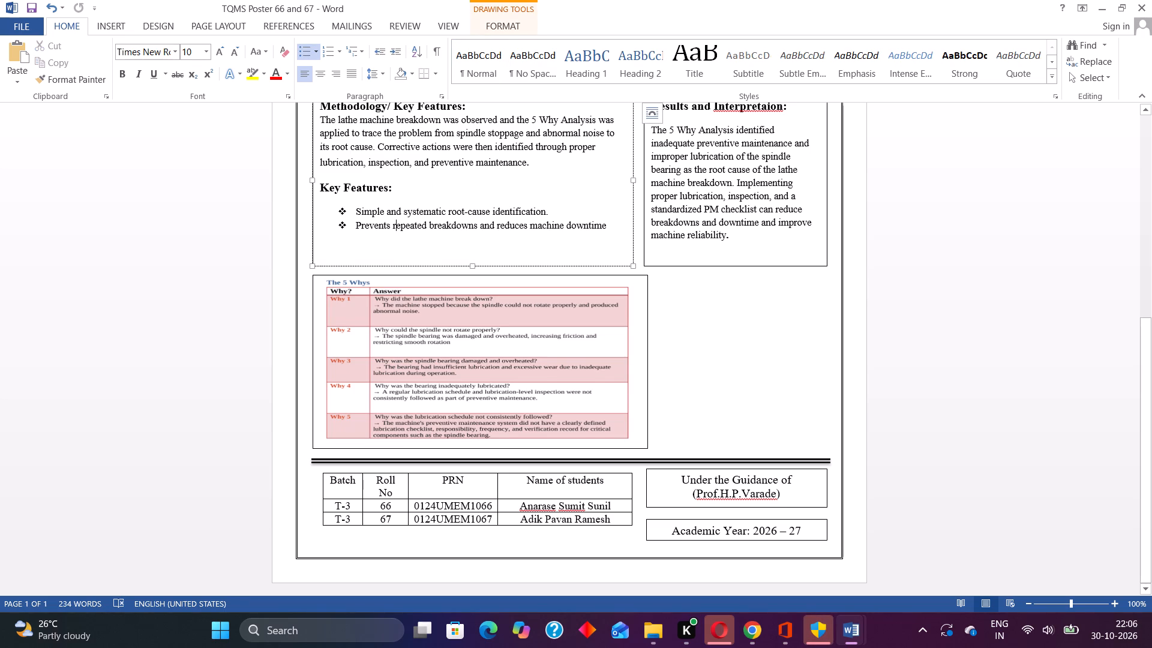
scroll(397, 226, "up", 1)
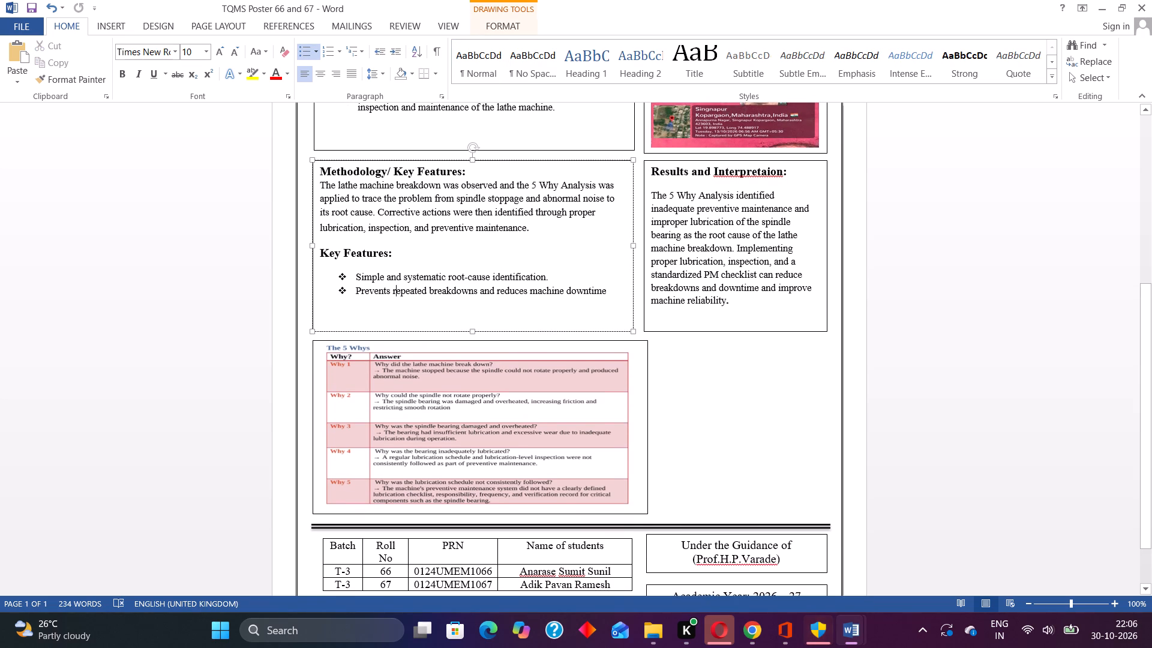
scroll(397, 226, "up", 1)
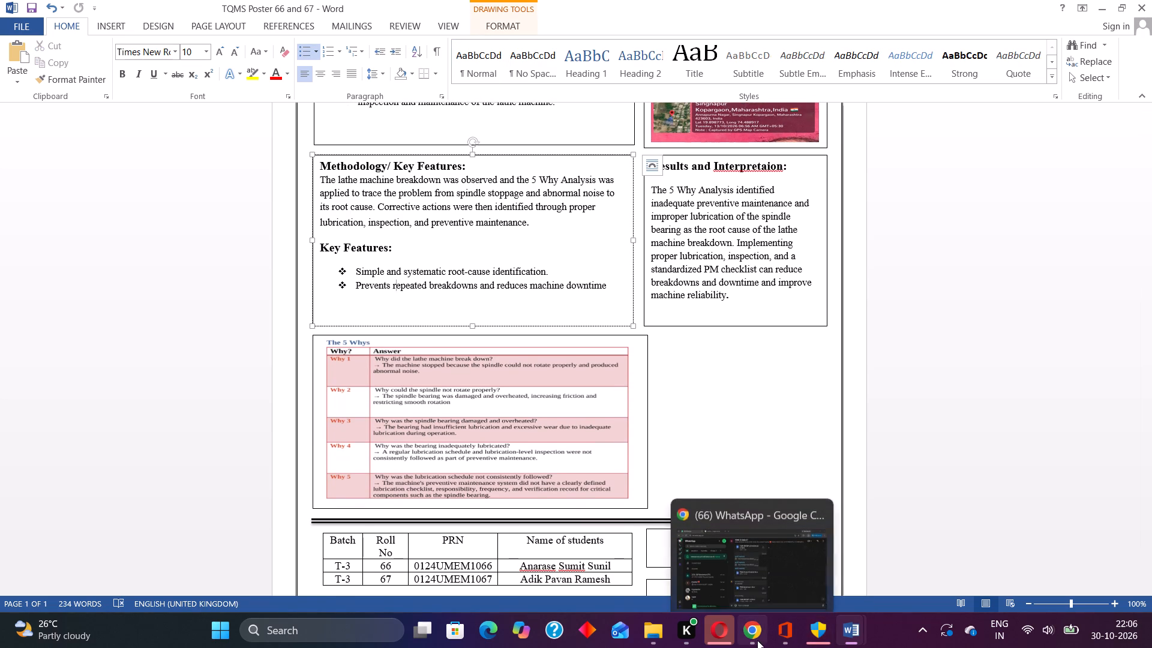
left_click(653, 637)
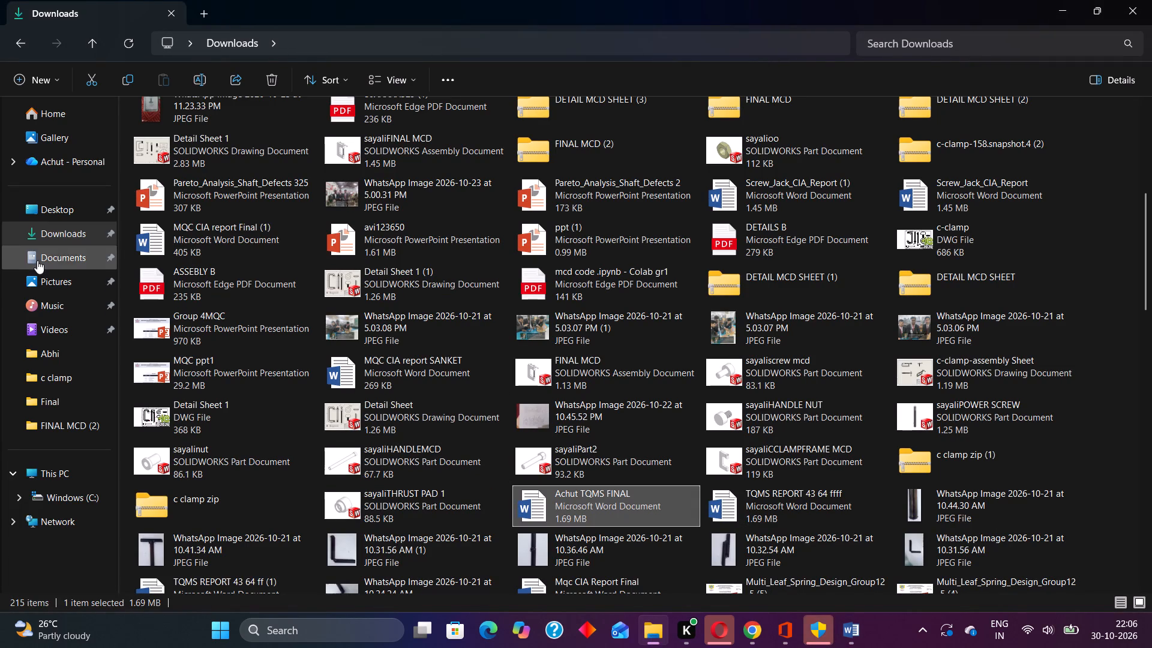
left_click(41, 274)
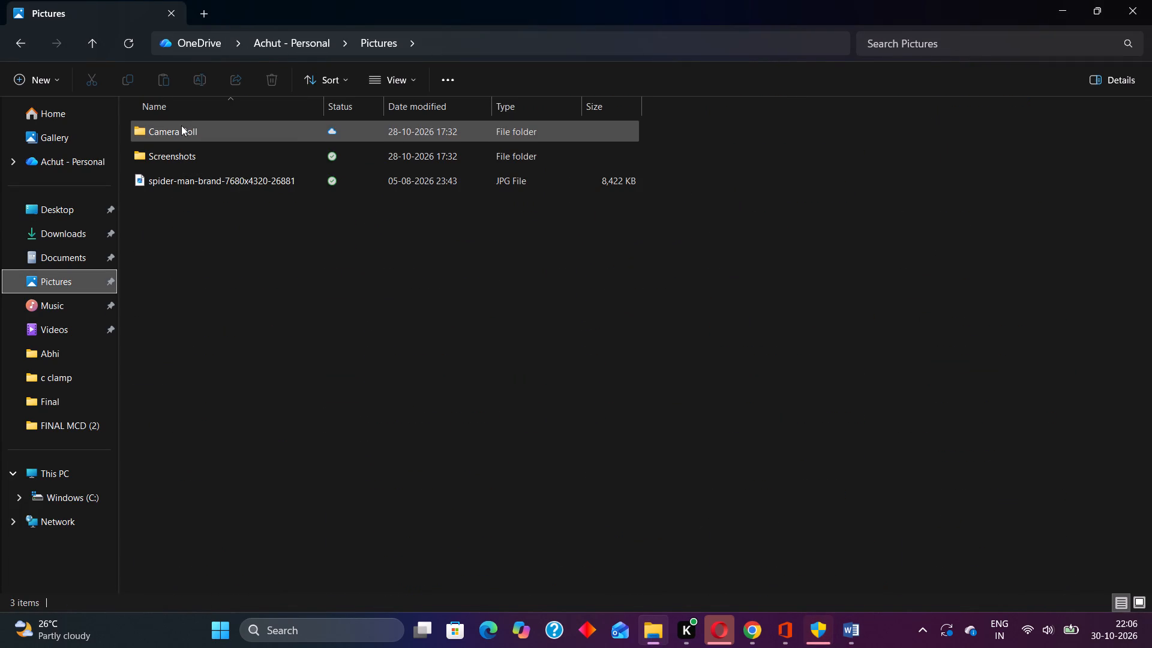
double_click(181, 123)
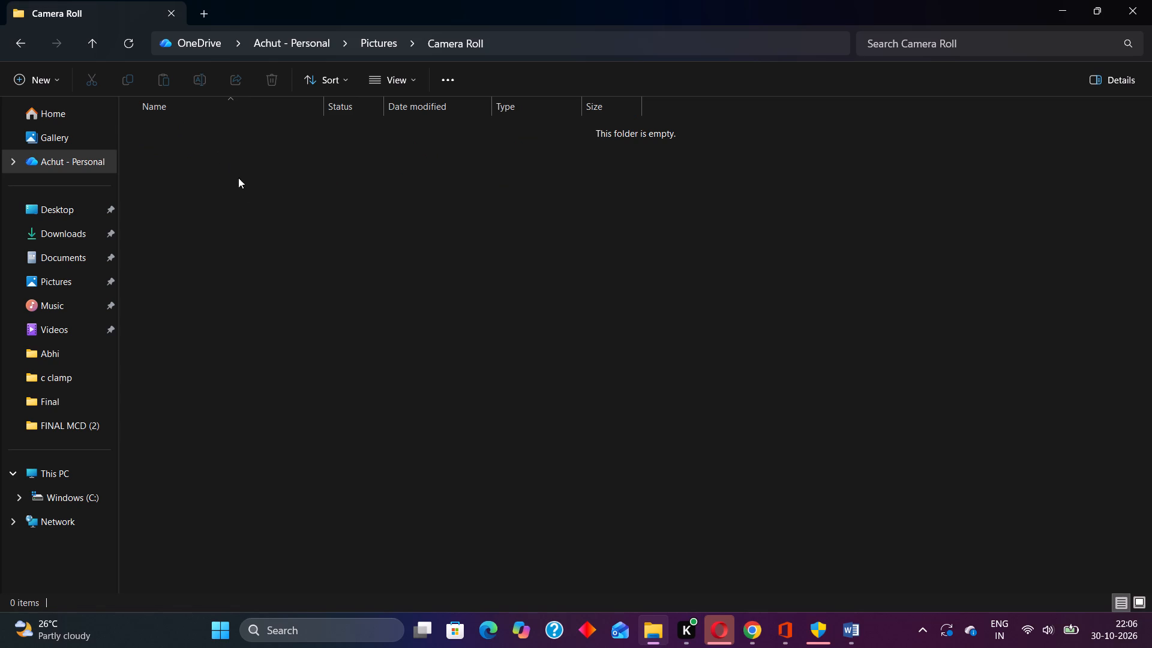
left_click(11, 39)
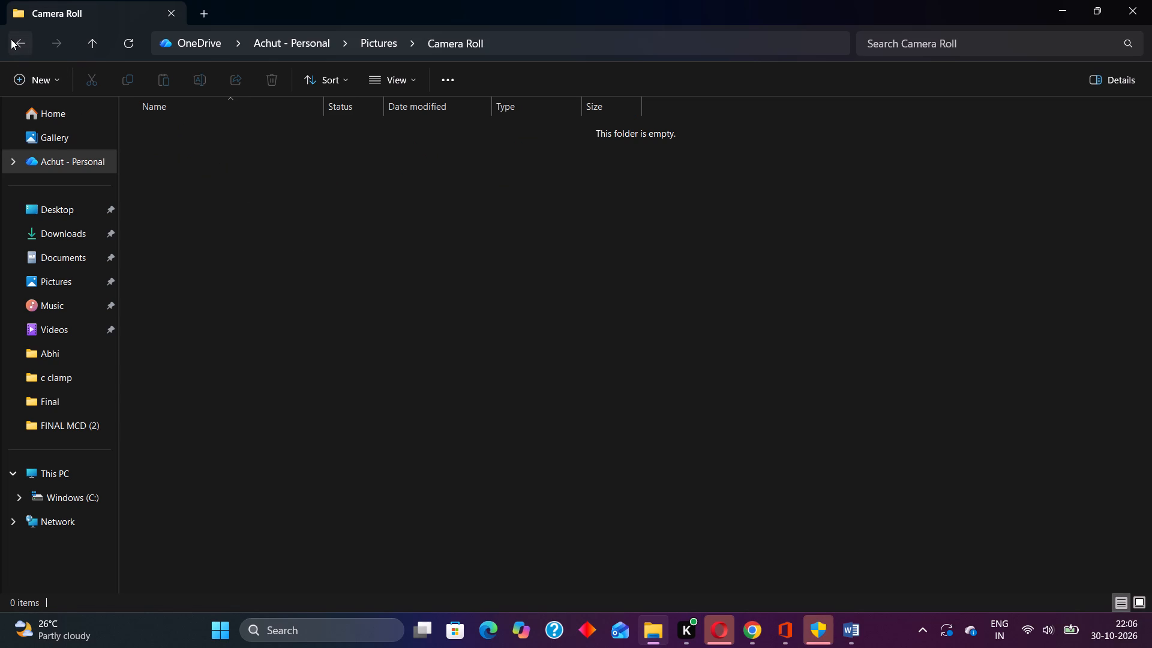
double_click(158, 164)
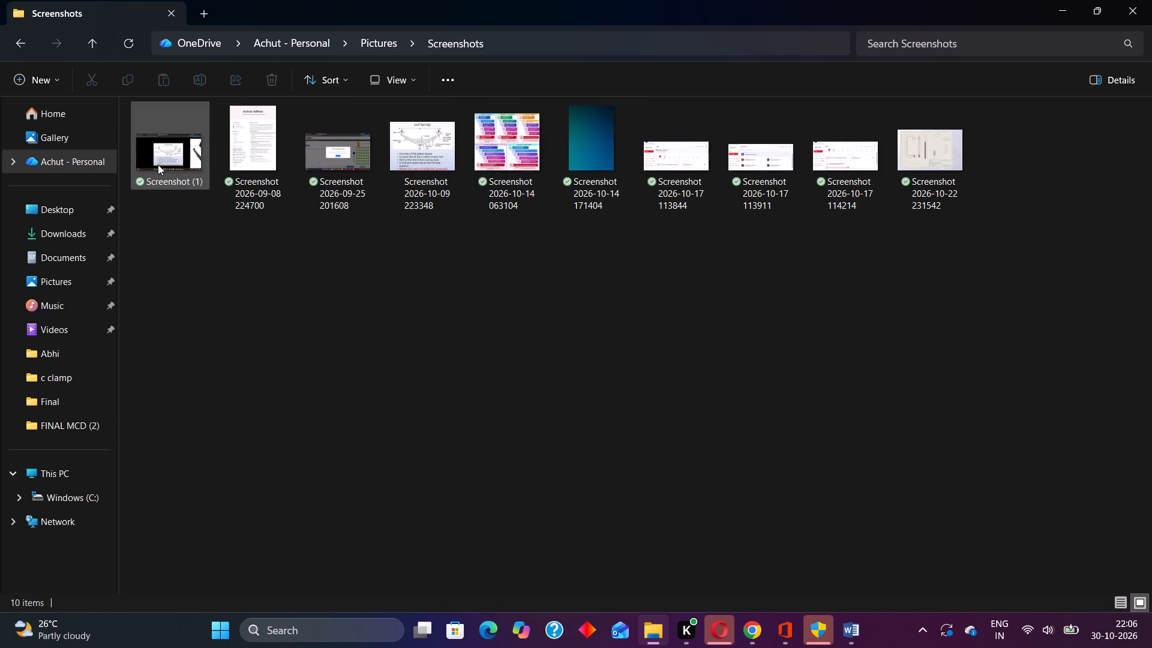
double_click(528, 133)
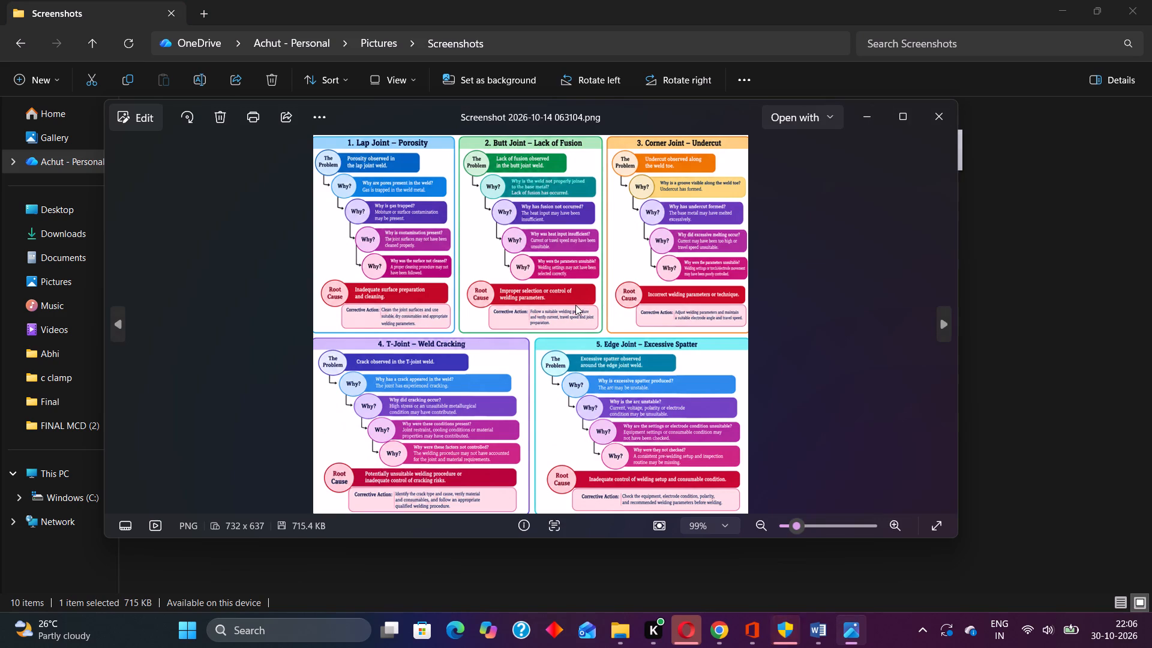
left_click(575, 305)
left_click(320, 114)
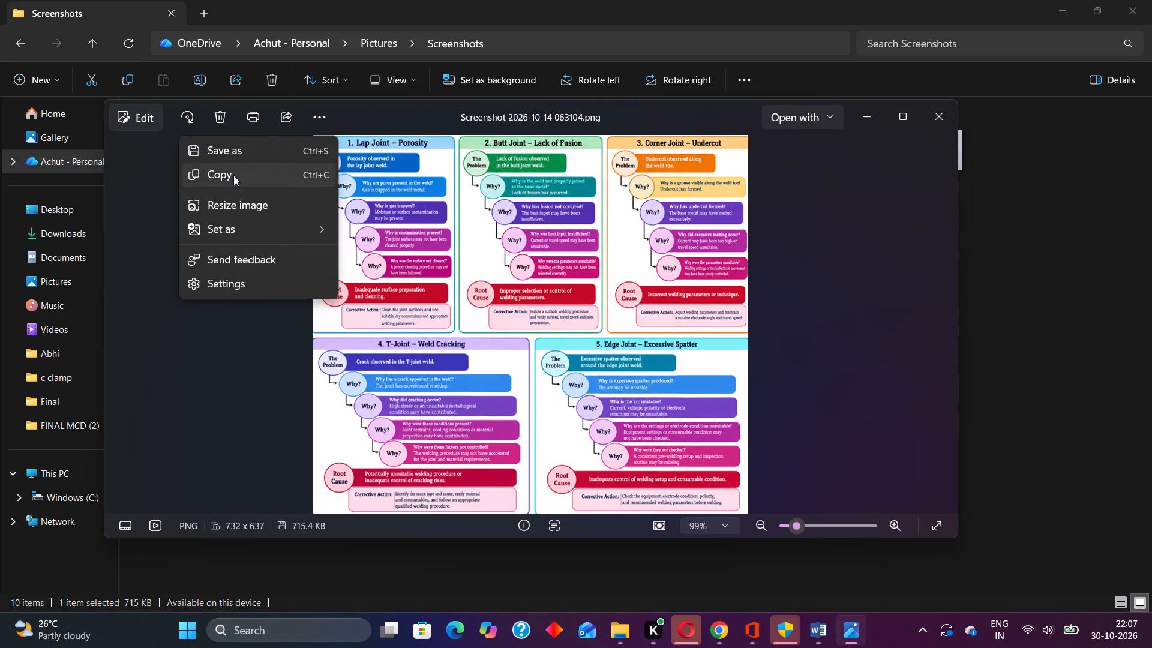
left_click(233, 175)
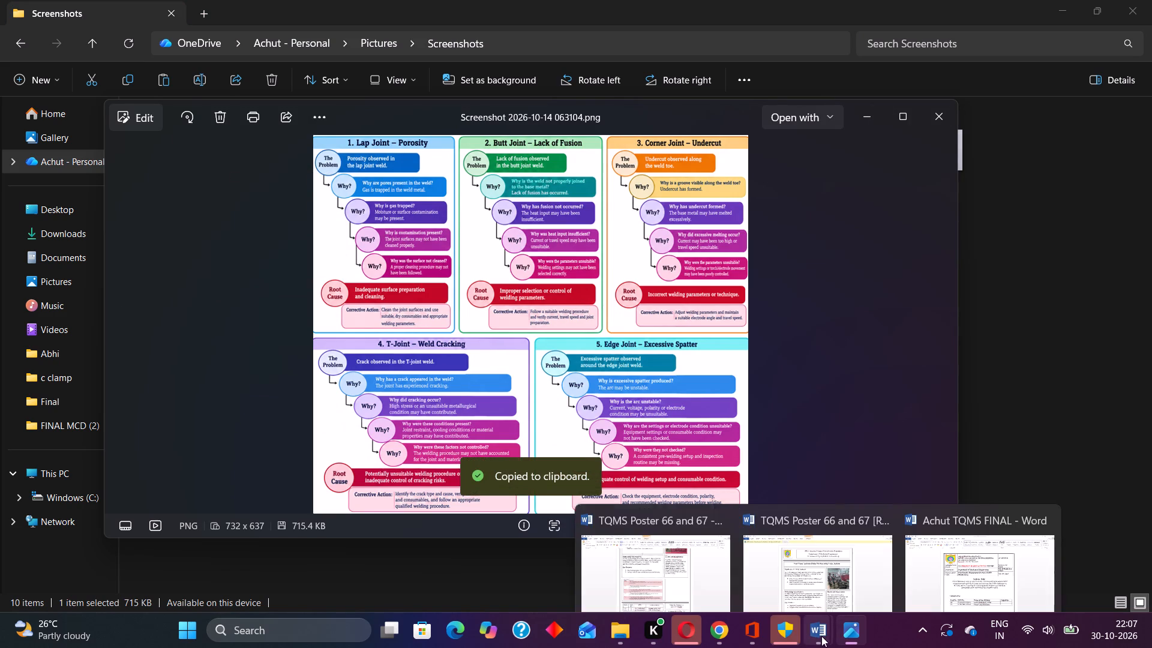
Return to the editable TQMS Poster 66 and 67 and replace the lathe 5 Whys table picture with the copied weld-joint diagram.
left_click(677, 568)
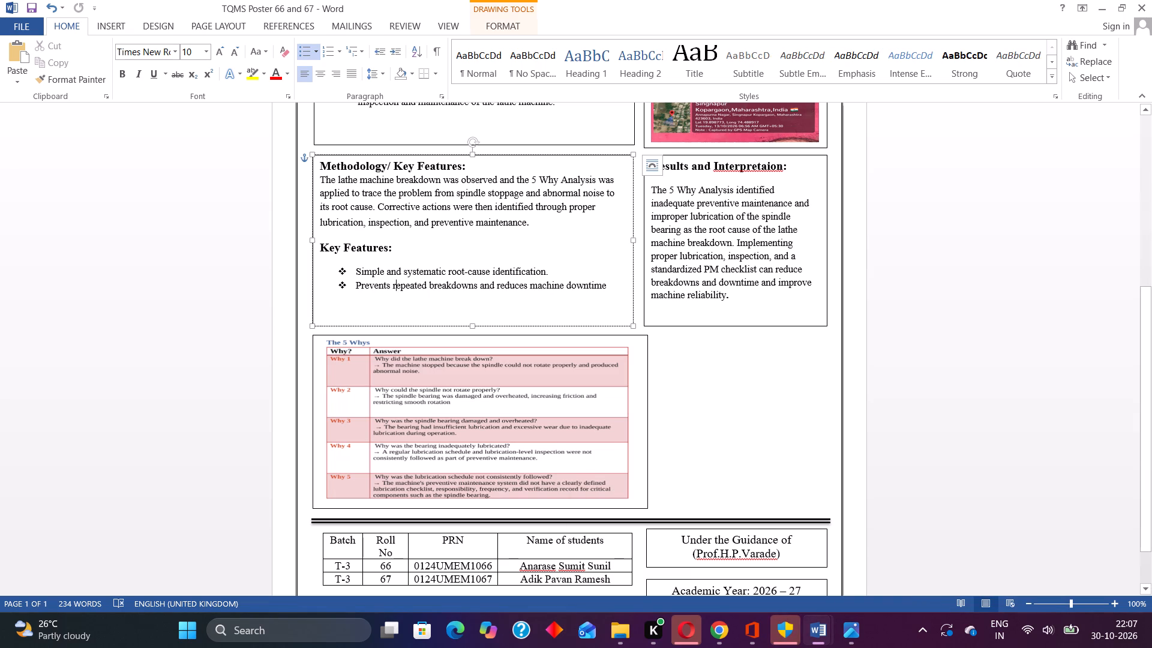
left_click(707, 434)
left_click(597, 405)
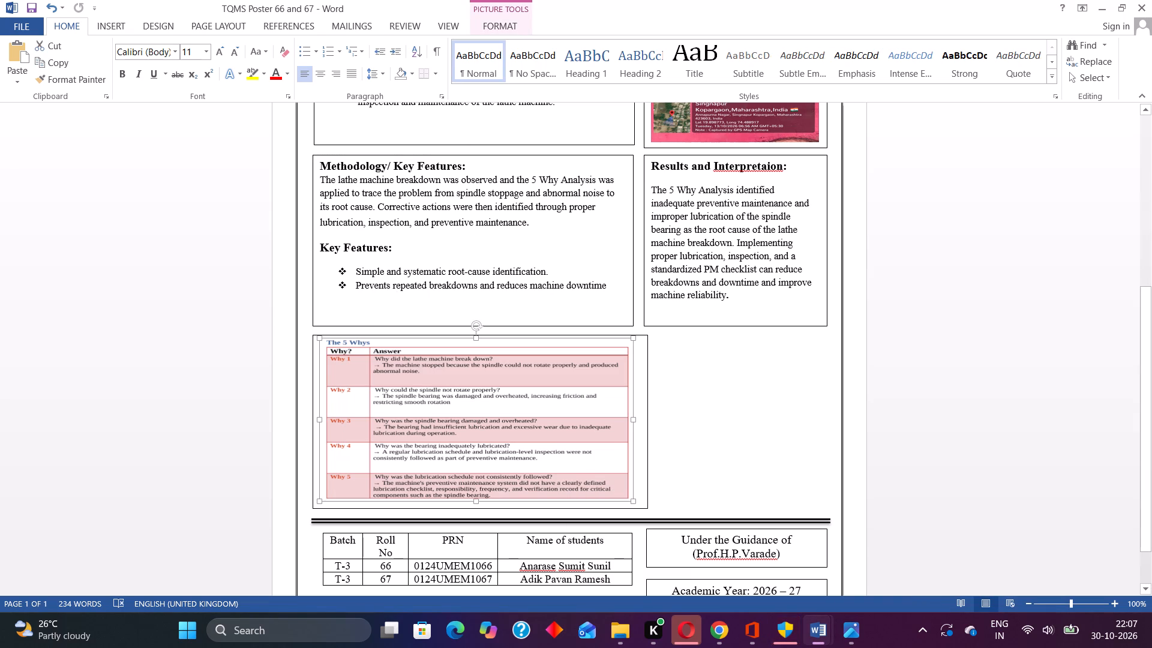
scroll(593, 433, "up", 1)
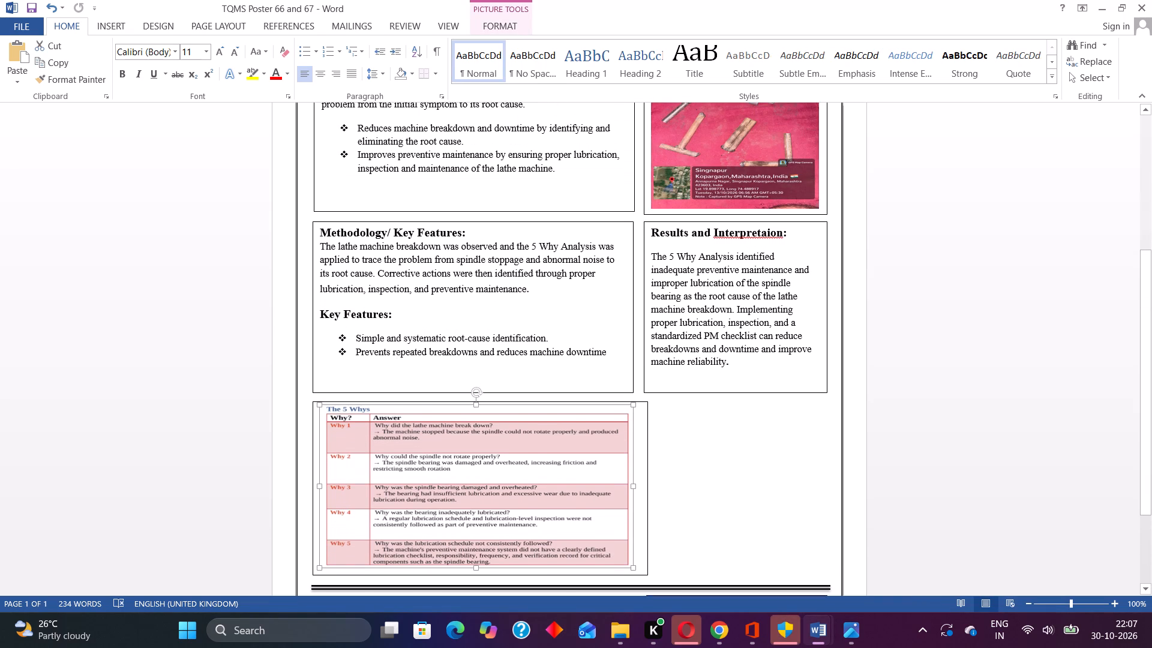
scroll(593, 433, "up", 1)
key("Delete")
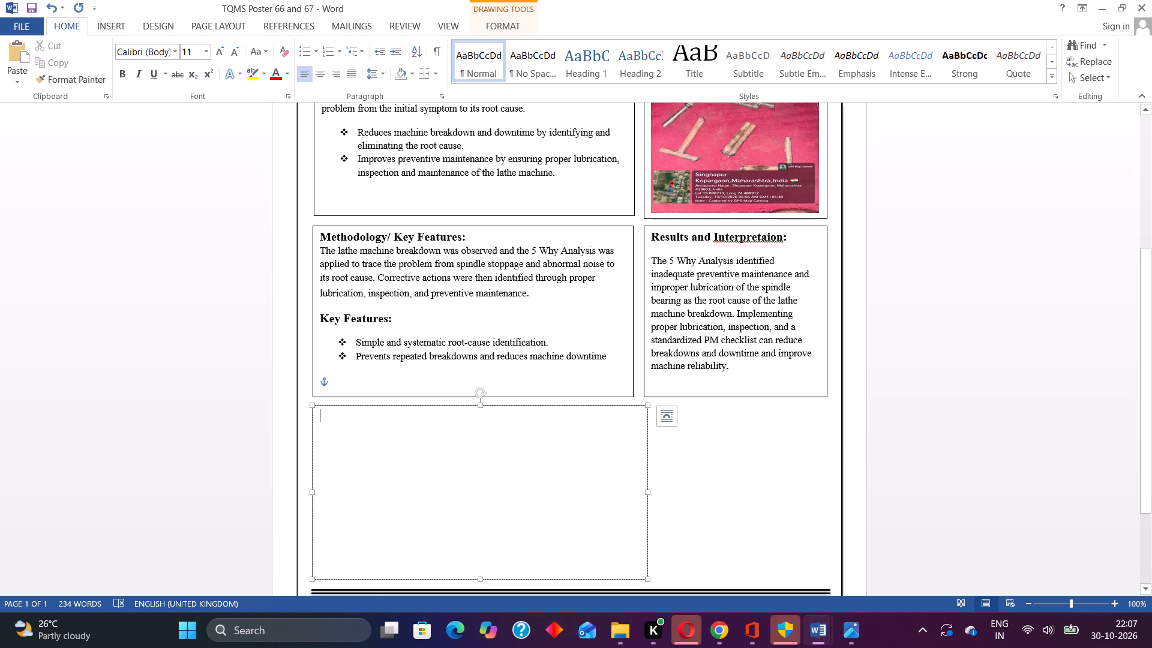
key("ctrl+v")
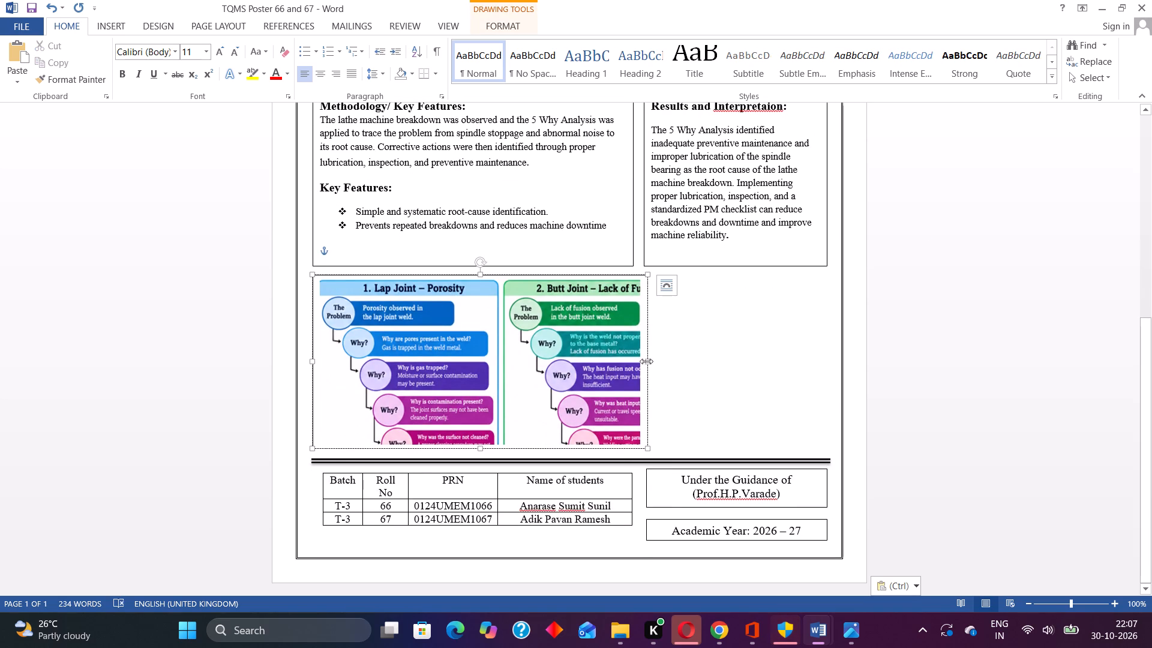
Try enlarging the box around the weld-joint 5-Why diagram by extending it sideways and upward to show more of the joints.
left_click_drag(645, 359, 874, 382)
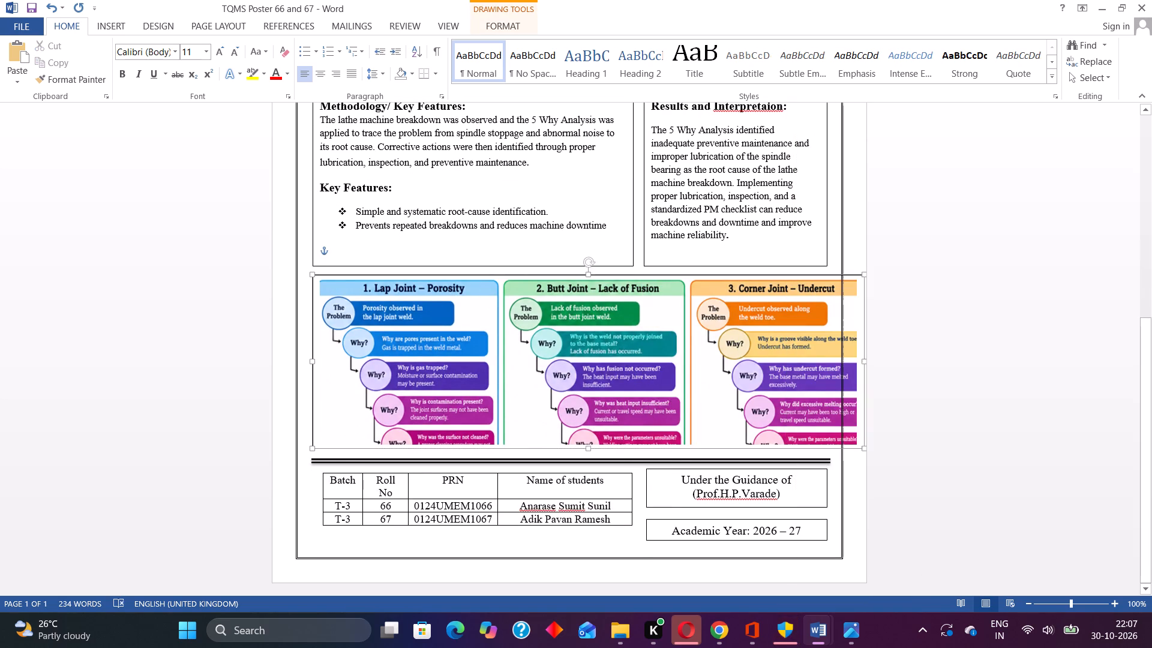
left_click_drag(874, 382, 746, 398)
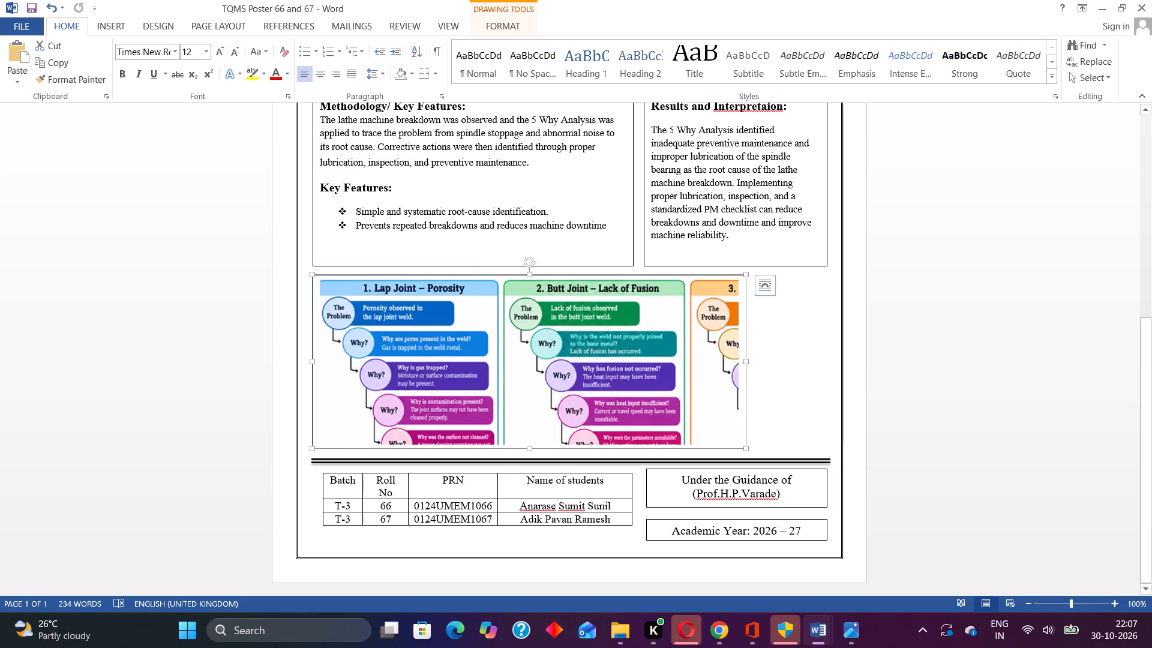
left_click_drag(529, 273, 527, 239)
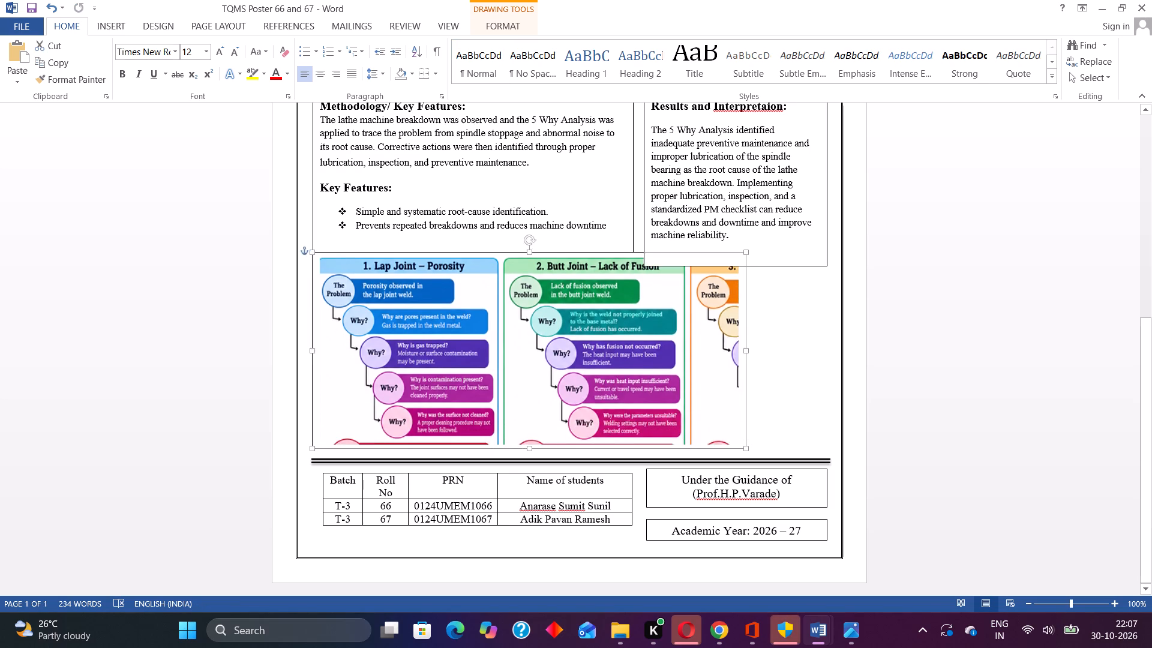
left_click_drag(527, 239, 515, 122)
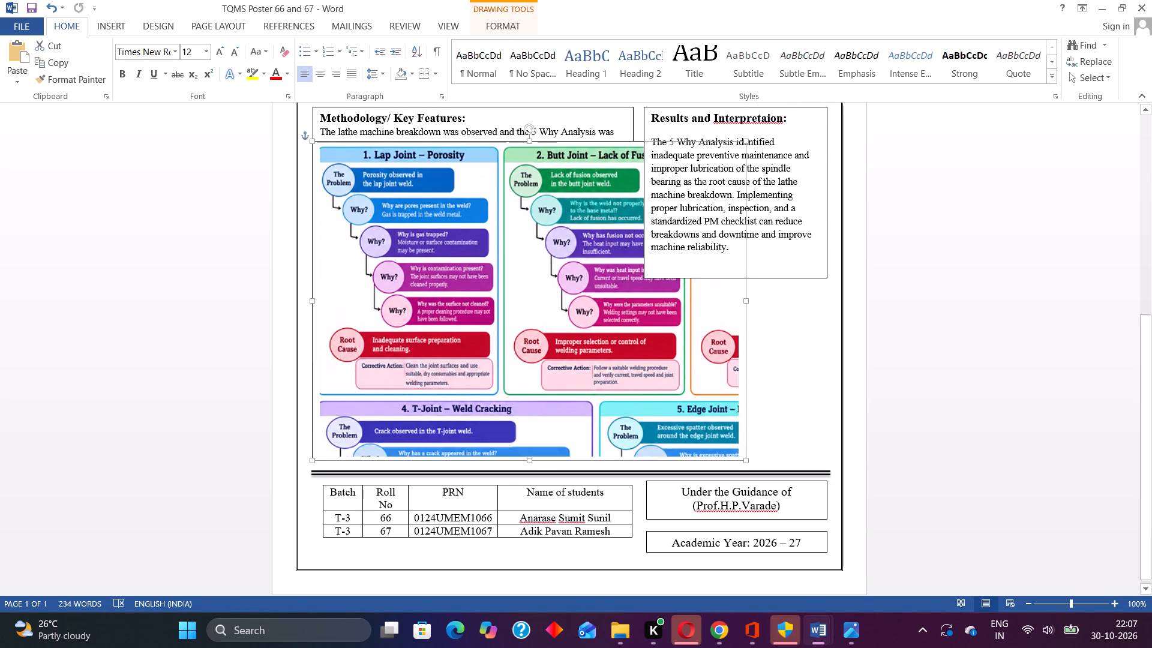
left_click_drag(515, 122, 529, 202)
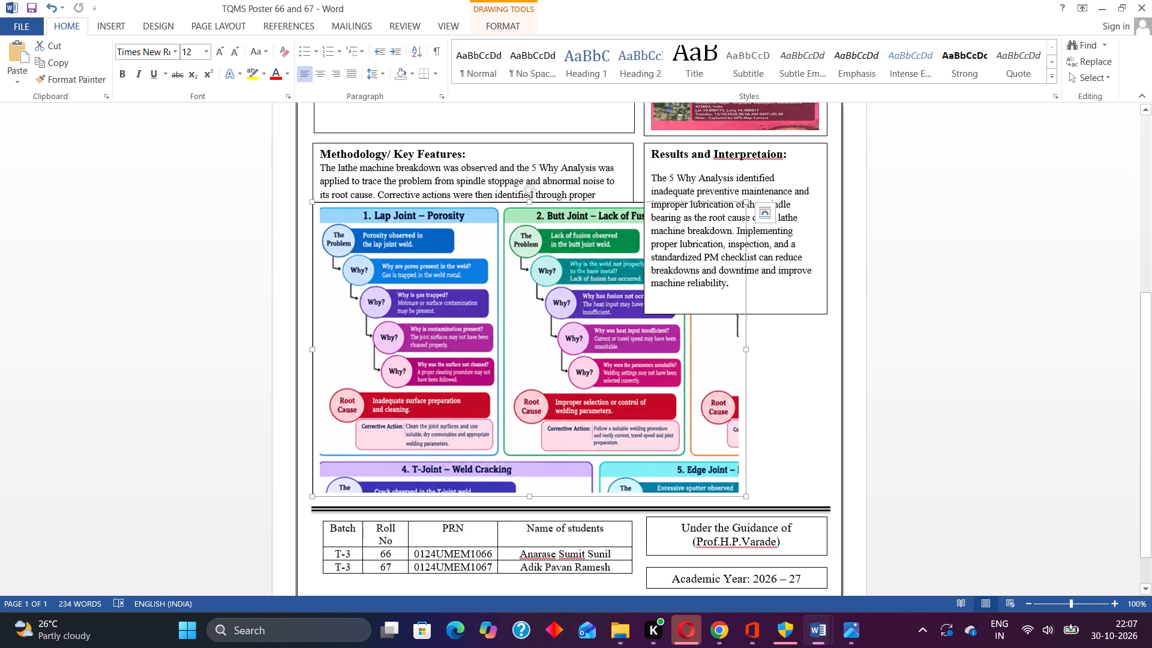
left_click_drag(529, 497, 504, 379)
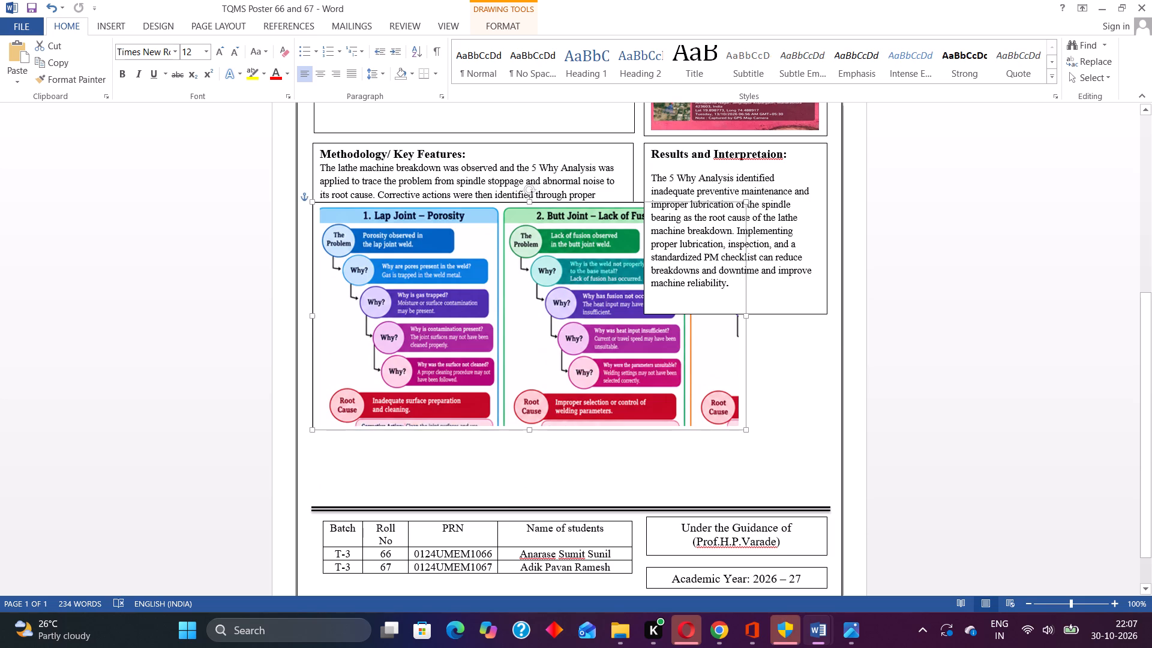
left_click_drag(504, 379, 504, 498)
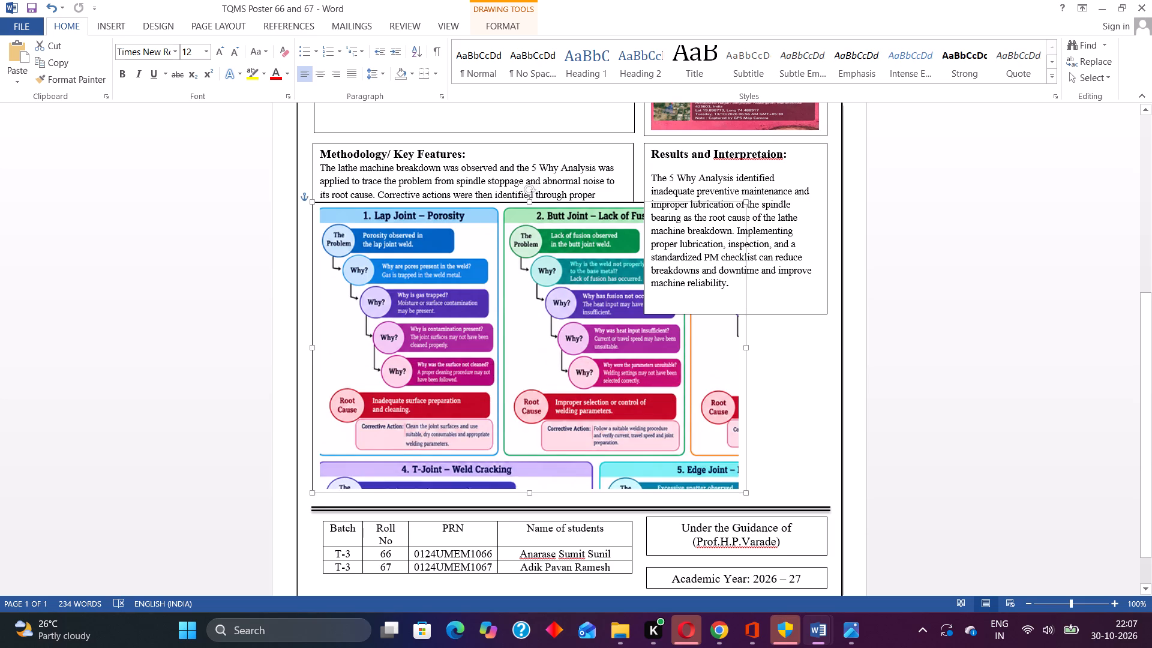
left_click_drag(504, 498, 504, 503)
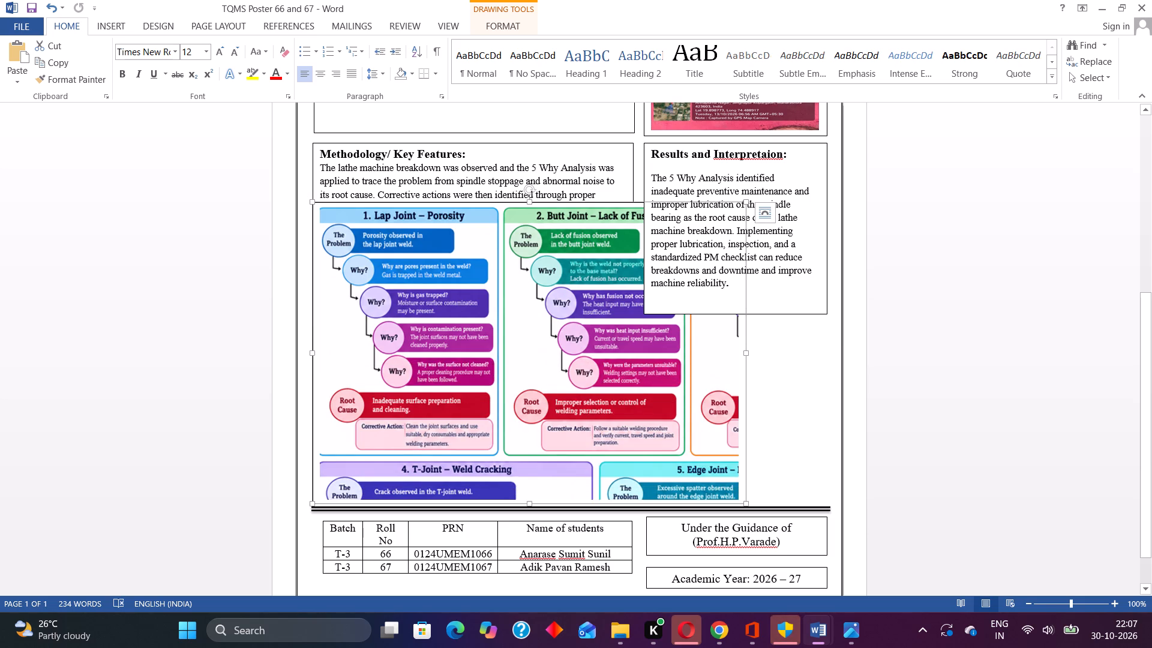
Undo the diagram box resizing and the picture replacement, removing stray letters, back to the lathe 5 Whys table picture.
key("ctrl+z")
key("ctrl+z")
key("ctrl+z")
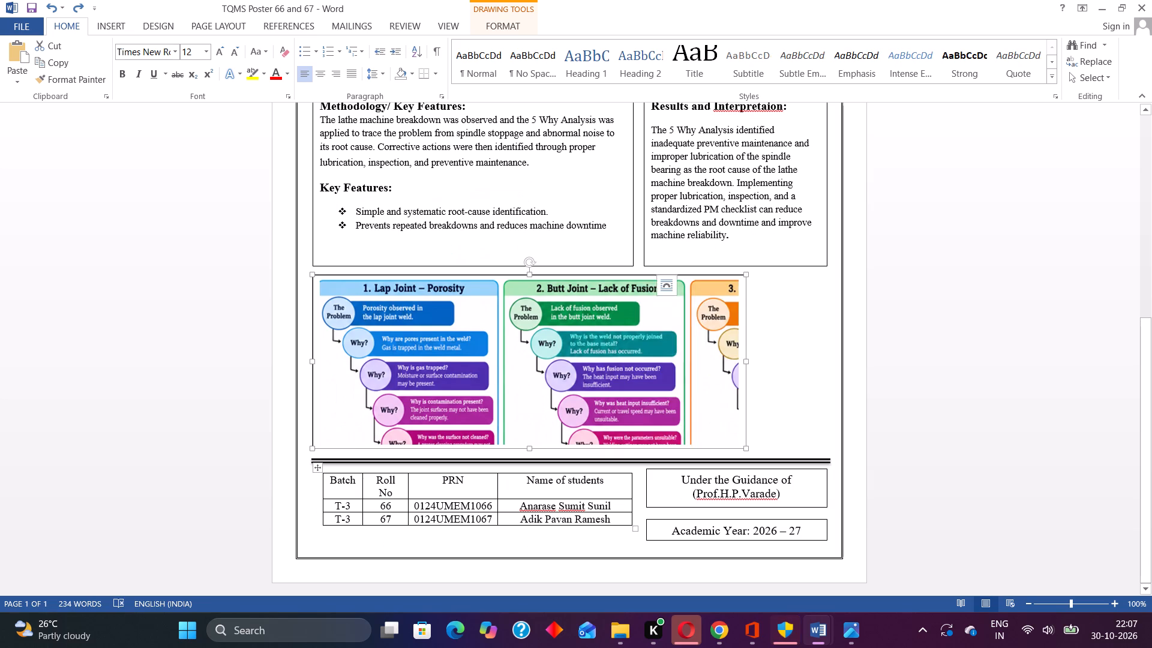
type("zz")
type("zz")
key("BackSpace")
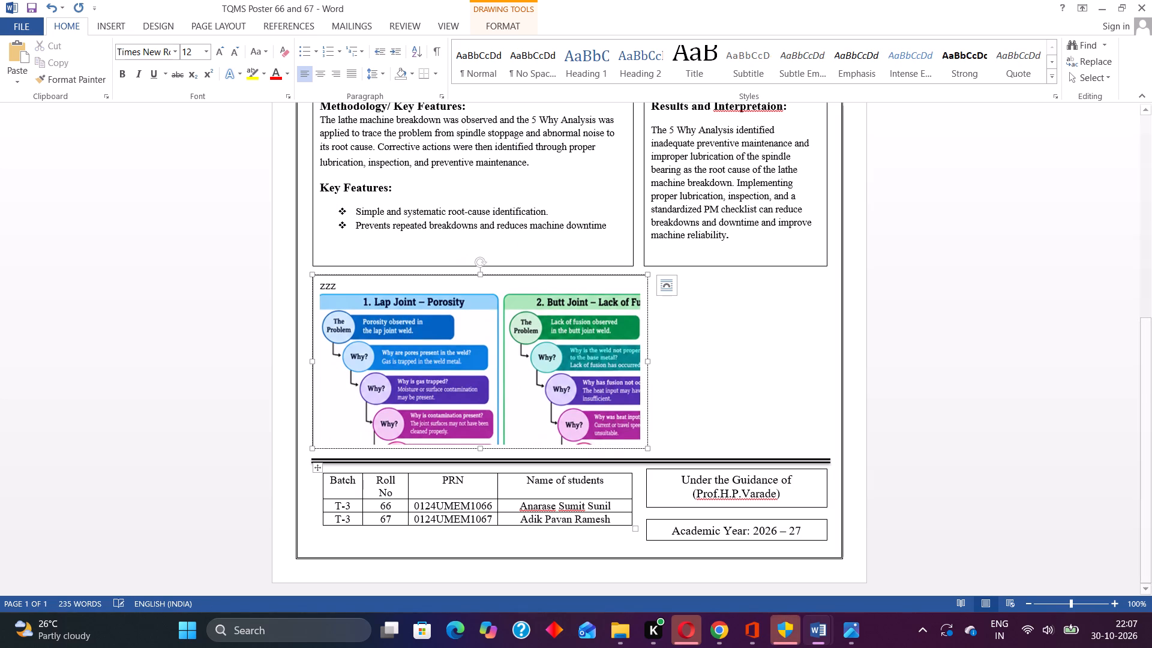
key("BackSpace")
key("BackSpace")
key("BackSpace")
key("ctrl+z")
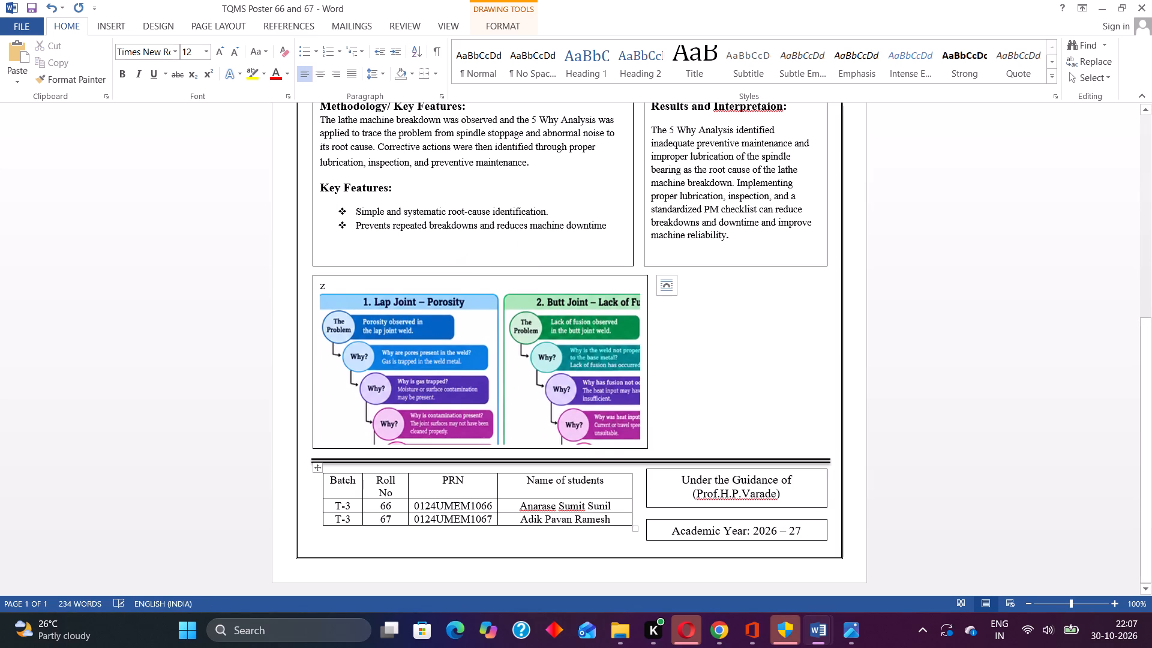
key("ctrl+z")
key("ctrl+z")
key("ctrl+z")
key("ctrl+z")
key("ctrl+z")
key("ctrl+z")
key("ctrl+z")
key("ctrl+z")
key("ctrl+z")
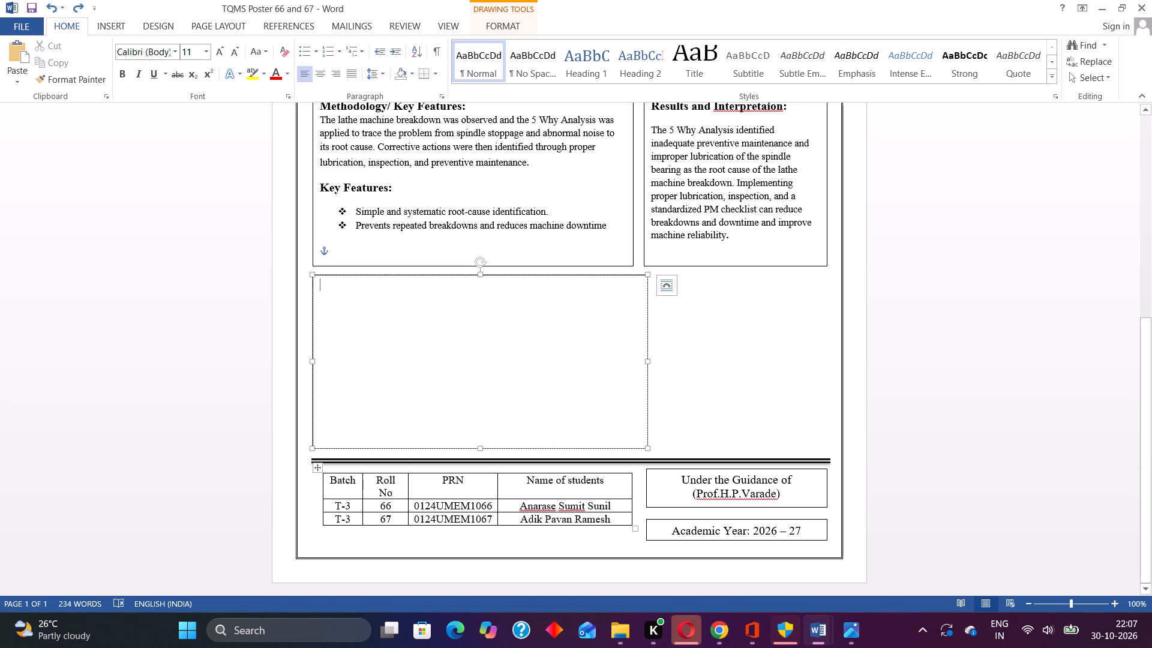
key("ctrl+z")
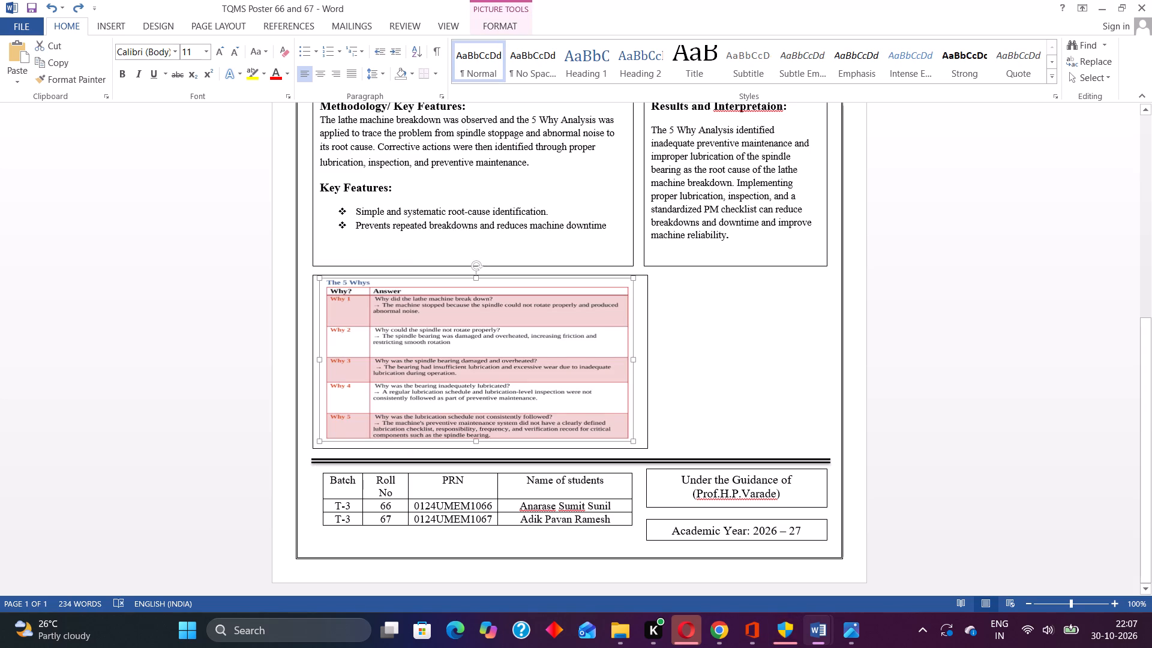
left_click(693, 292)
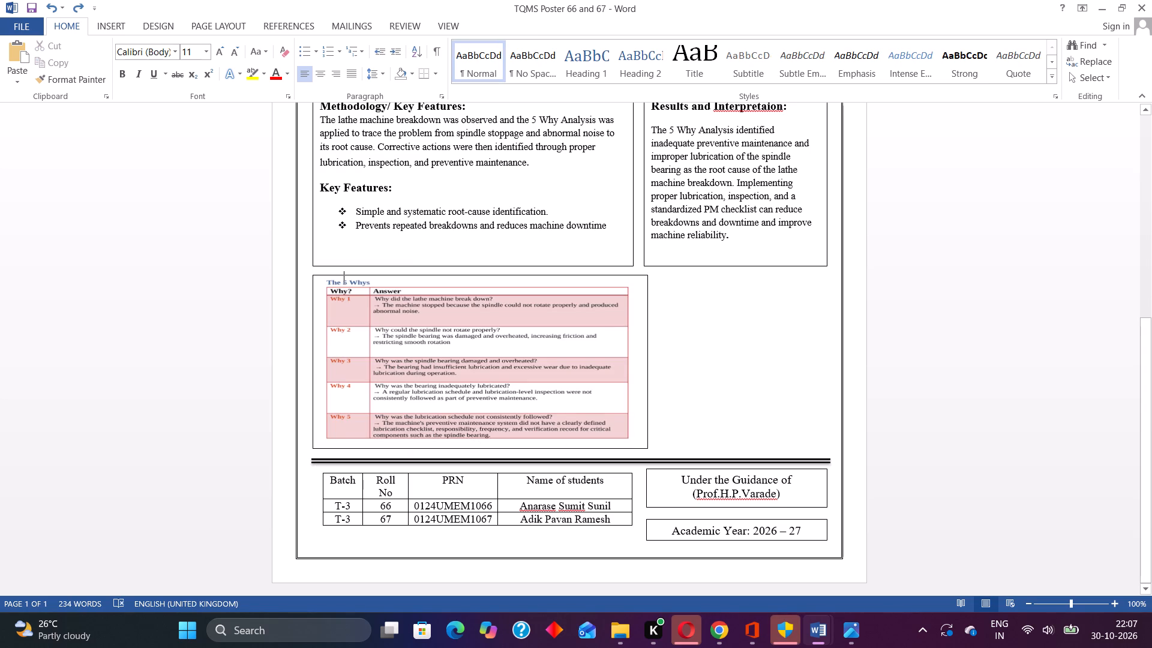
Change the PRN endings in the poster's student table to 43 for the first student and 64 for the second.
left_click(491, 504)
key("BackSpace")
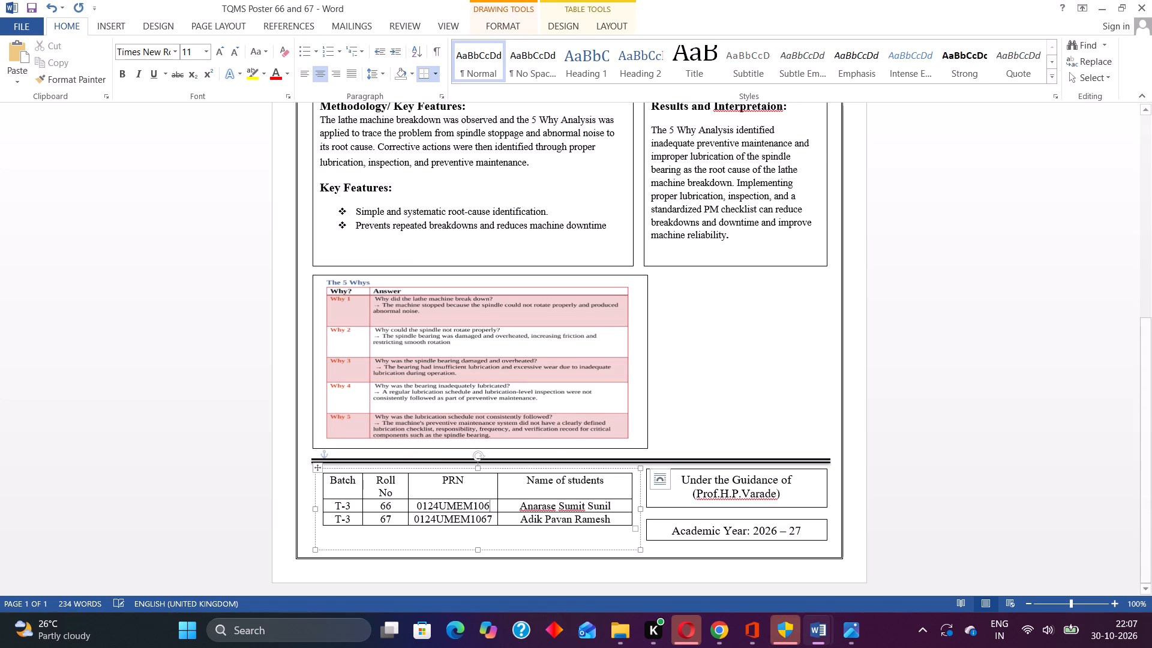
key("BackSpace")
key("4")
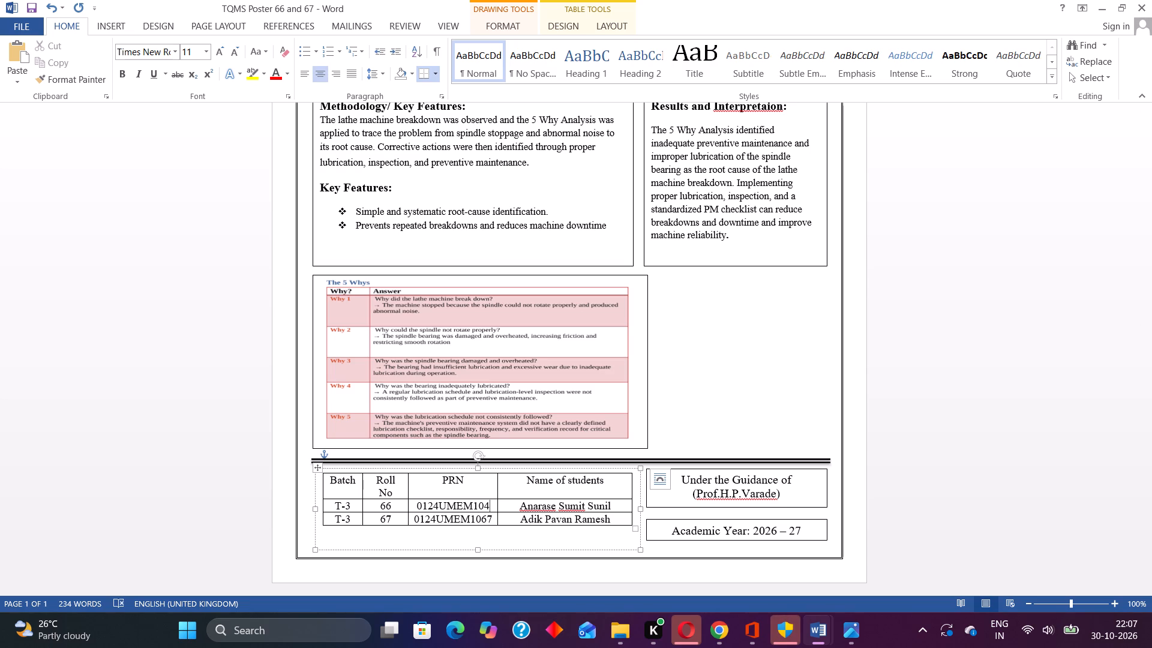
key("3")
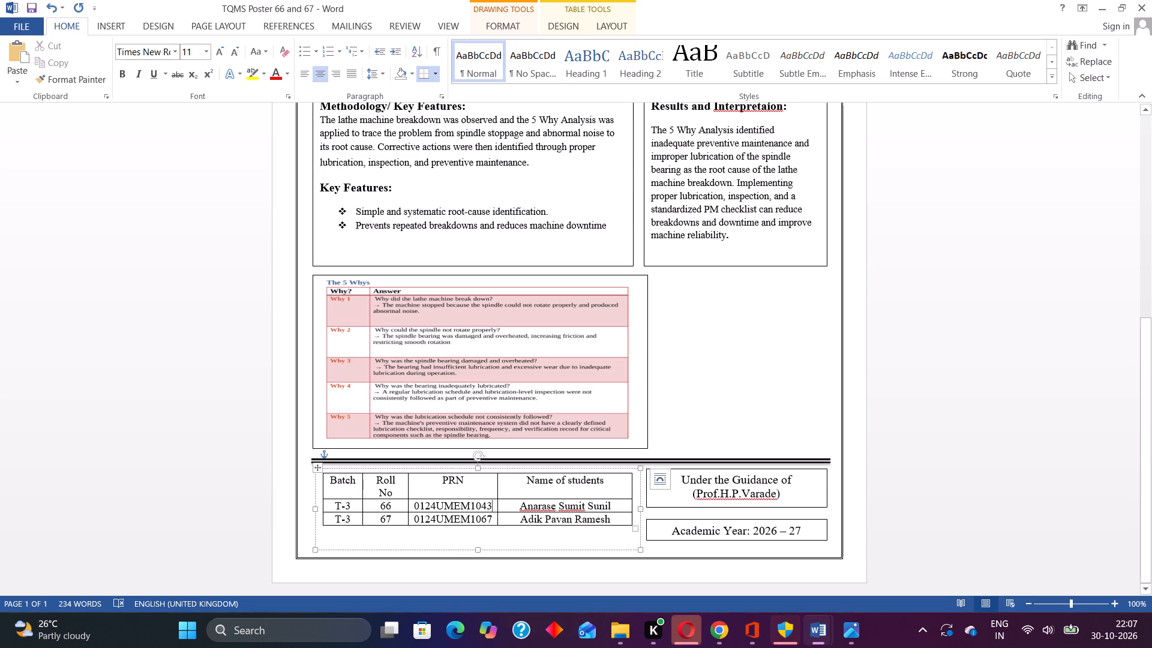
left_click(493, 518)
key("BackSpace")
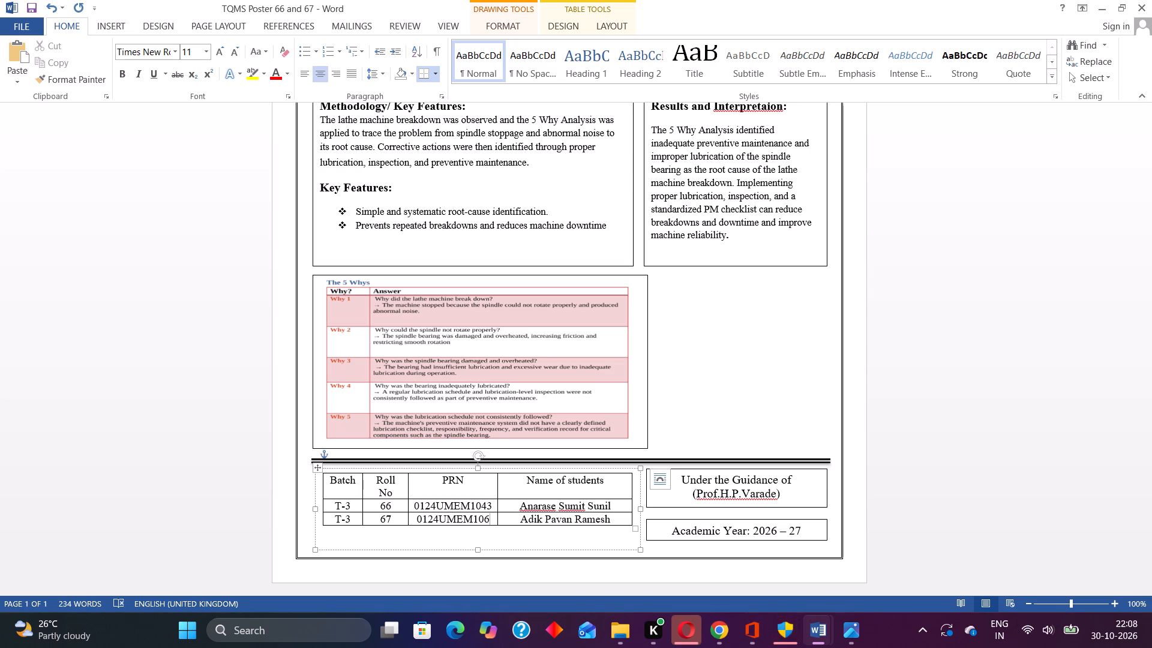
key("4")
Replace both student names in the poster's table with the two names copied from the Submitted by table in Achut TQMS FINAL.
left_click_drag(614, 504, 613, 504)
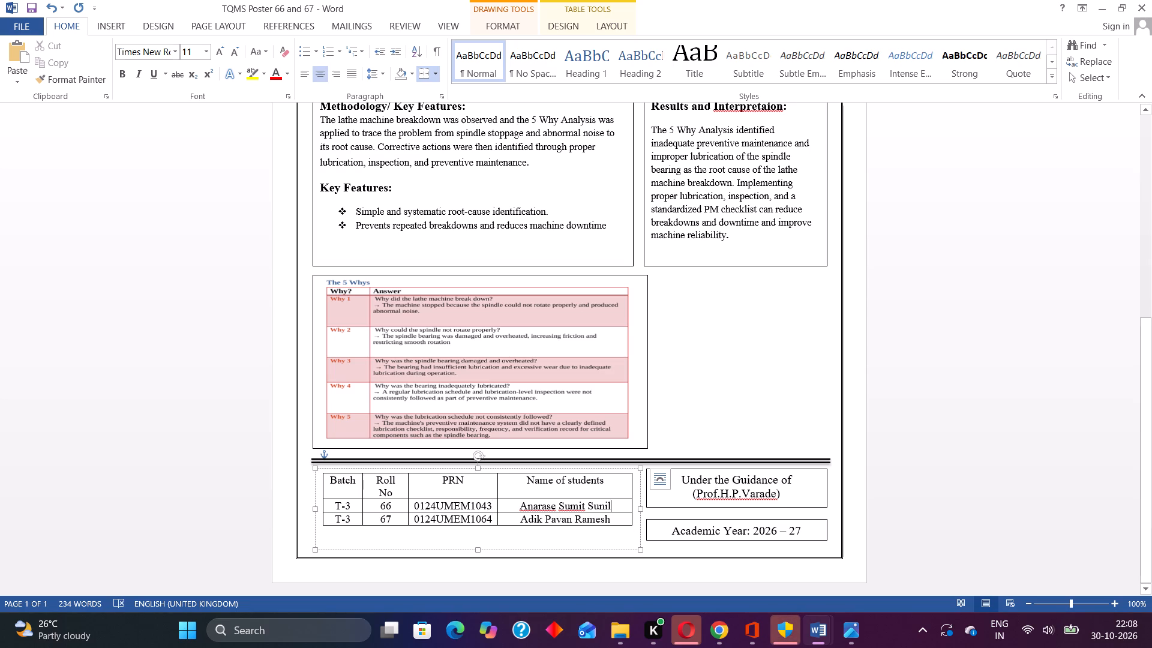
left_click_drag(613, 504, 536, 498)
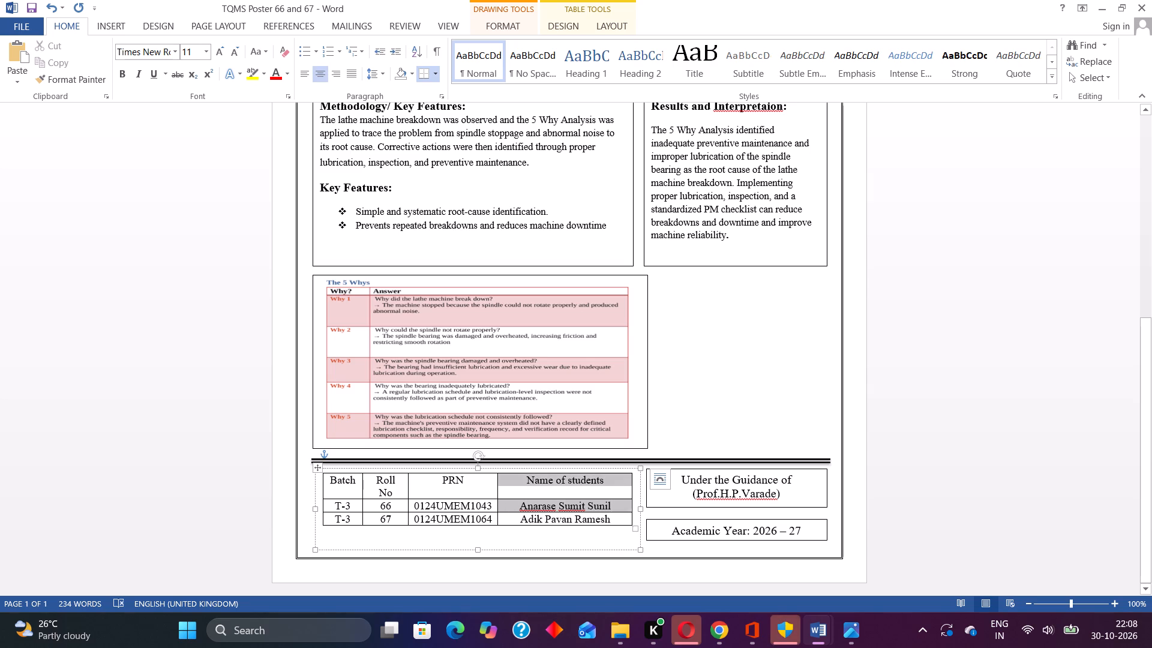
left_click(536, 498)
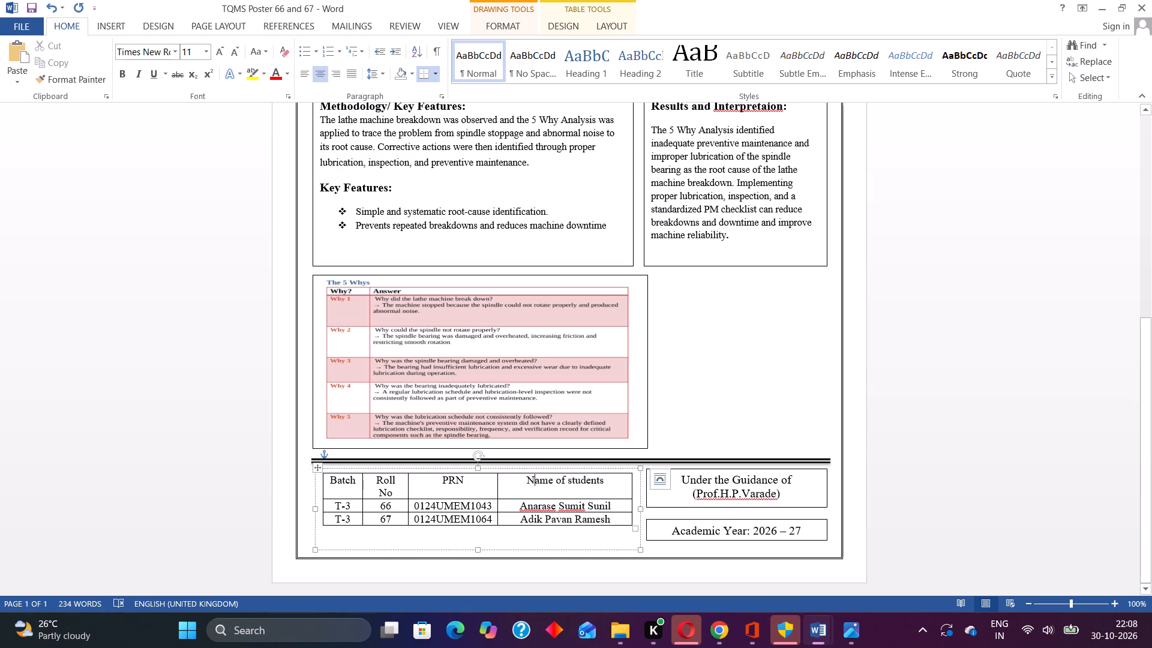
left_click_drag(509, 506, 612, 517)
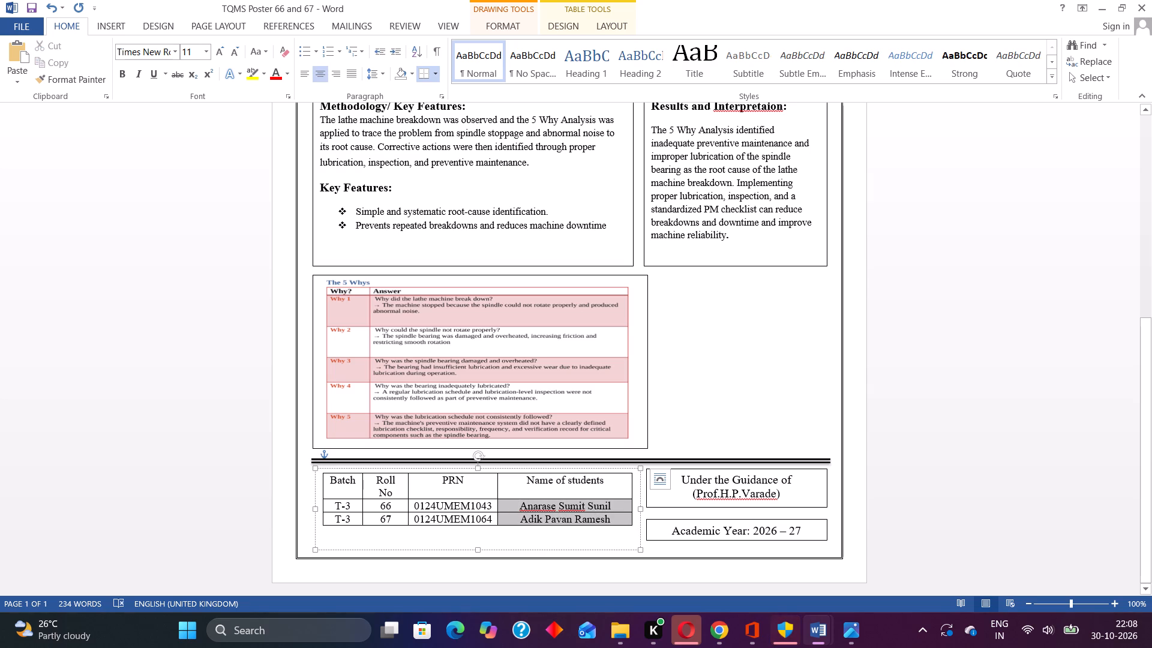
left_click_drag(612, 517, 609, 517)
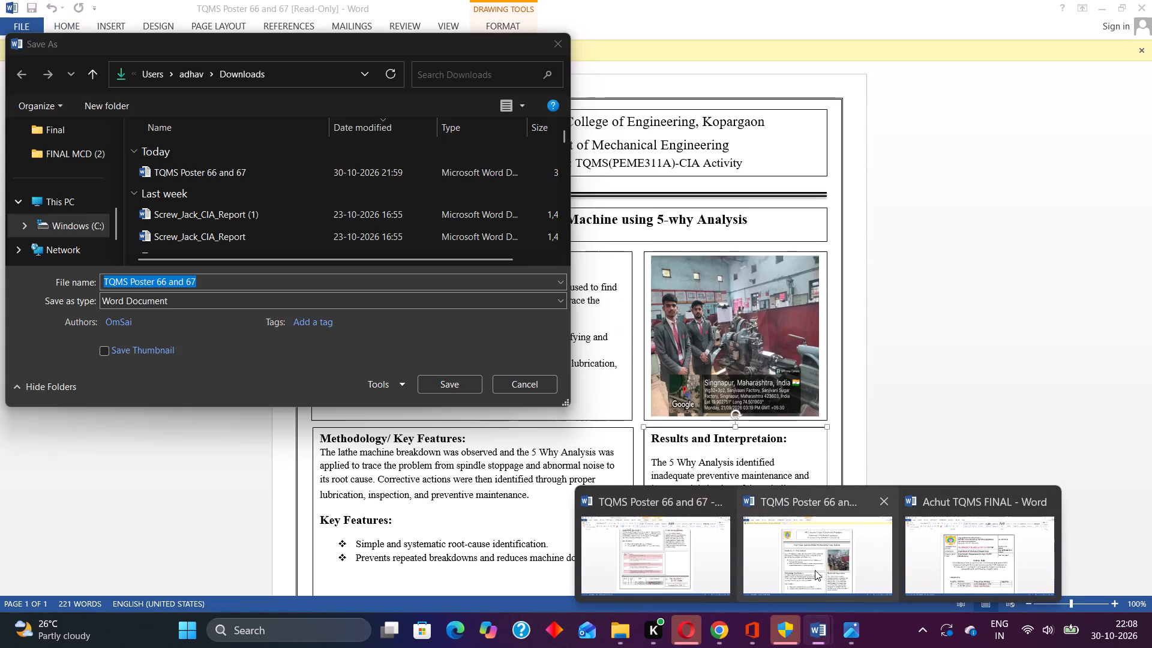
left_click(943, 550)
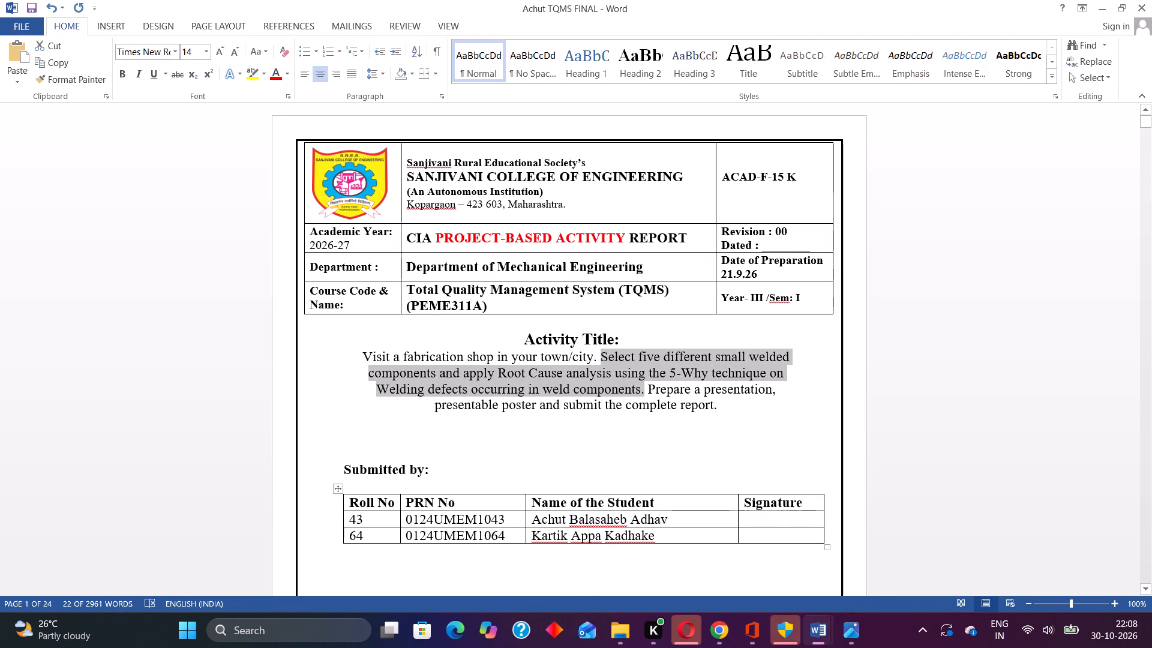
left_click_drag(533, 517, 608, 542)
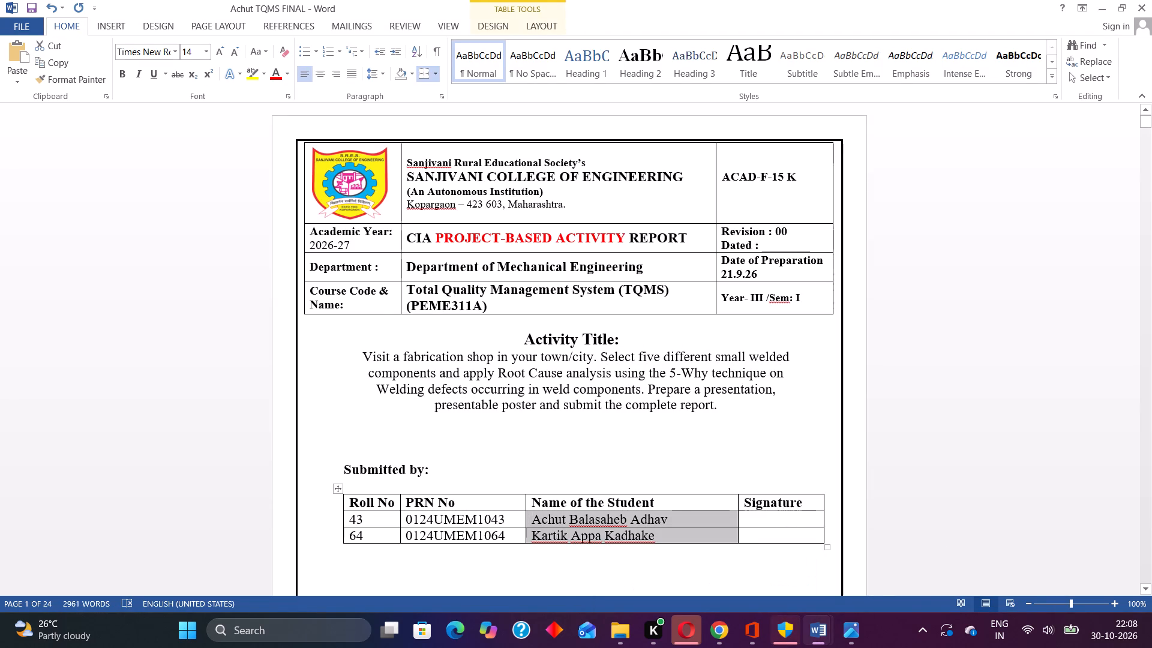
key("ctrl+c")
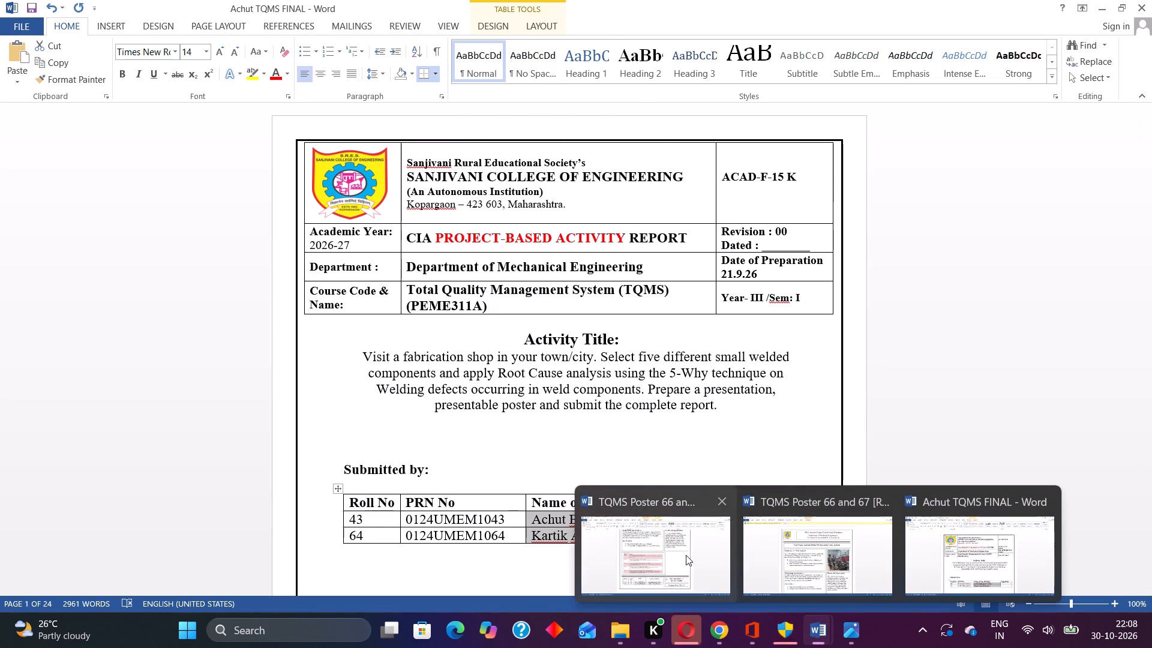
left_click(680, 557)
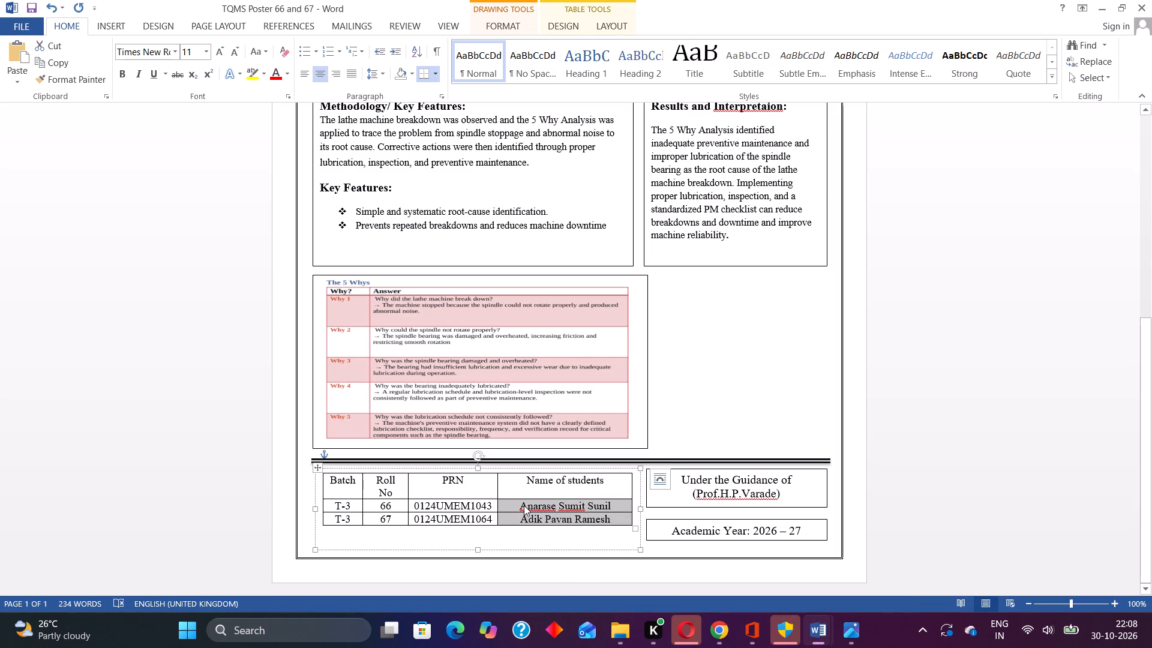
key("ctrl+v")
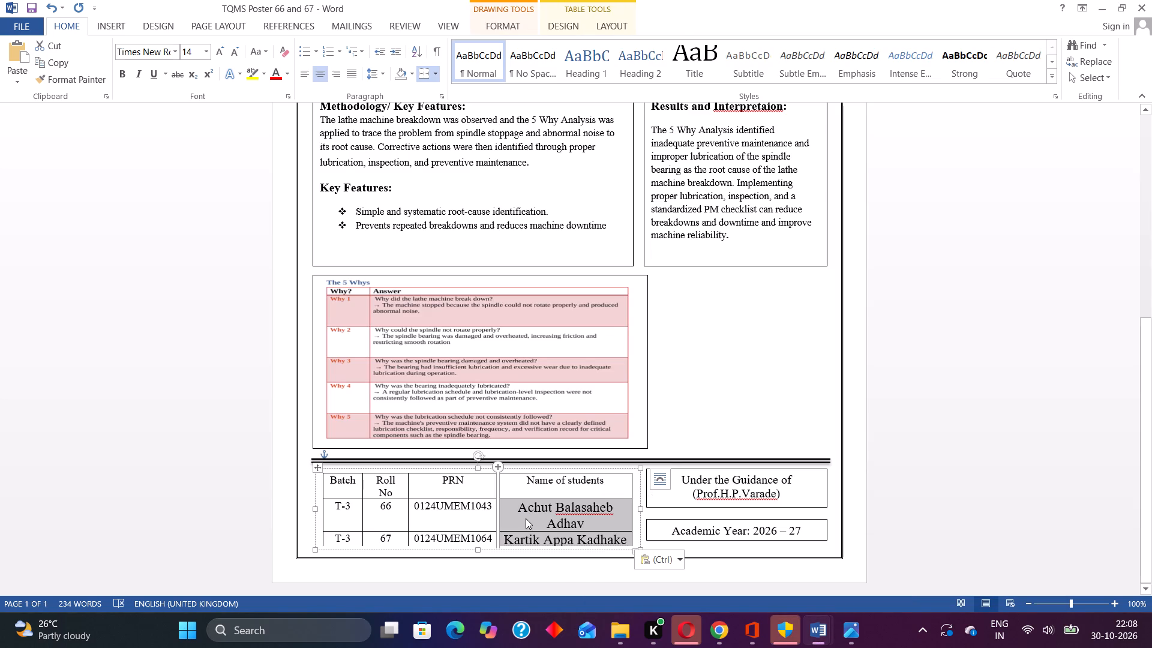
Reduce the font size of the two pasted student names to 12.
left_click(520, 517)
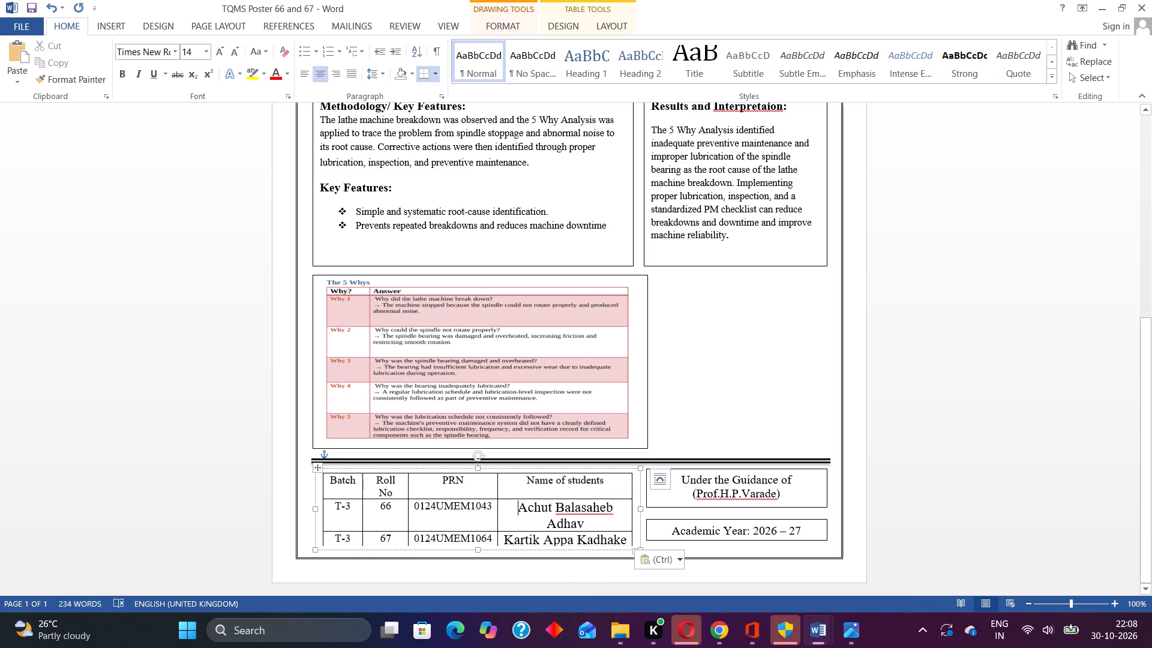
left_click(230, 52)
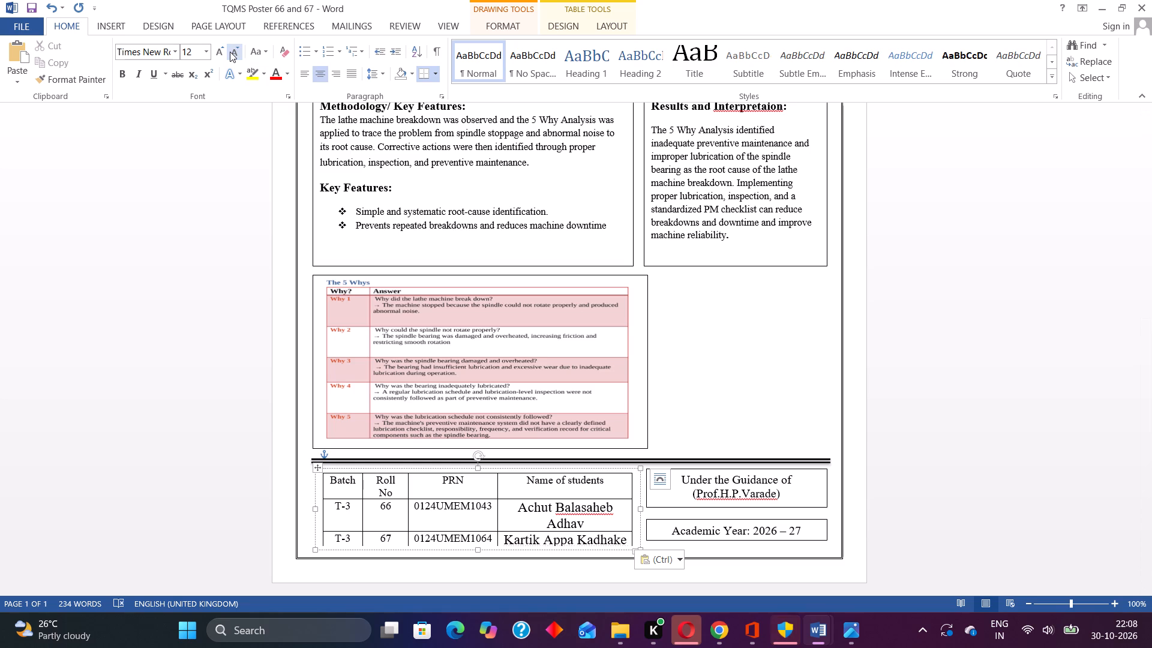
left_click_drag(514, 512, 545, 553)
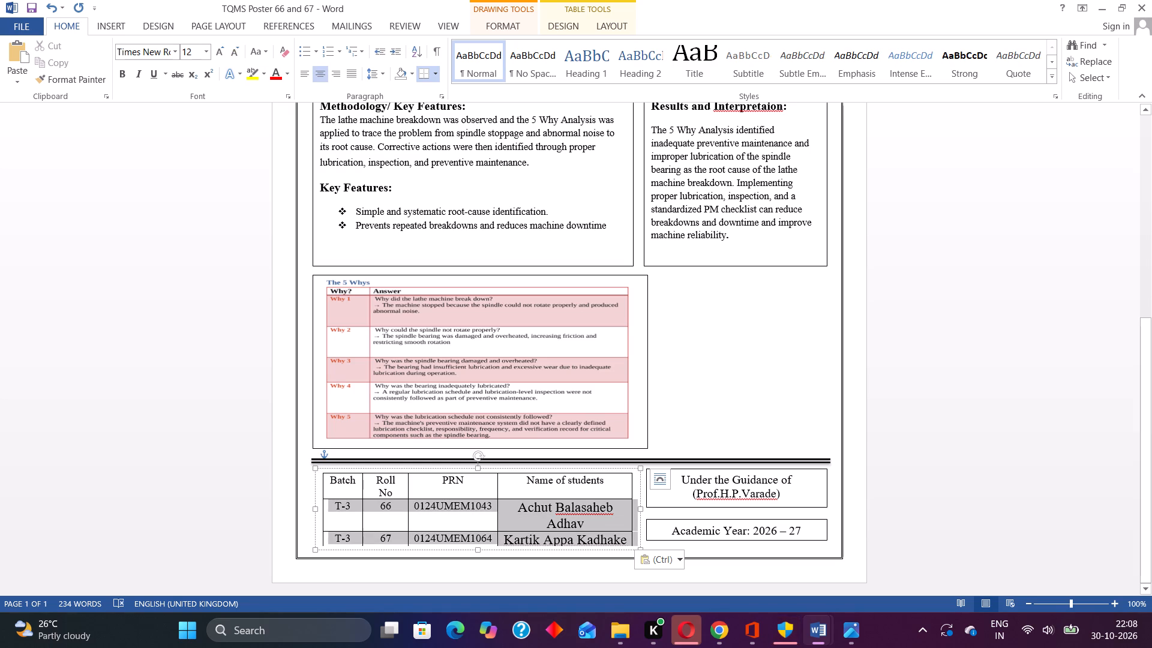
left_click_drag(545, 553, 539, 538)
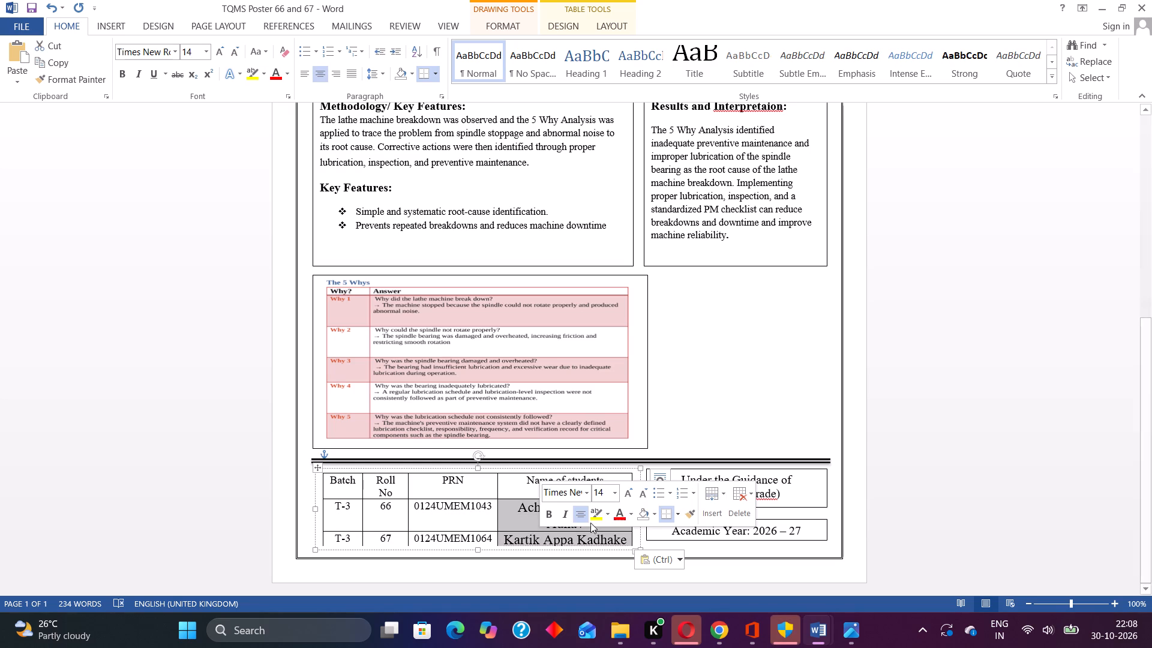
left_click(645, 500)
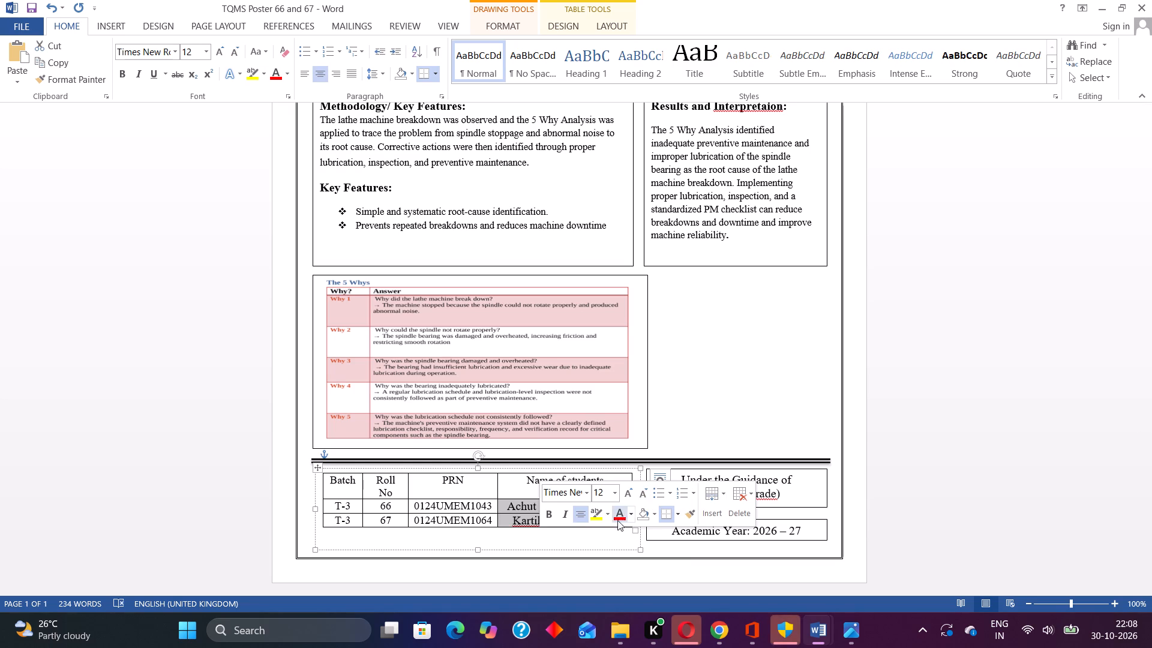
left_click(583, 547)
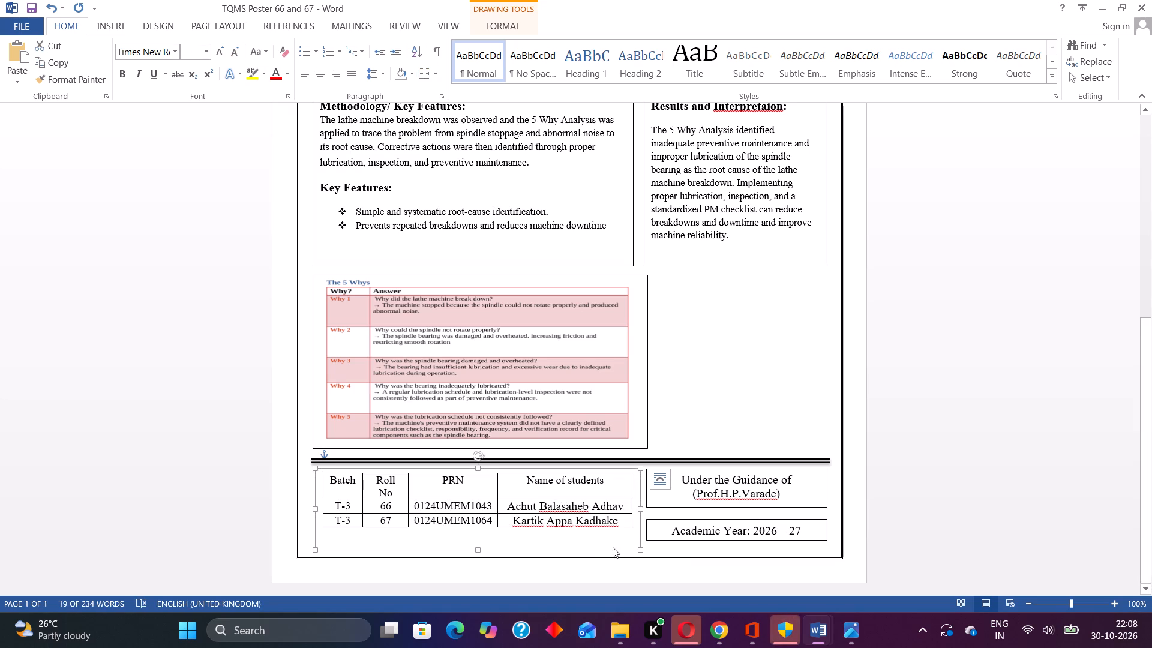
Change the roll numbers in the poster's student table to 43 for the first student and 64 for the second.
left_click(890, 499)
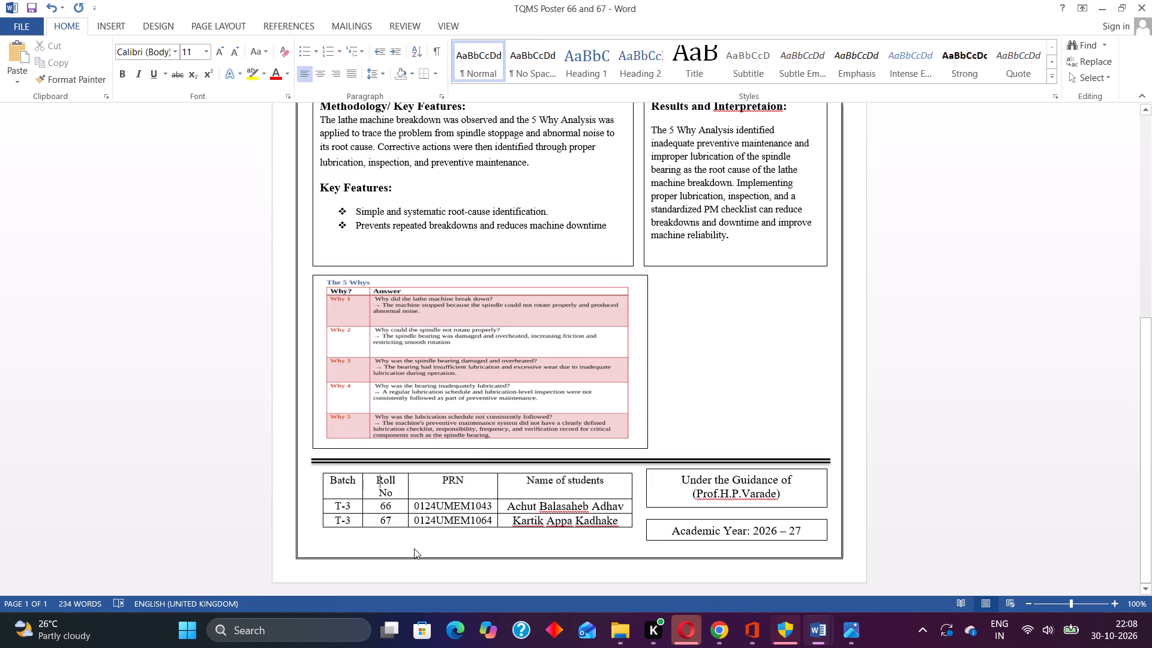
left_click(399, 503)
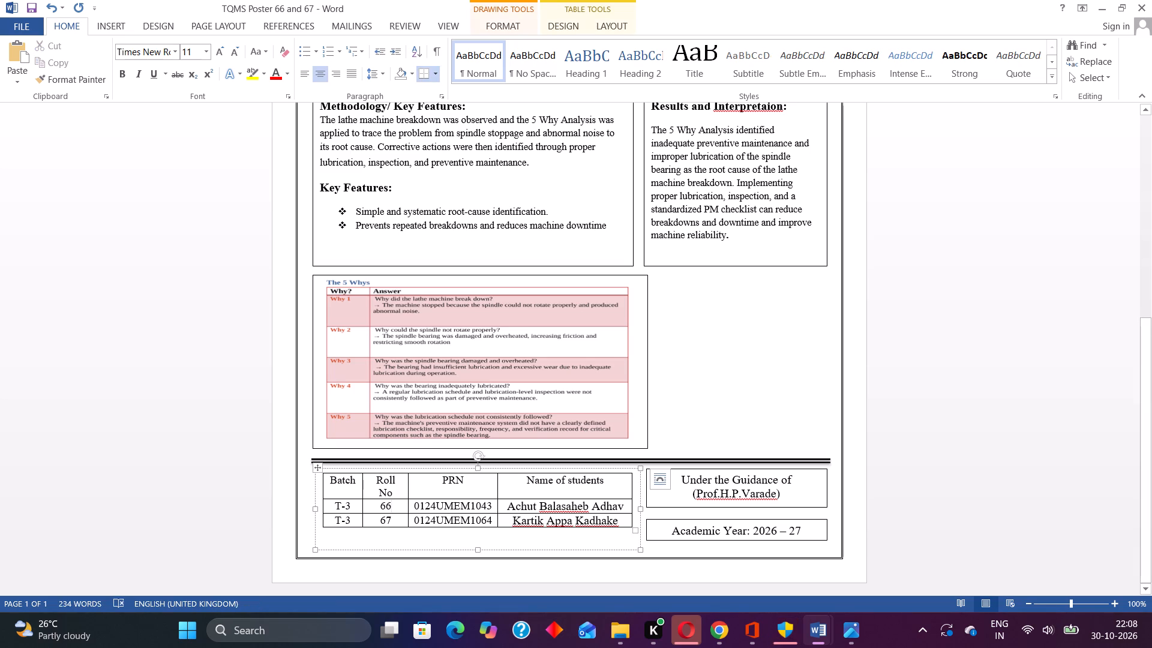
key("BackSpace")
key("BackSpace")
type("43")
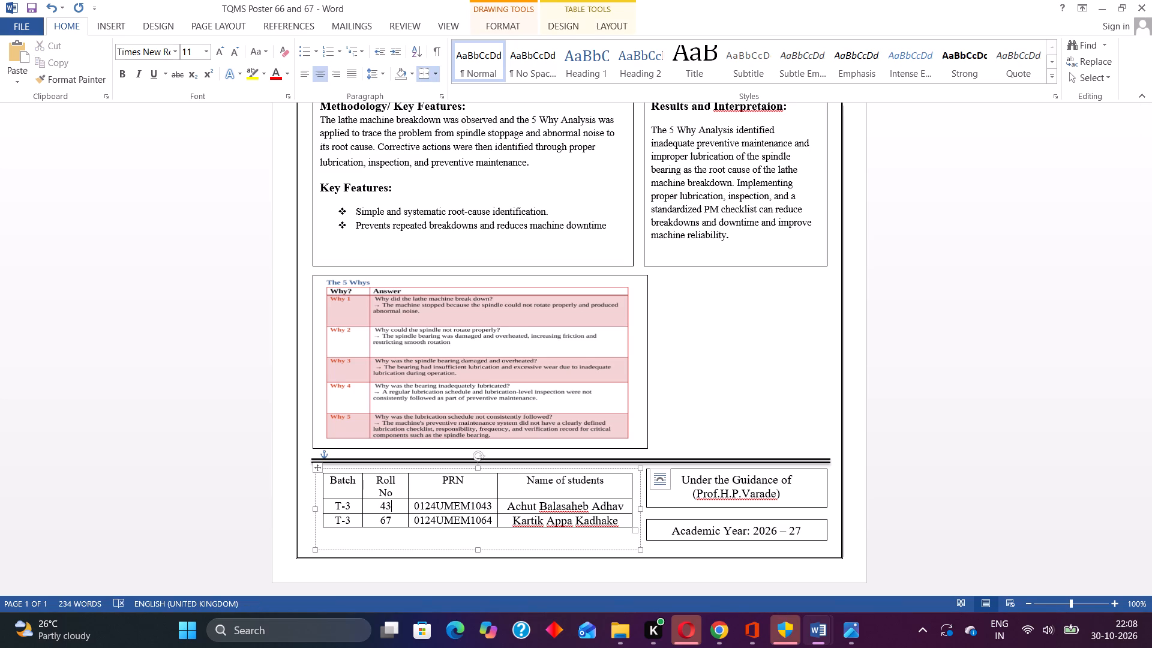
left_click(394, 525)
left_click(394, 521)
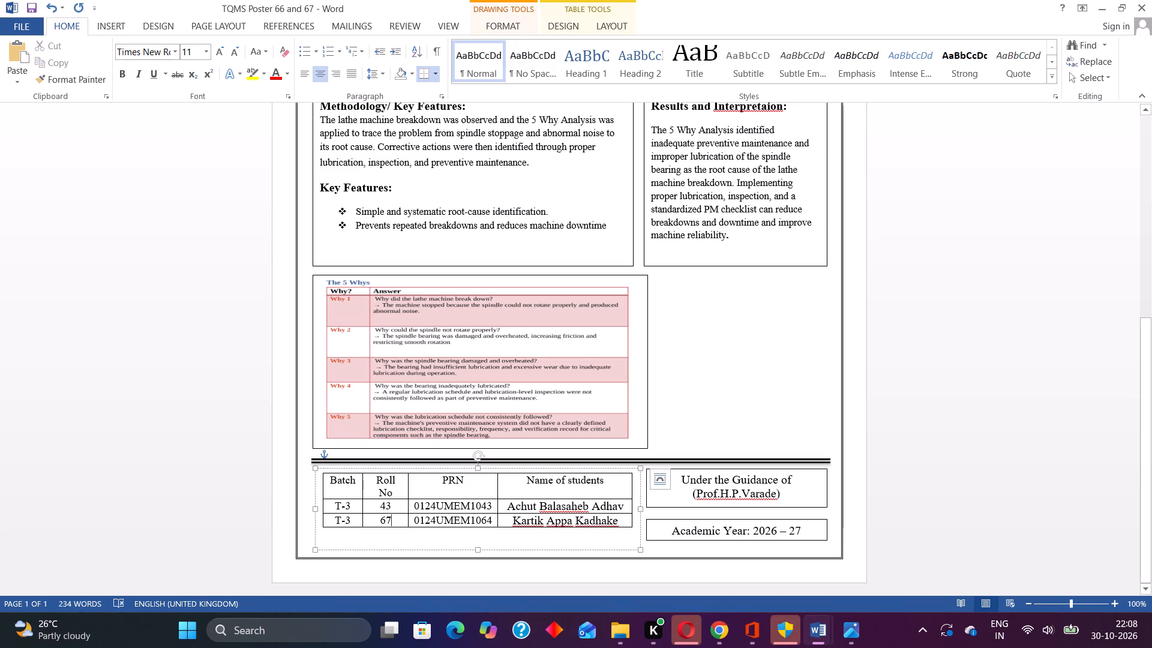
key("BackSpace")
key("4")
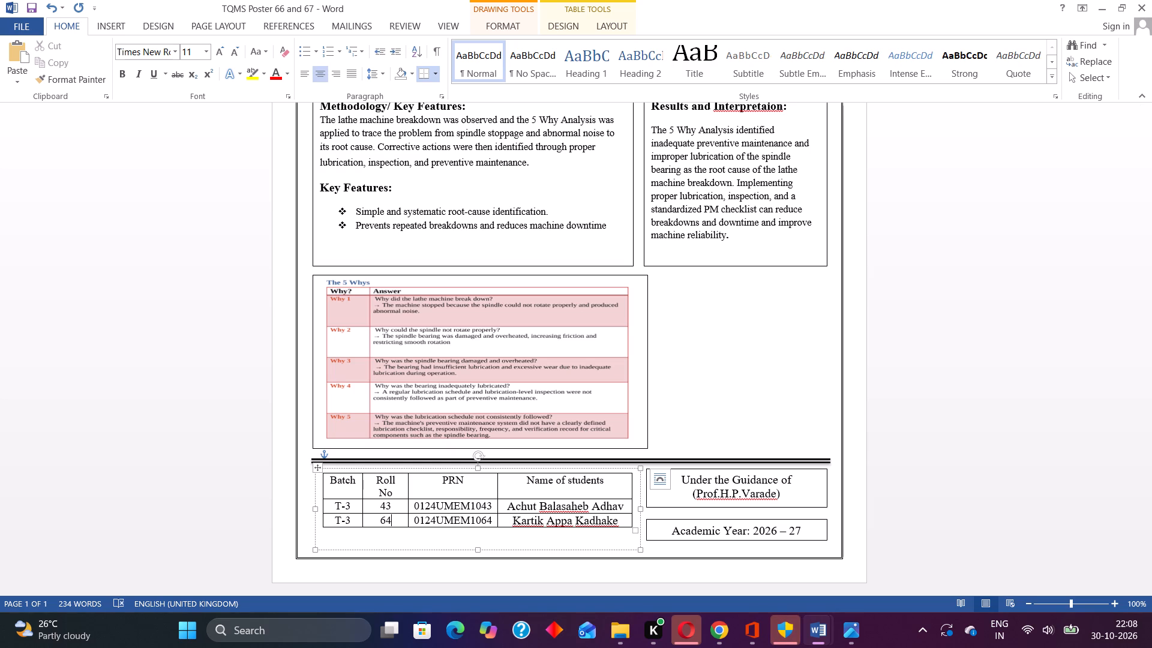
left_click(719, 431)
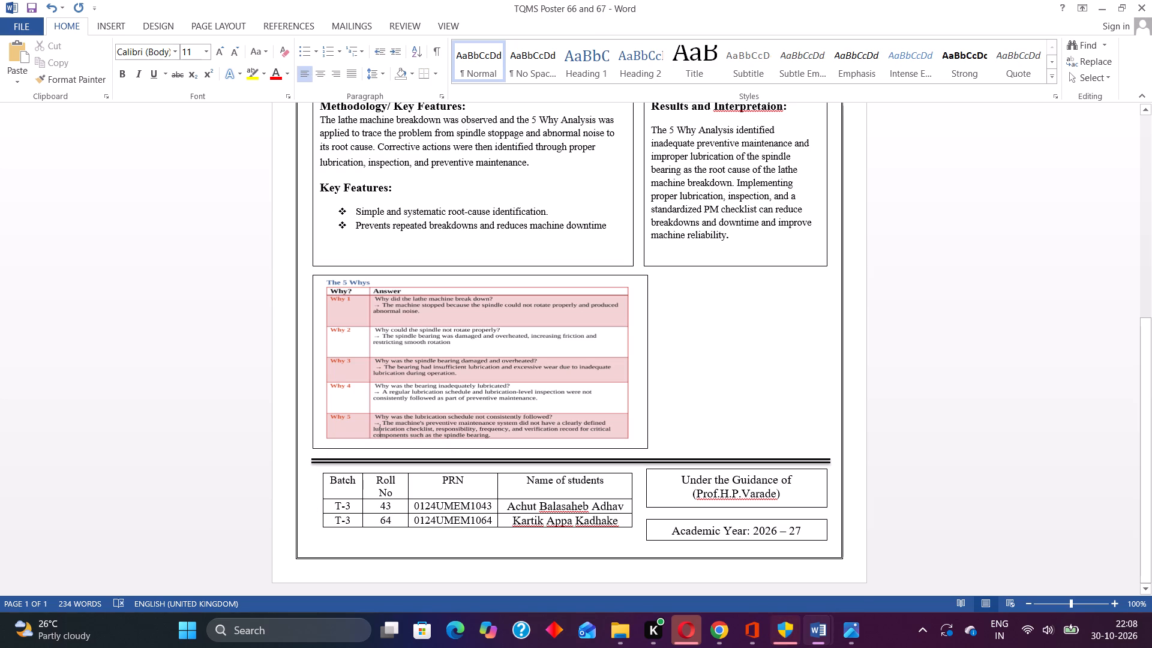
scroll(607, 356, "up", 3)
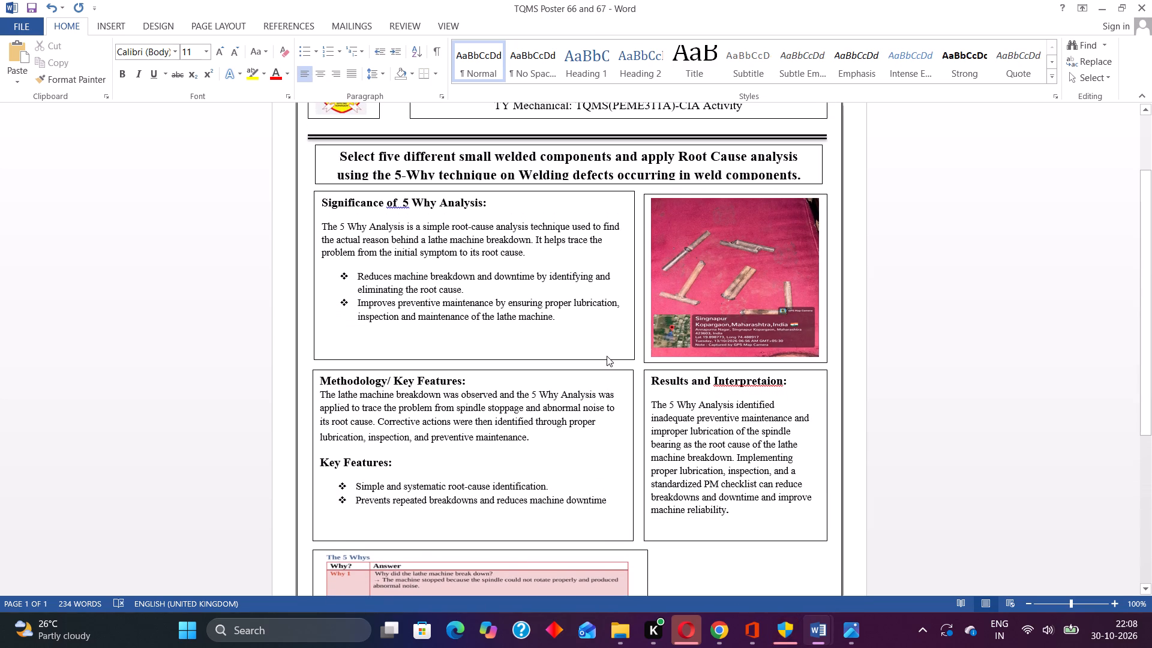
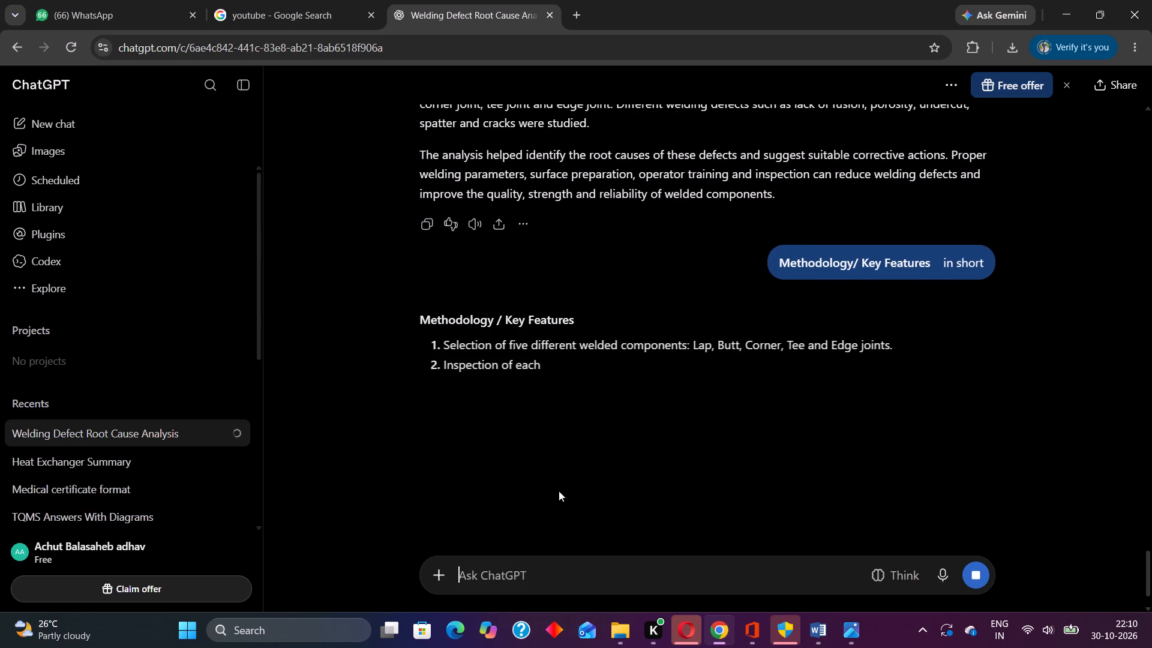
Replace the lathe breakdown paragraph under the poster's Methodology/ Key Features heading with ChatGPT's six methodology points.
scroll(560, 441, "down", 1)
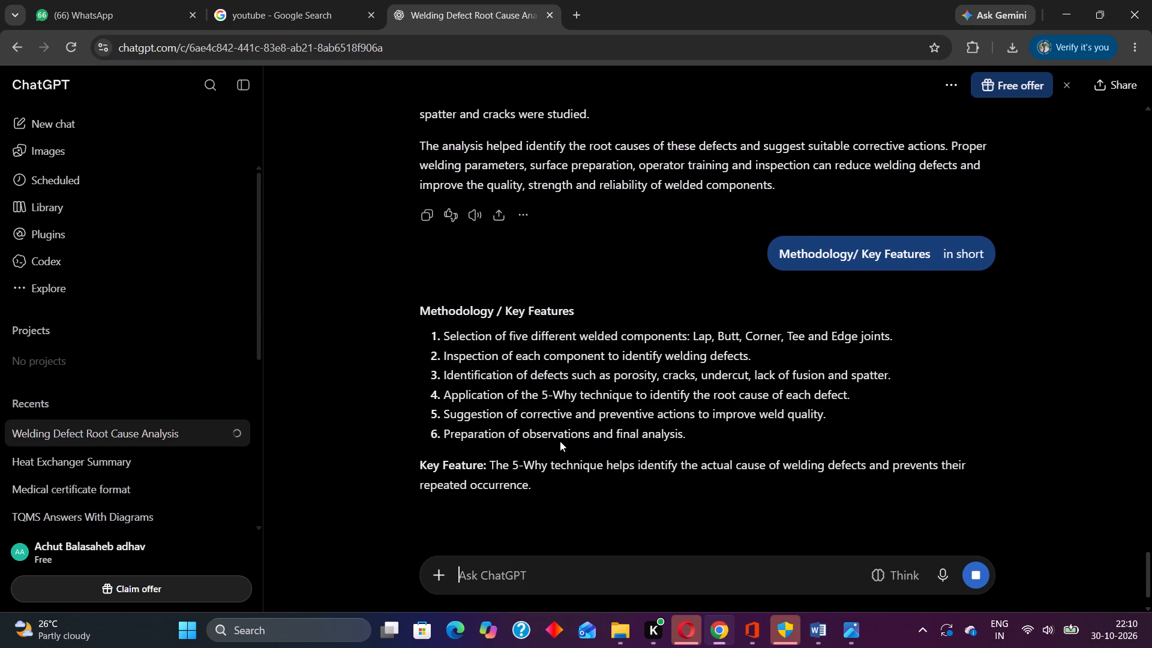
scroll(560, 441, "down", 1)
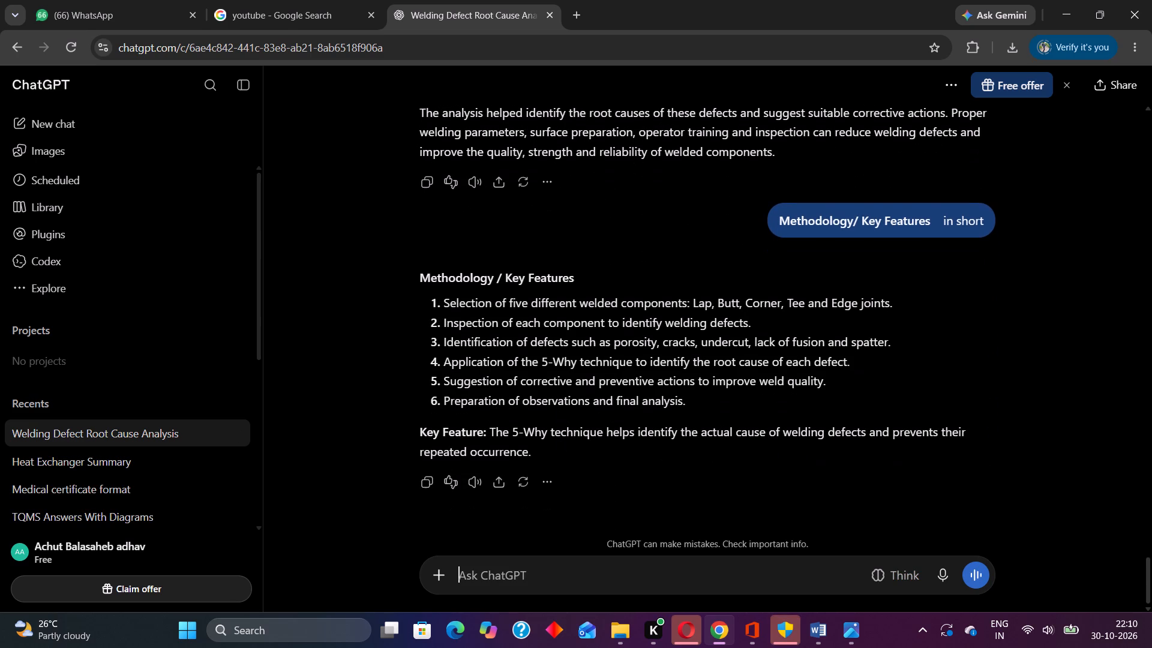
left_click_drag(443, 292, 466, 318)
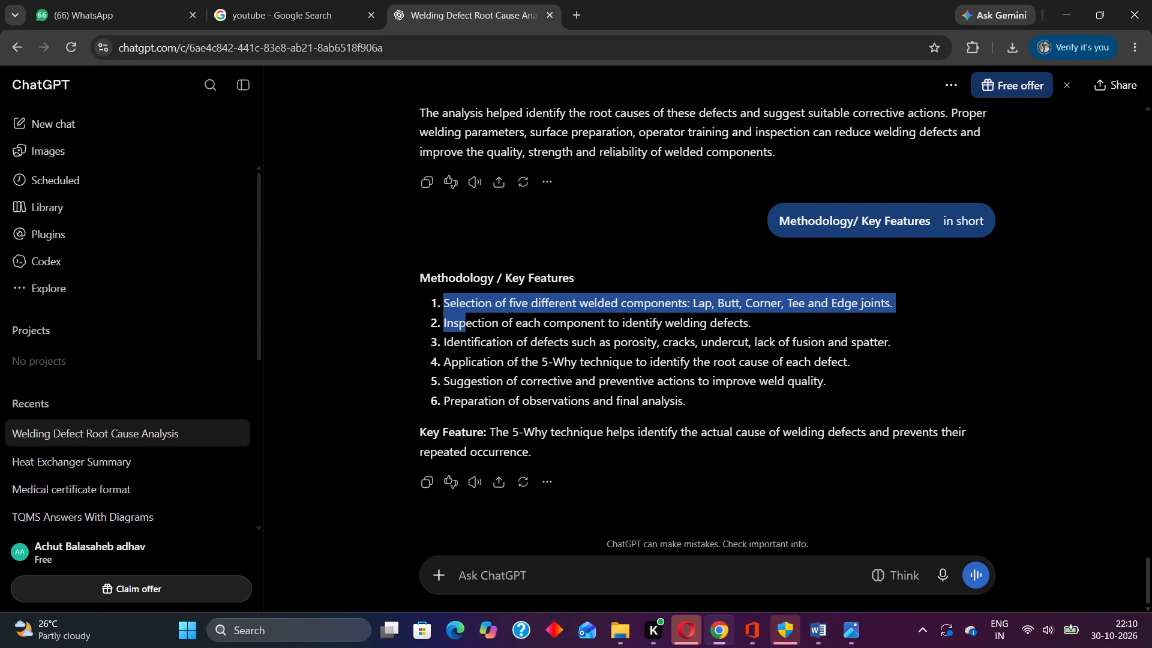
left_click_drag(466, 318, 683, 399)
key("ctrl+c")
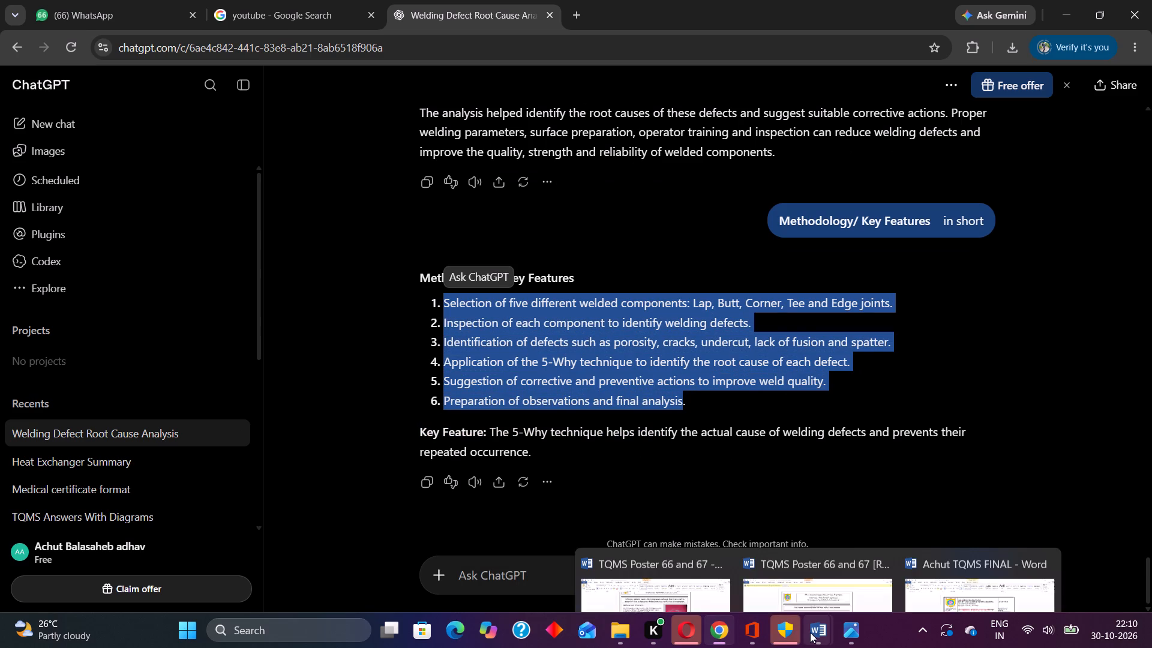
left_click(689, 565)
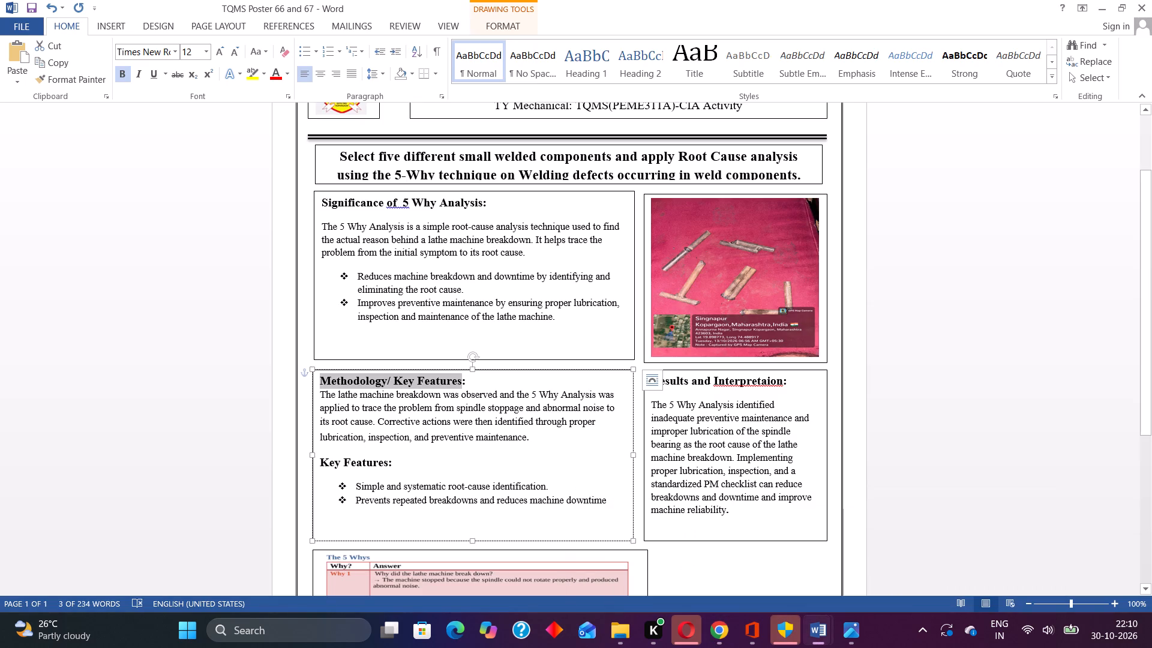
left_click_drag(318, 397, 448, 437)
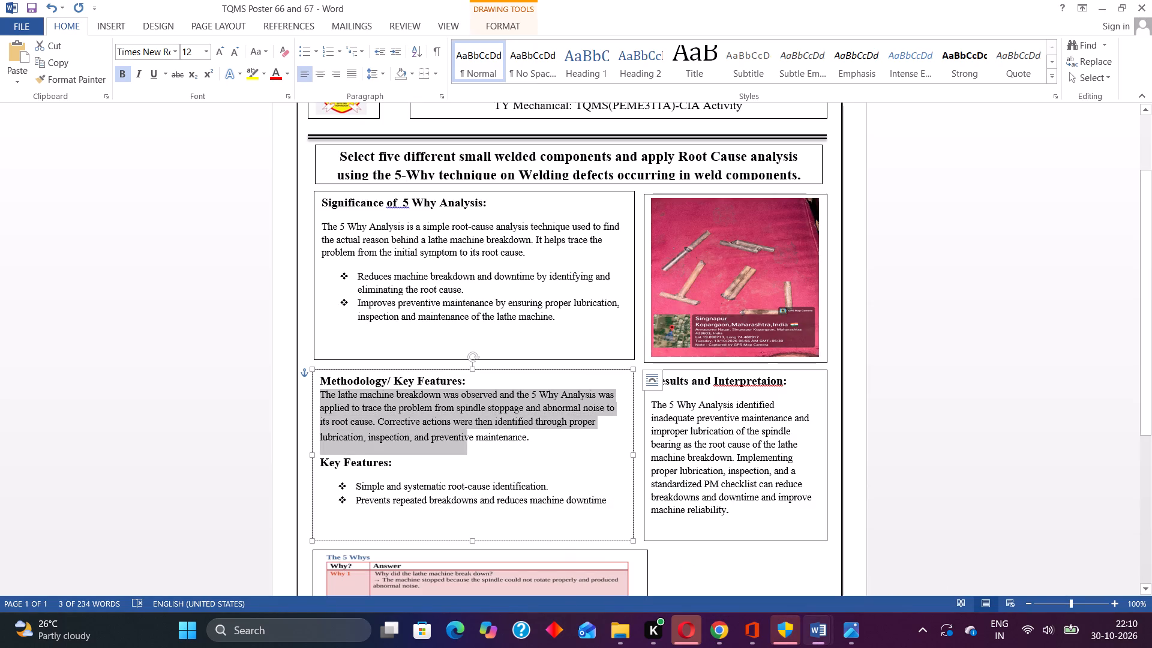
left_click_drag(448, 437, 517, 433)
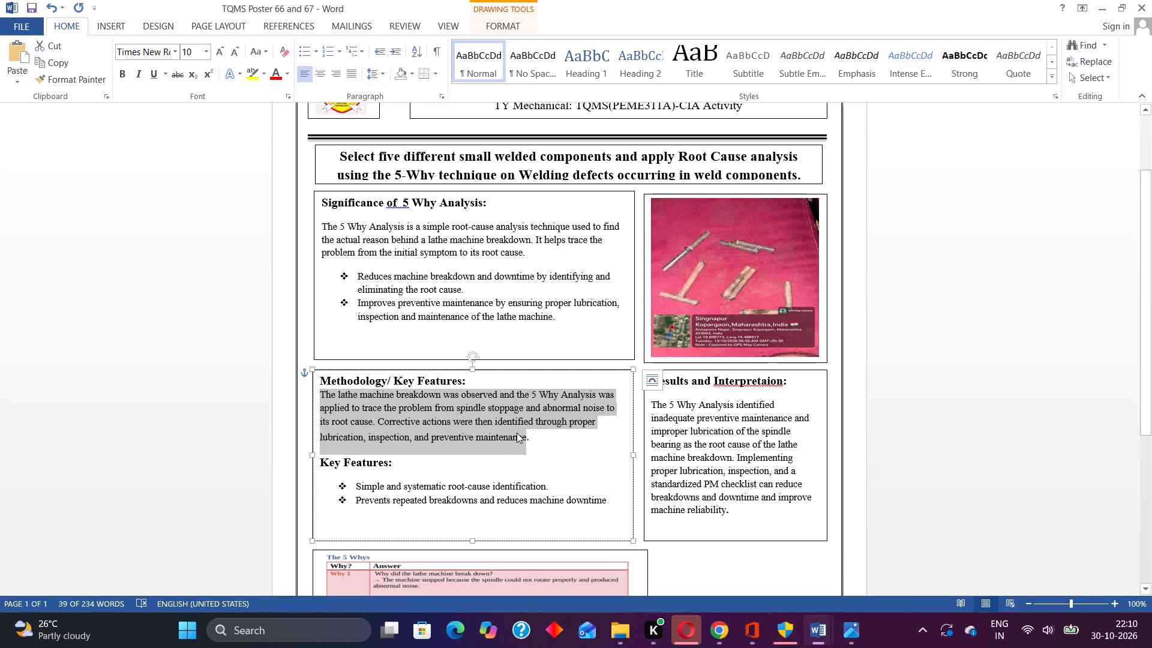
key("ctrl+v")
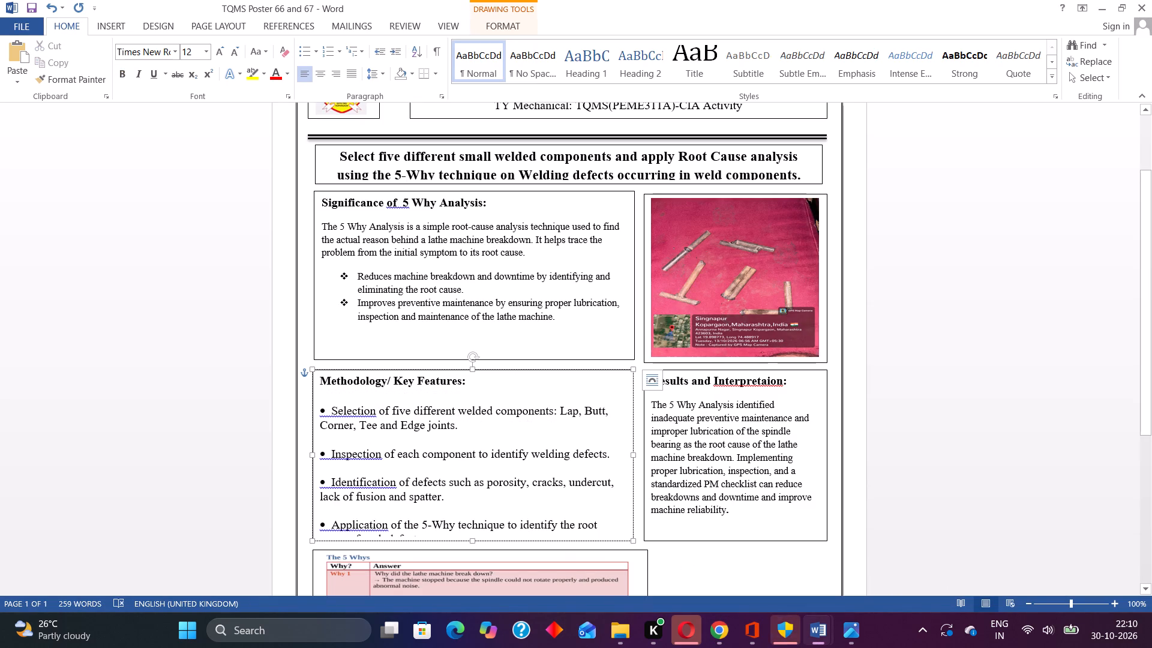
Reduce the font size of the first four pasted methodology points to 7.
left_click_drag(321, 403, 626, 548)
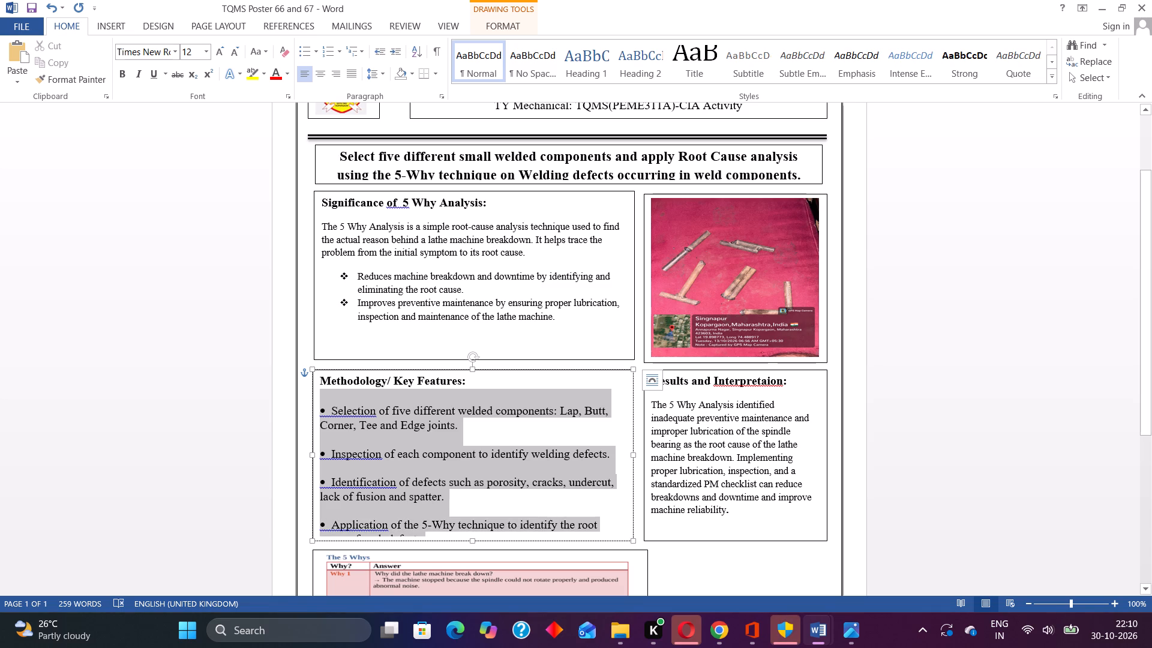
left_click_drag(626, 548, 625, 546)
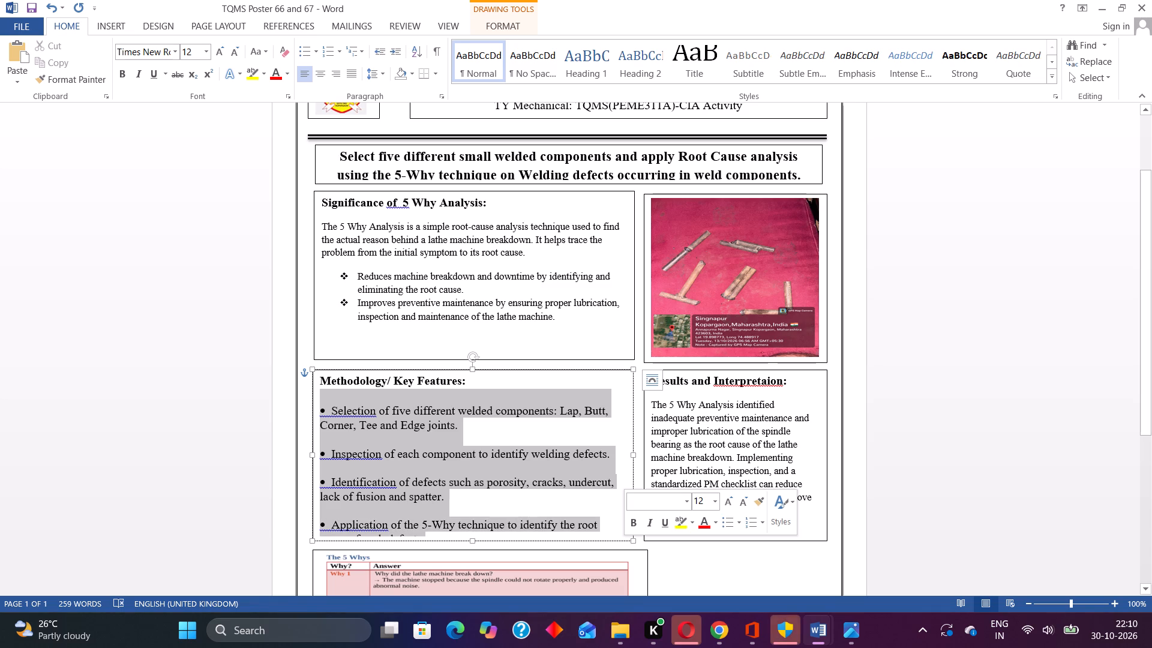
left_click(725, 505)
left_click(725, 505)
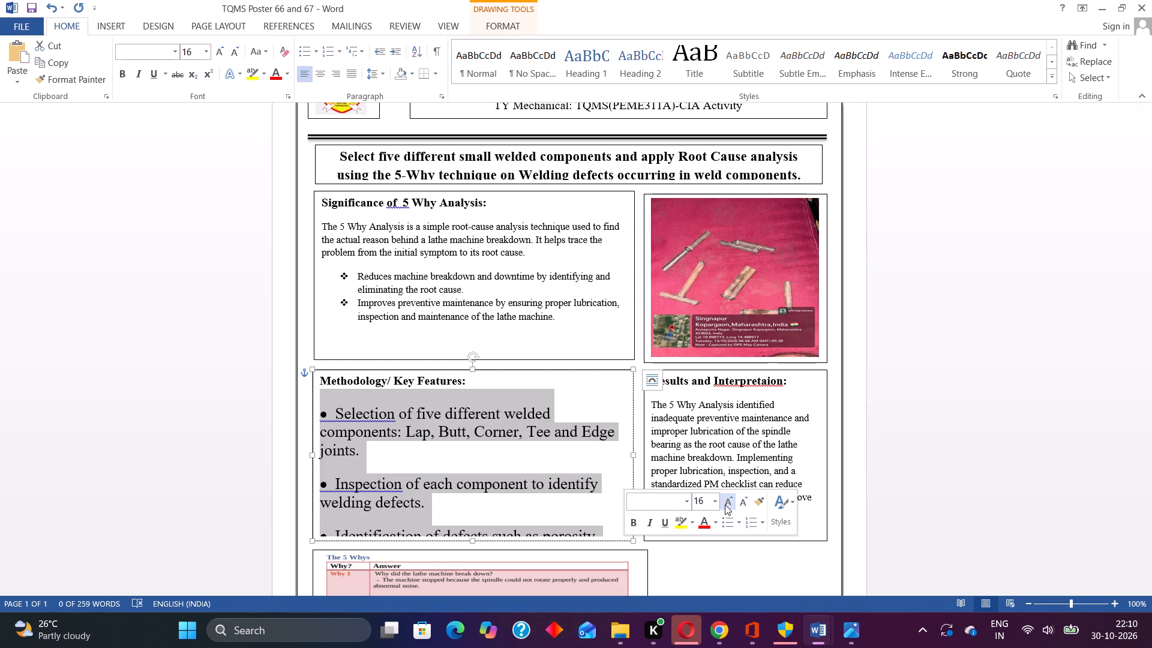
left_click(746, 505)
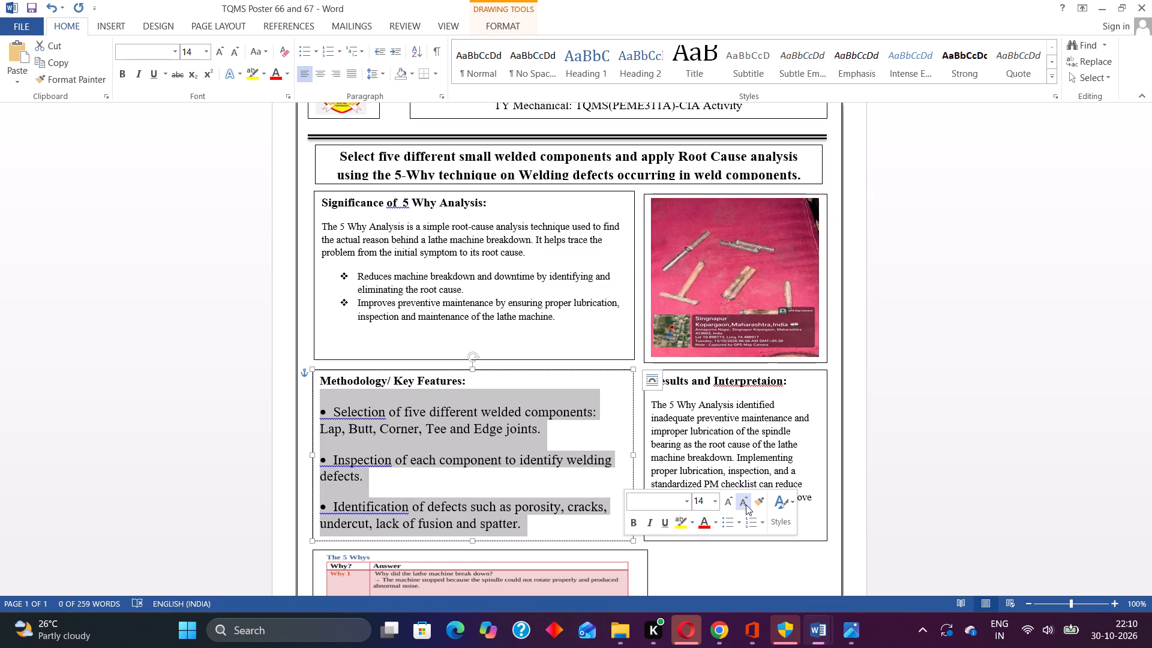
left_click(746, 505)
left_click(746, 505)
left_click(746, 505)
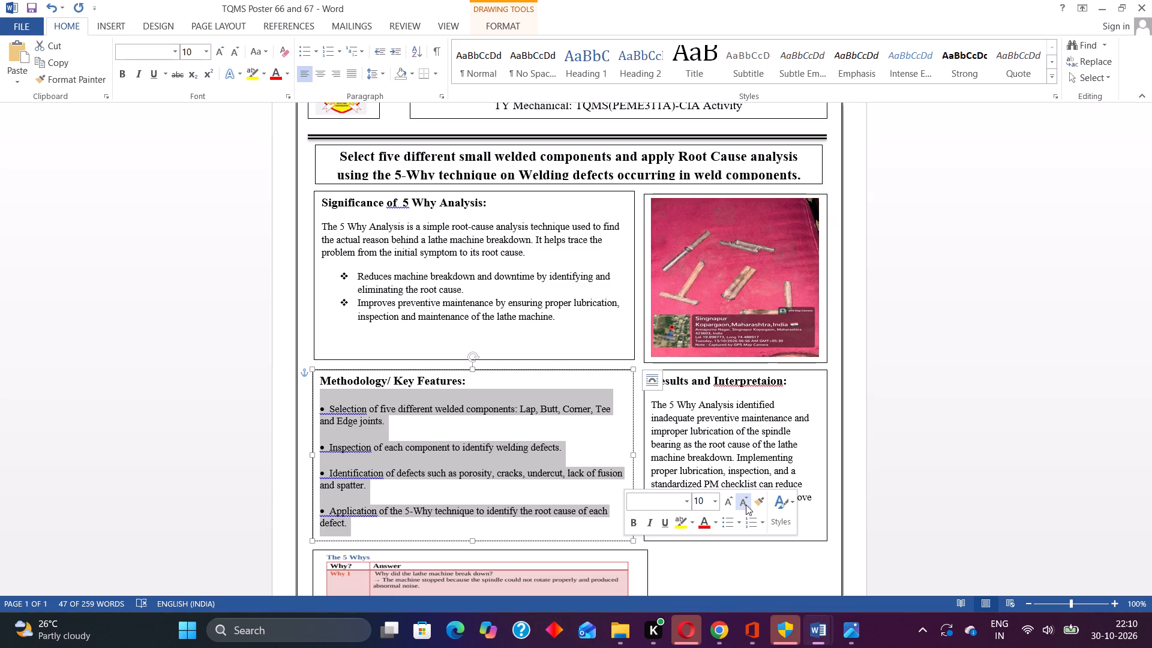
left_click(746, 505)
left_click(746, 505)
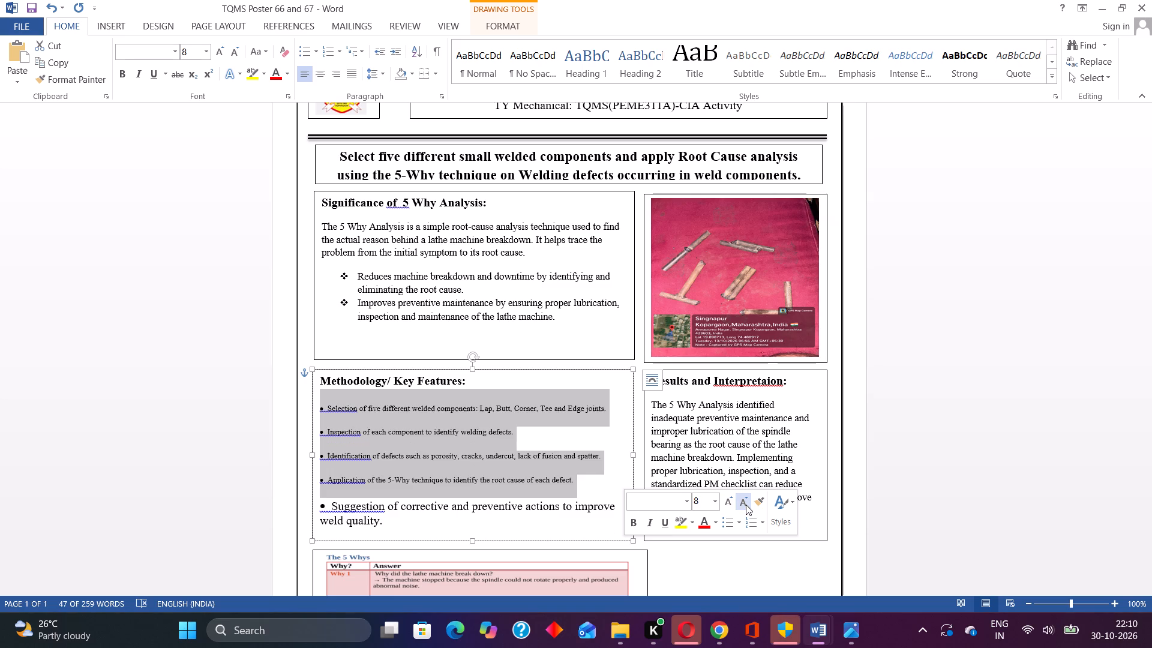
left_click(746, 505)
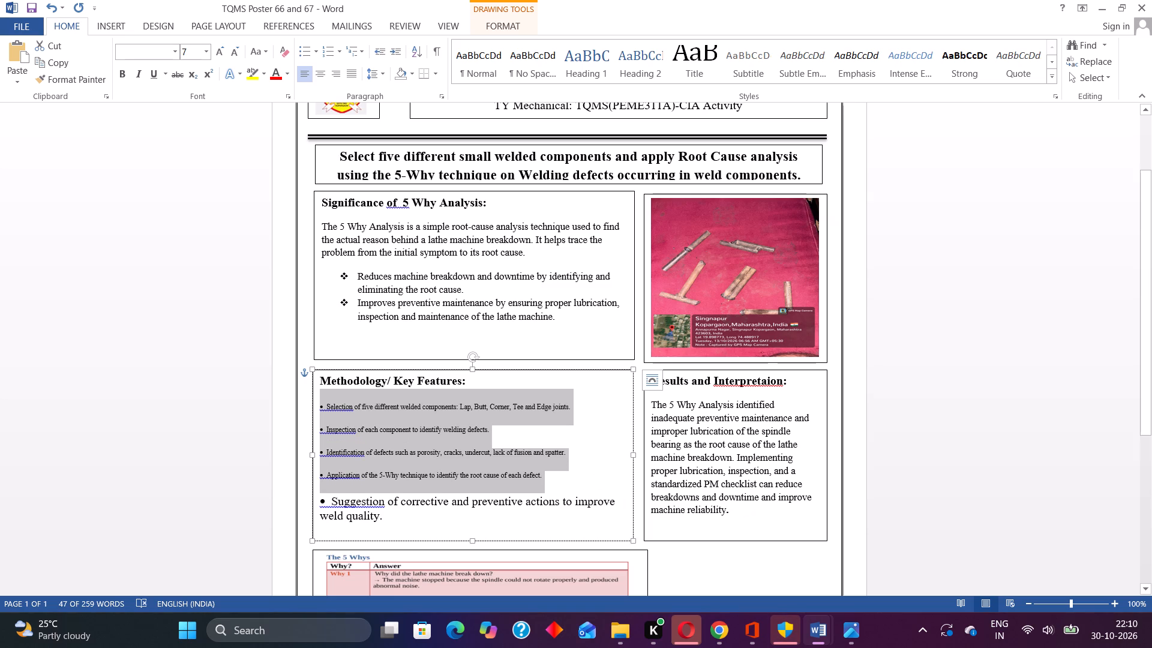
Remove the bullet before "Inspection of each component" and join that point to the preceding one.
left_click(456, 527)
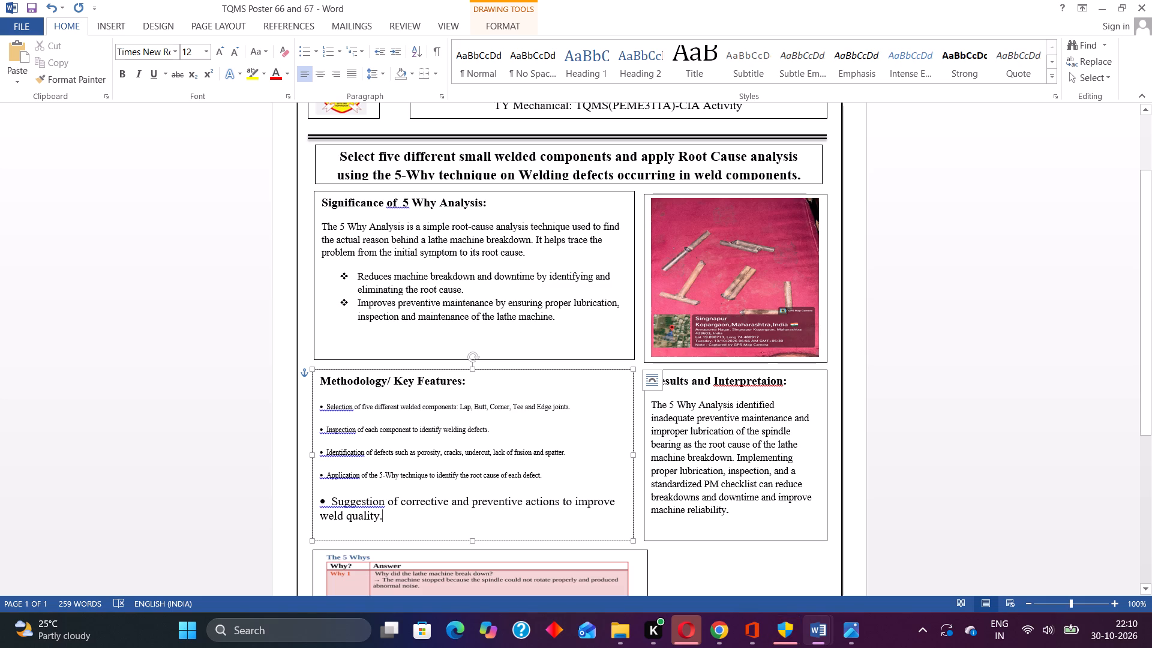
left_click(322, 428)
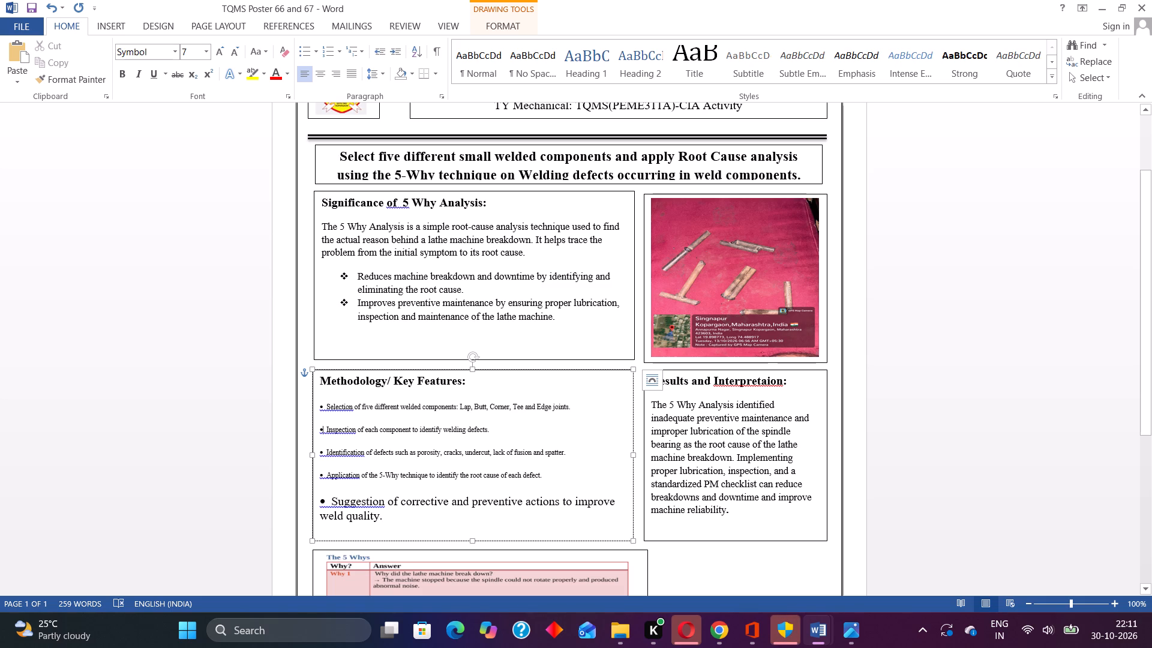
key("BackSpace")
key("BackSpace")
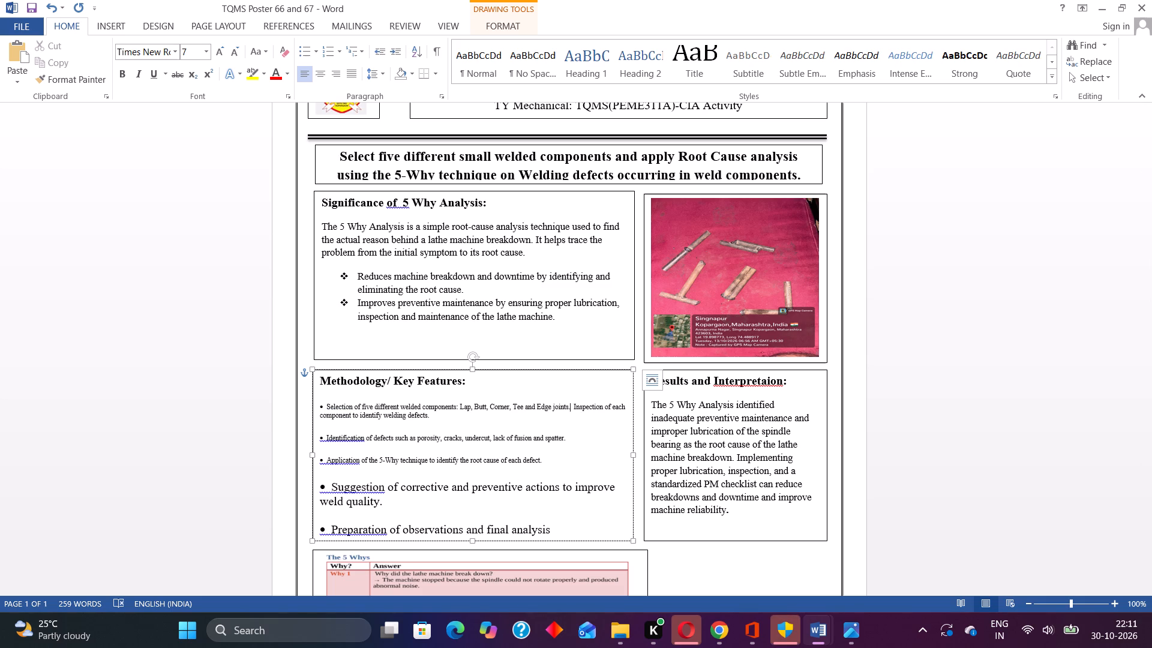
Move the "Inspection of each component" point back onto its own line in the Methodology box.
key("Return")
Remove the bullet before "Selection of five different welded components" and place that point directly below the Methodology/ Key Features heading.
left_click(324, 407)
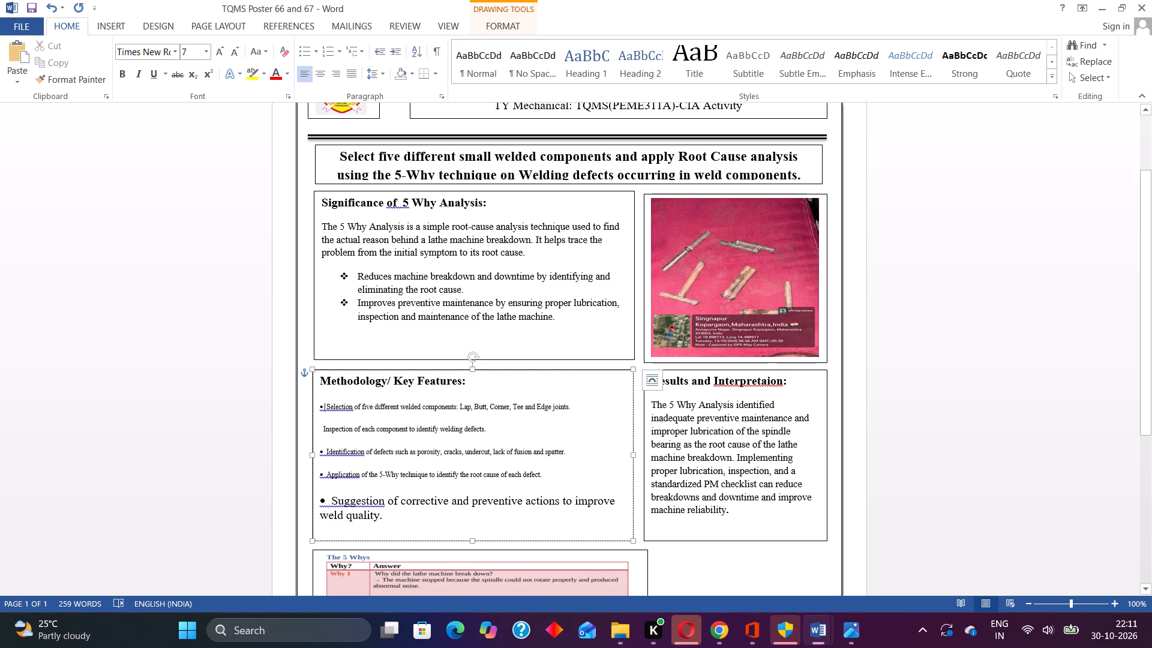
key("BackSpace")
key("BackSpace")
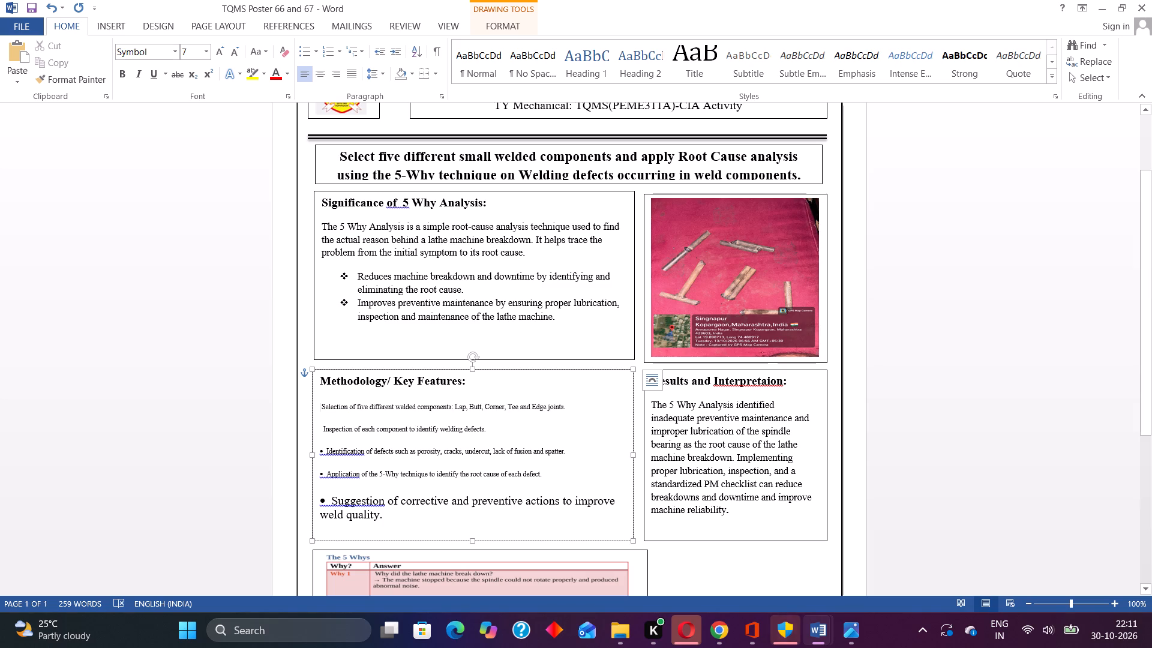
key("BackSpace")
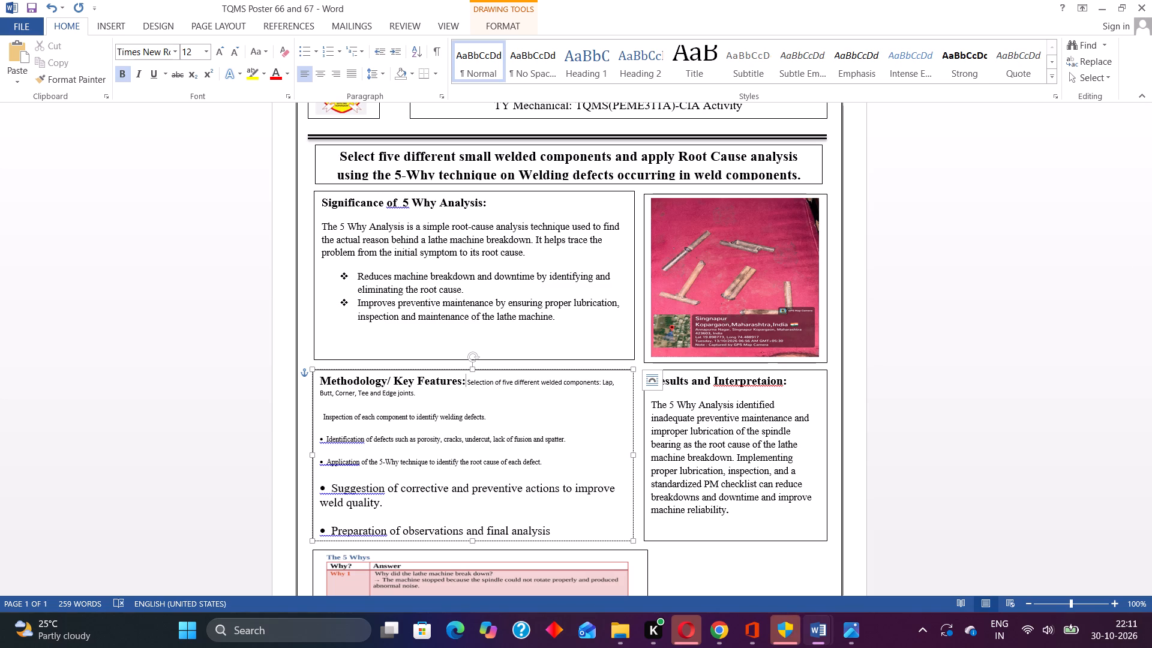
key("Return")
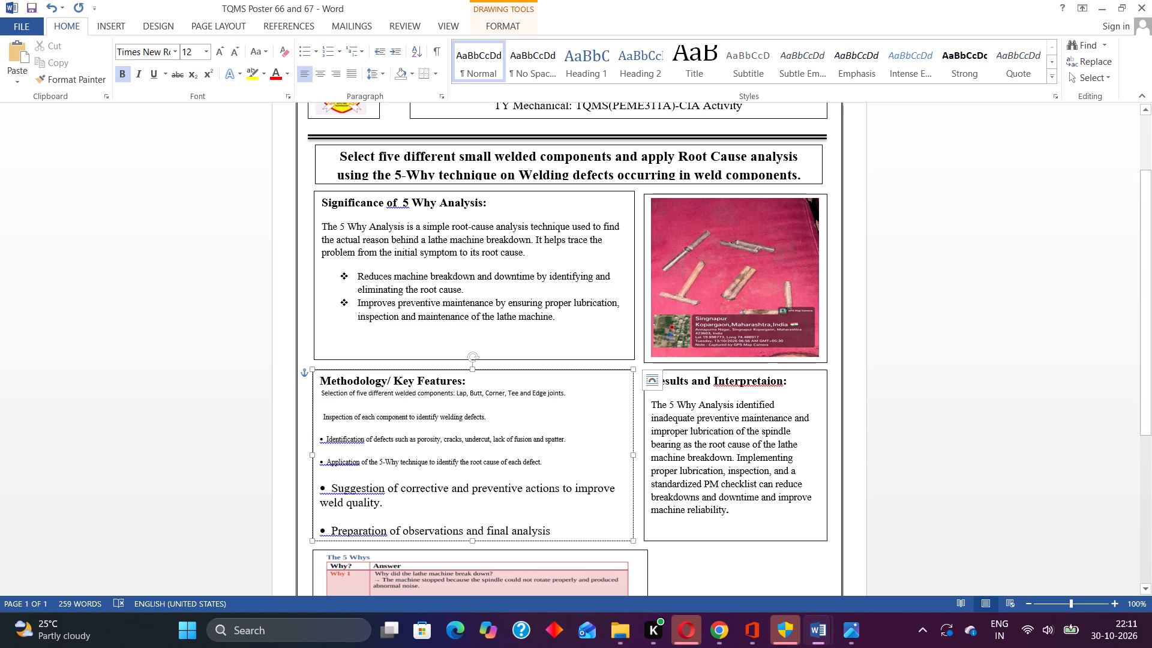
Remove the bullets before the Identification, Application, Suggestion and Preparation points in the Methodology box.
left_click(326, 444)
key("BackSpace")
key("BackSpace")
key("BackSpace")
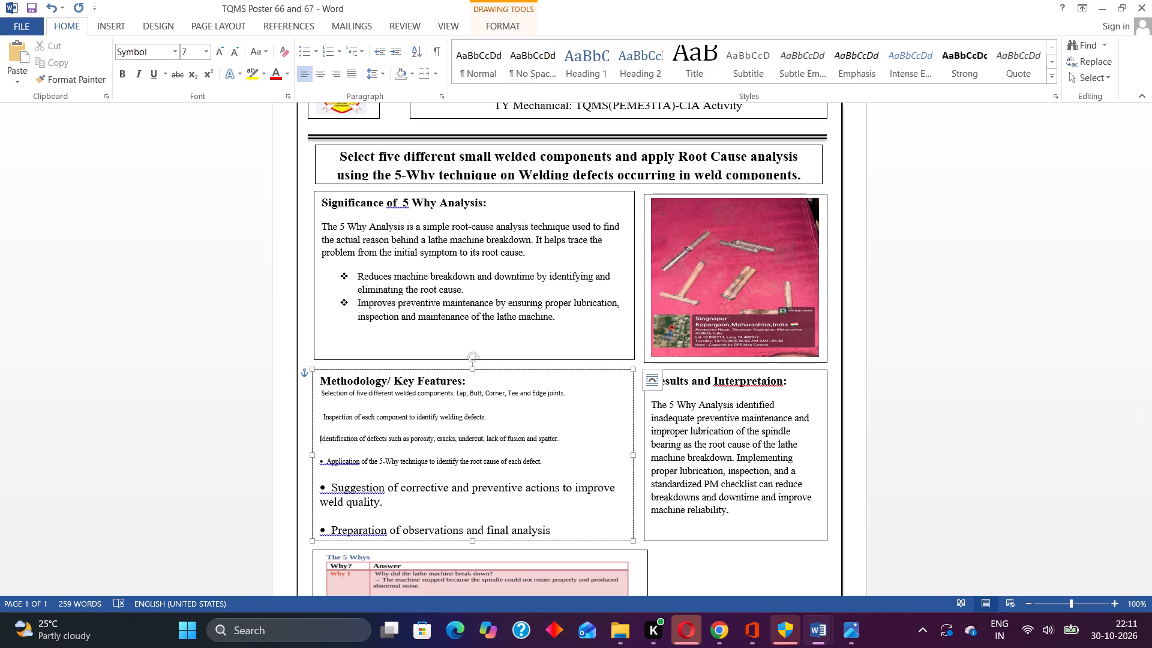
left_click(326, 461)
key("BackSpace")
key("BackSpace")
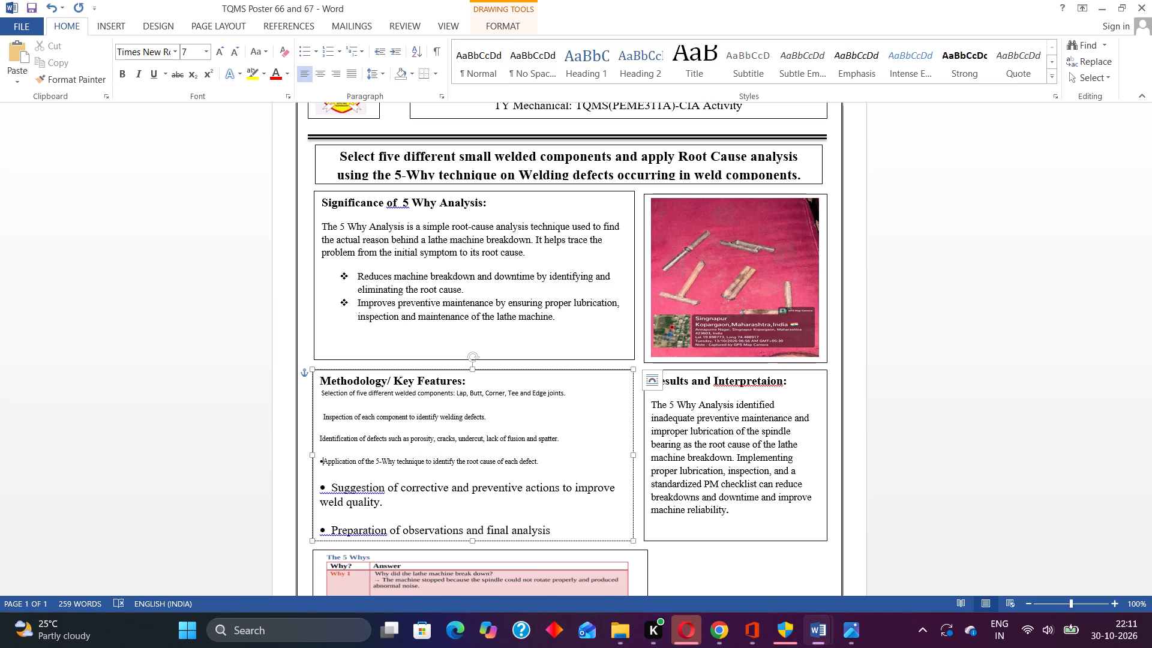
key("BackSpace")
left_click(331, 483)
key("BackSpace")
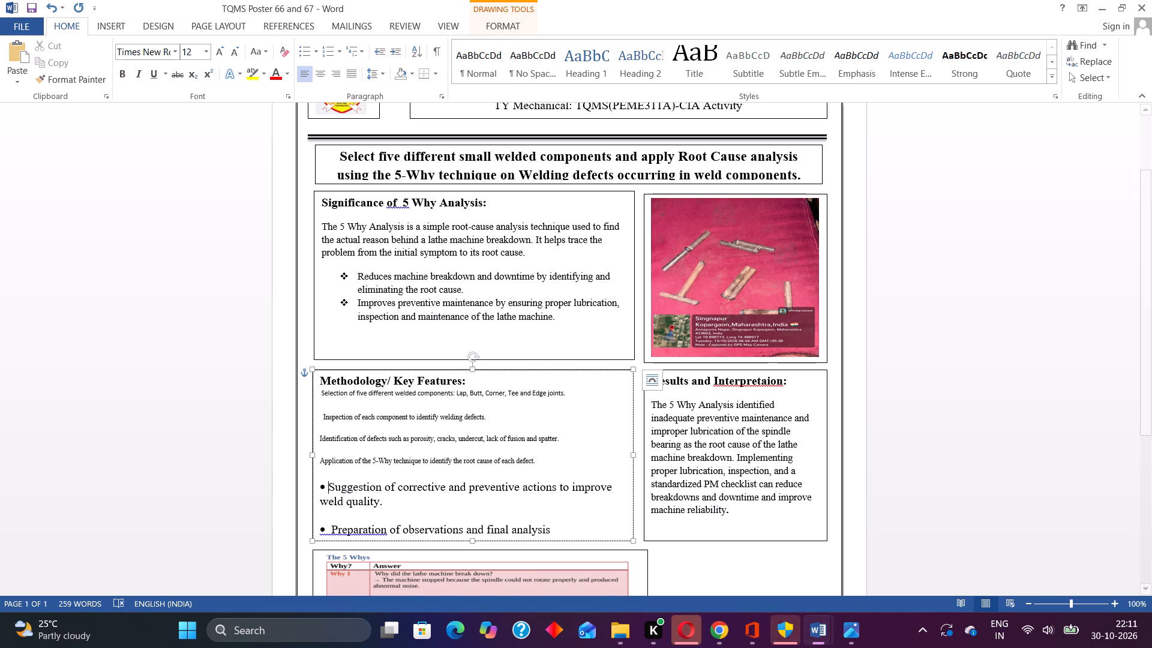
key("BackSpace")
key("BackSpace")
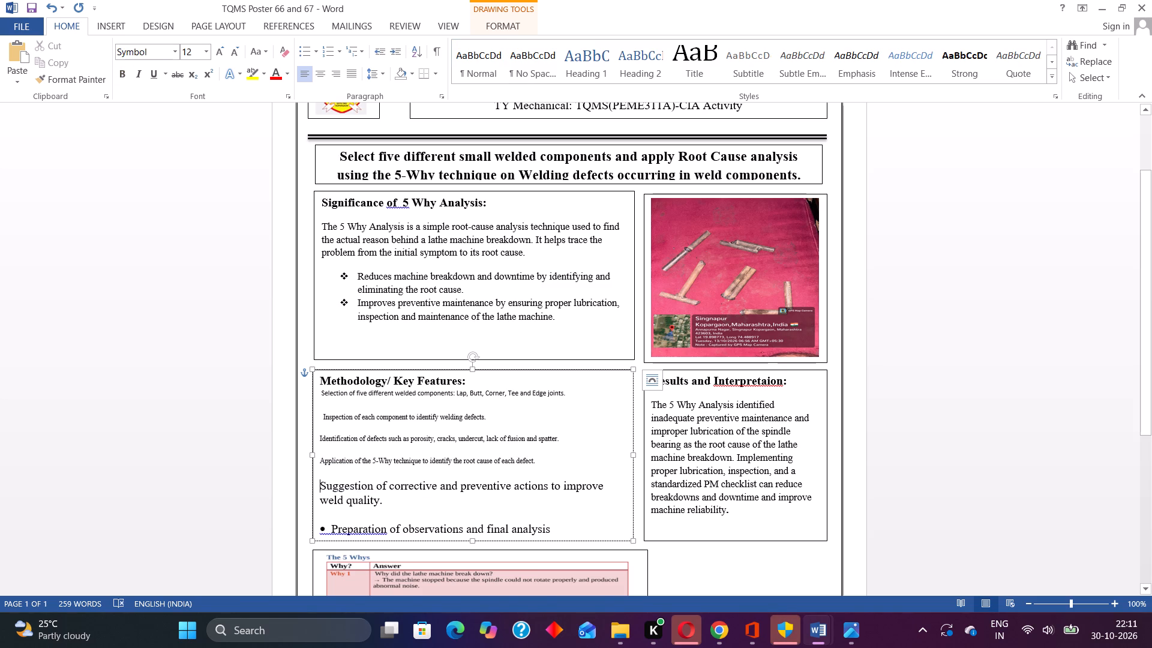
left_click(327, 525)
key("BackSpace")
key("BackSpace")
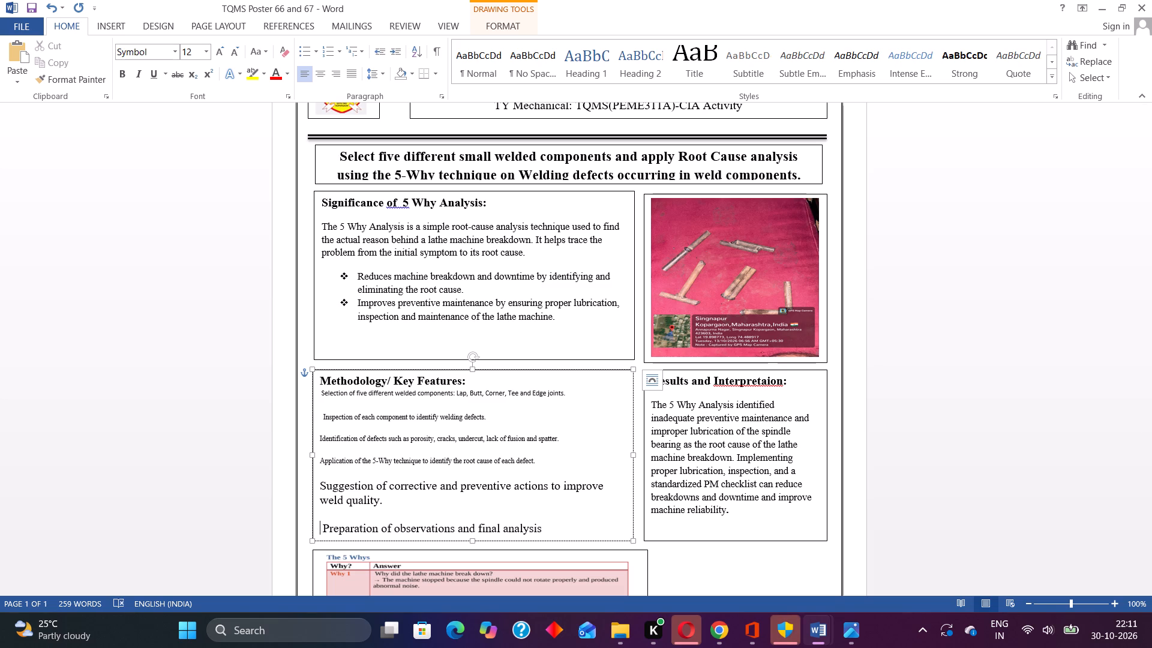
Indent the Identification point by two spaces and the Application point by one space.
left_click(318, 442)
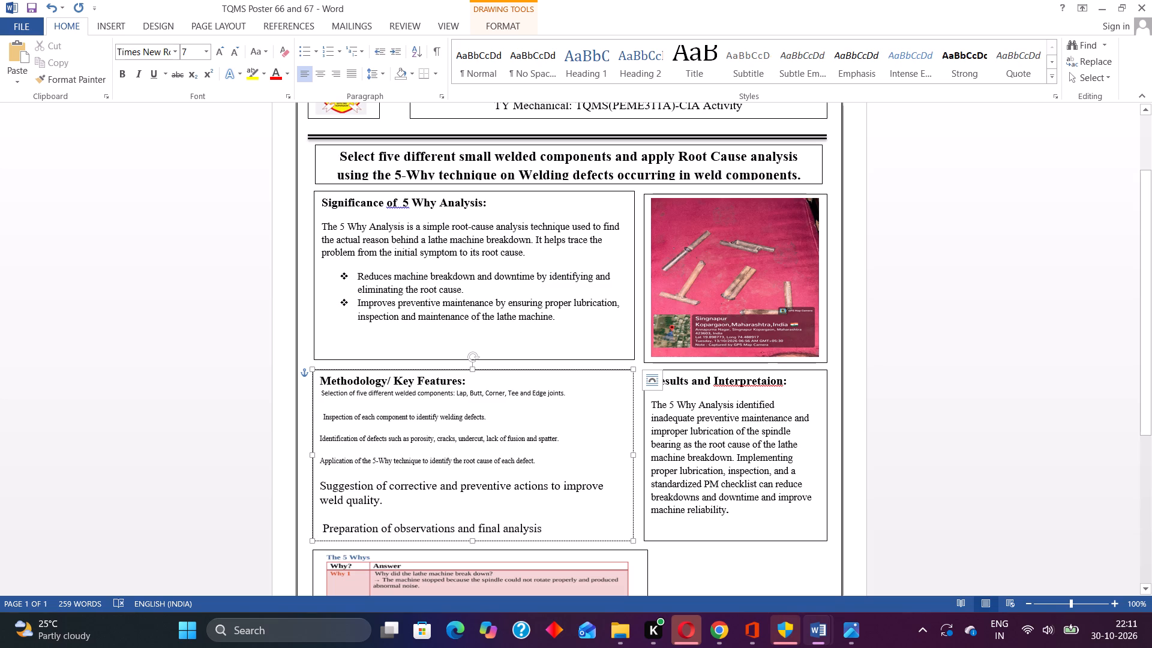
key("space")
key("space")
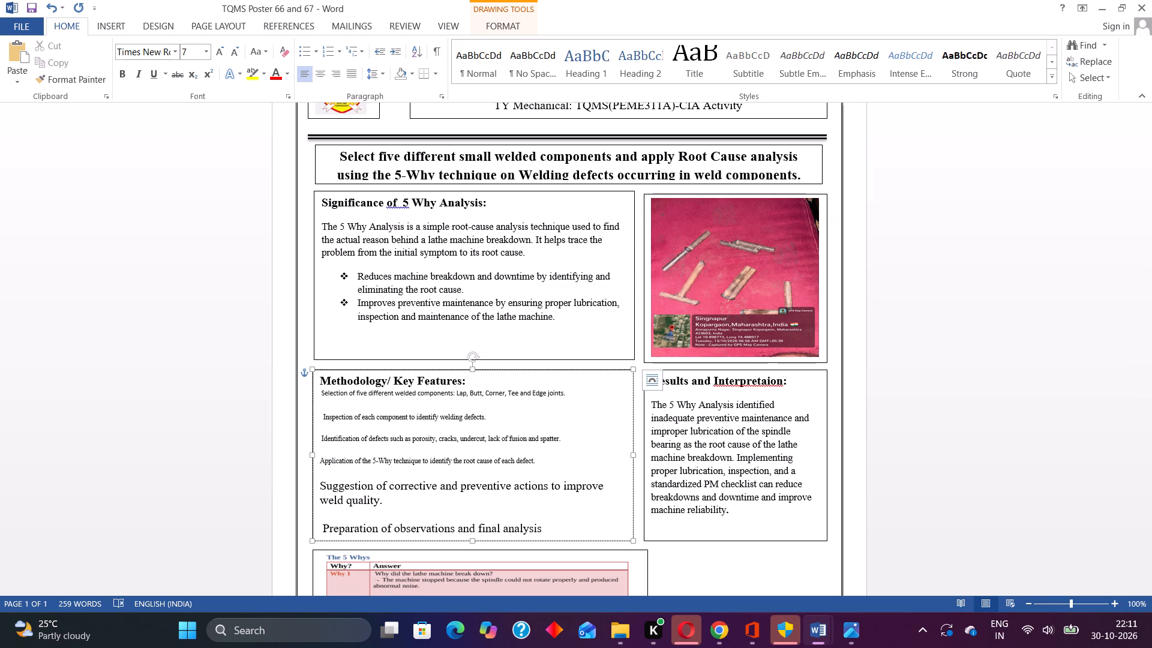
left_click(320, 466)
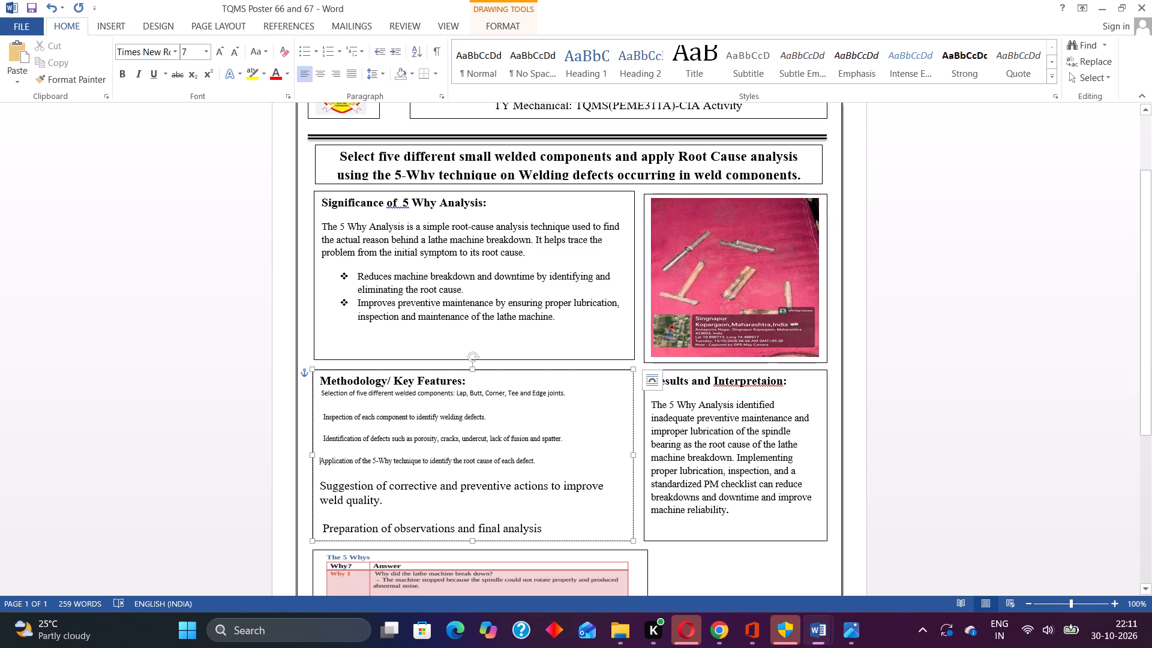
key("space")
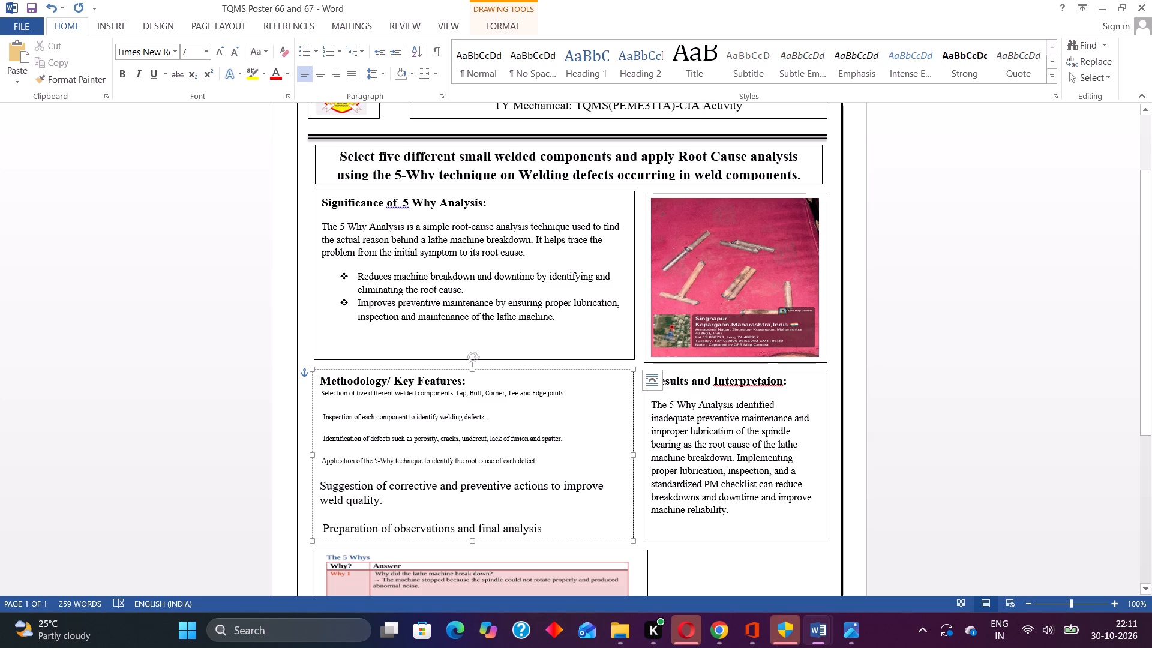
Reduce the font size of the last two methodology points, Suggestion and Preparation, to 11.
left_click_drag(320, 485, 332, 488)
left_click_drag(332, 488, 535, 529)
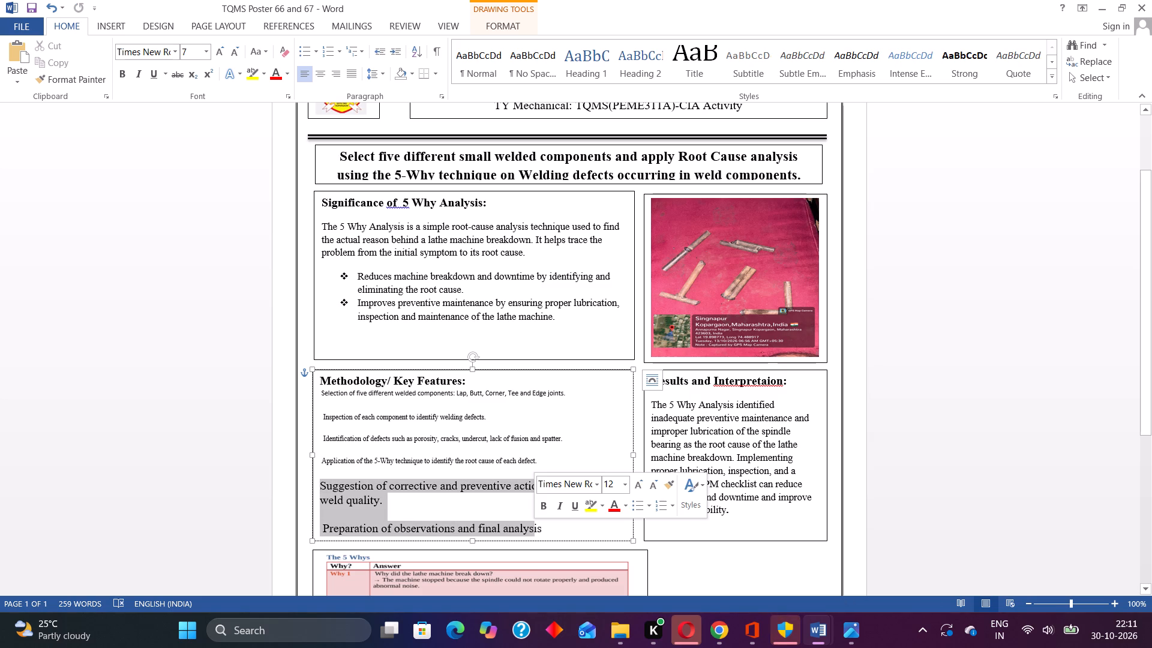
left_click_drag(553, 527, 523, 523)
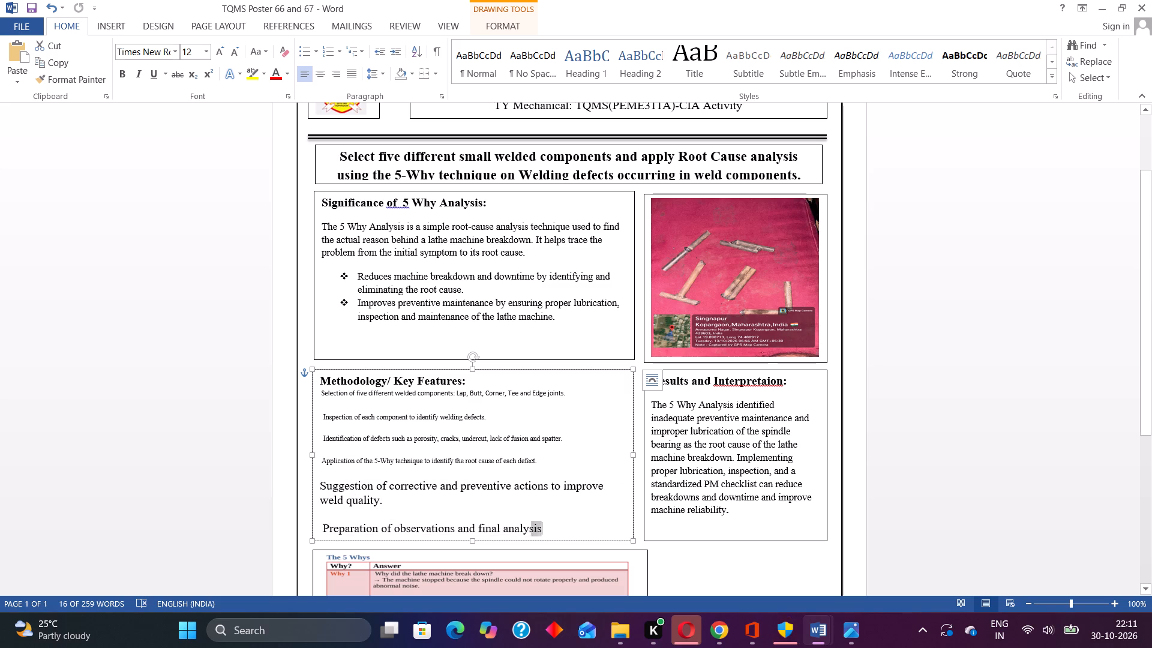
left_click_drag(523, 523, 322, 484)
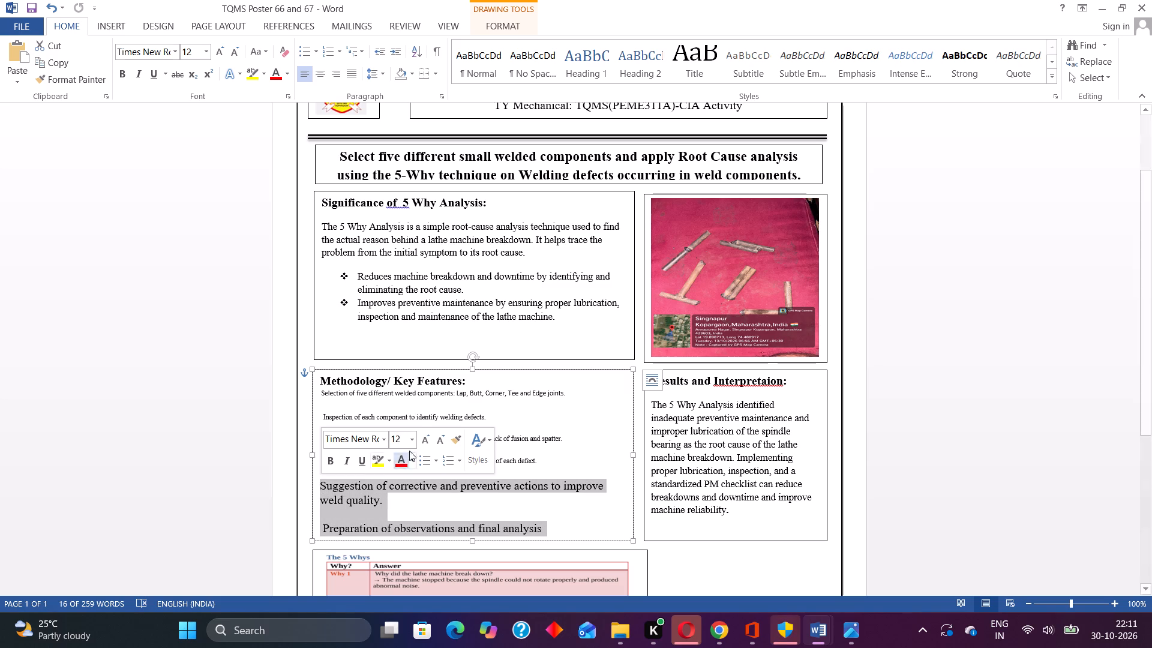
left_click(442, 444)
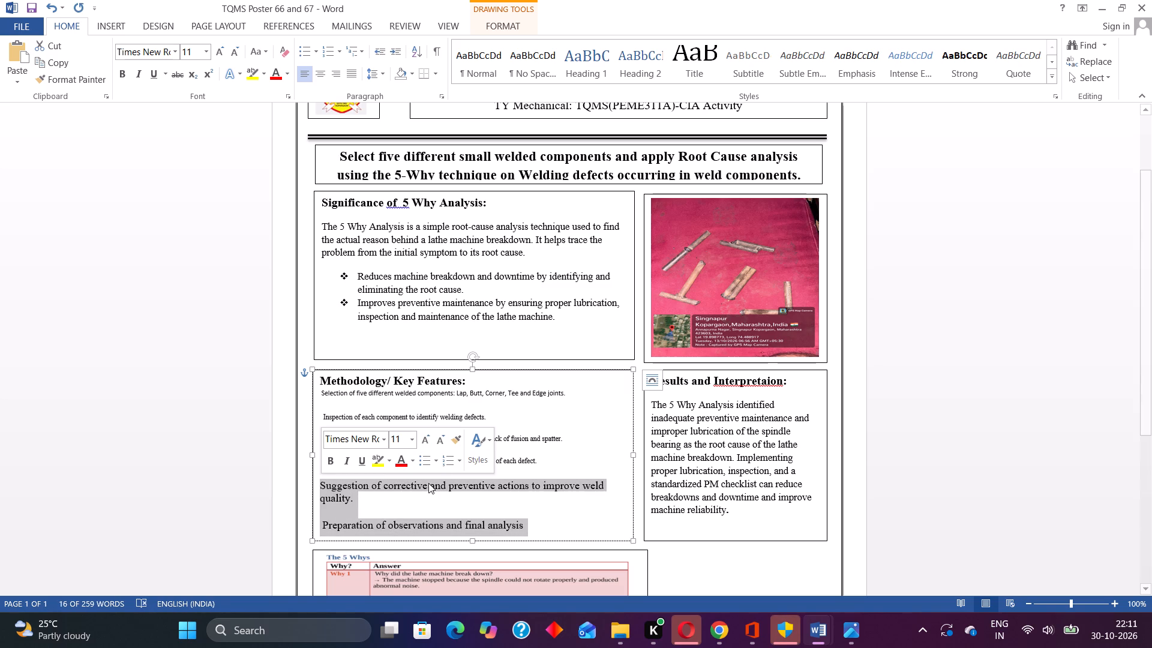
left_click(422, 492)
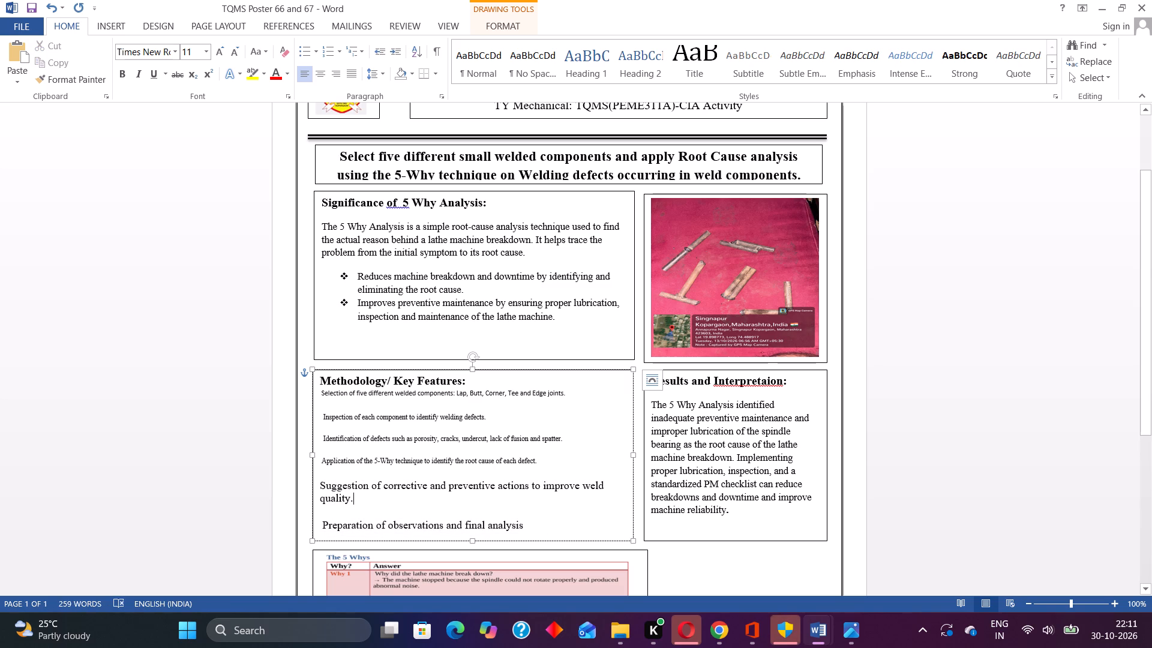
Check the font size of the Significance bullets, and set all six methodology points to size 10.
left_click(375, 302)
left_click_drag(375, 302, 399, 302)
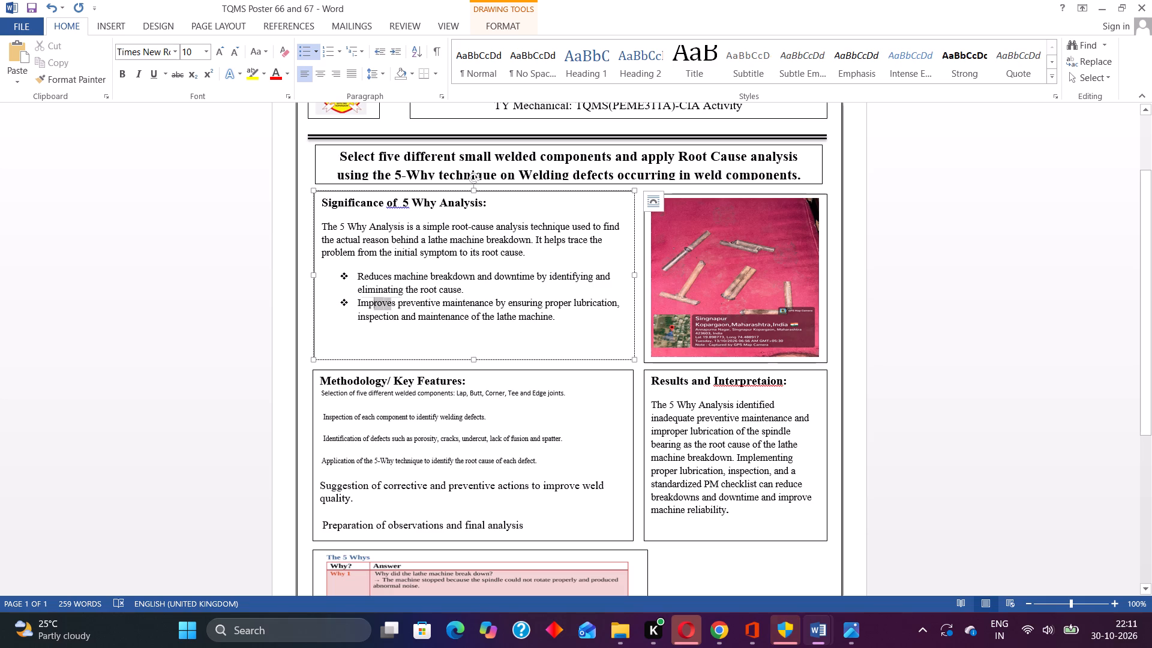
left_click_drag(399, 302, 403, 302)
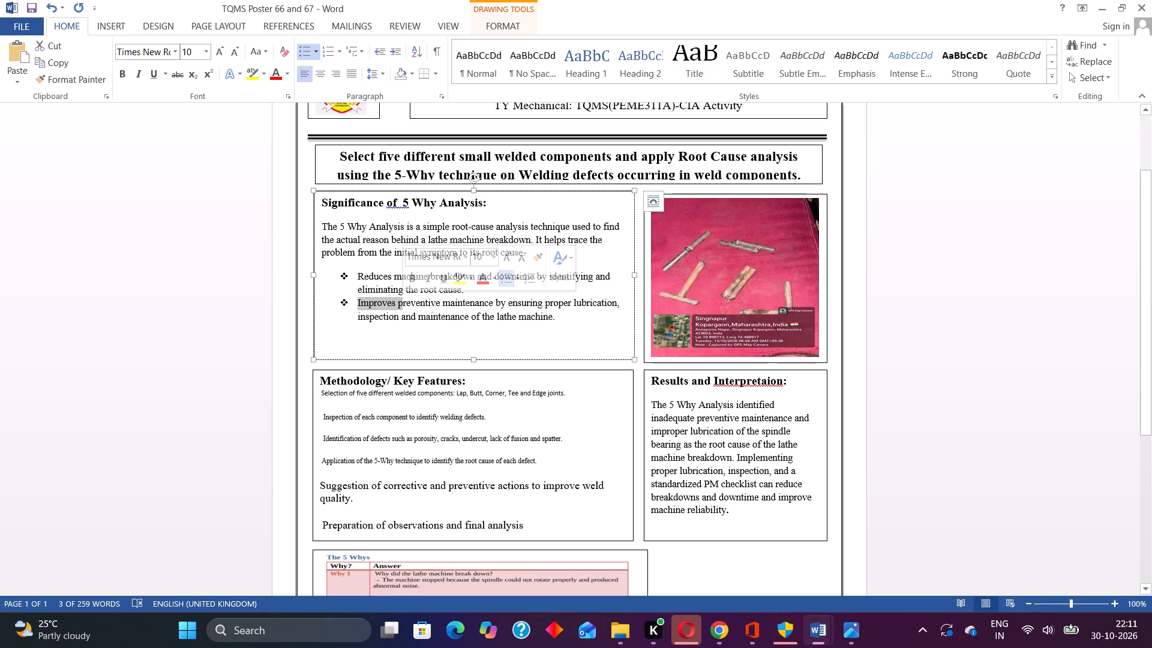
left_click(382, 334)
left_click_drag(317, 396, 512, 524)
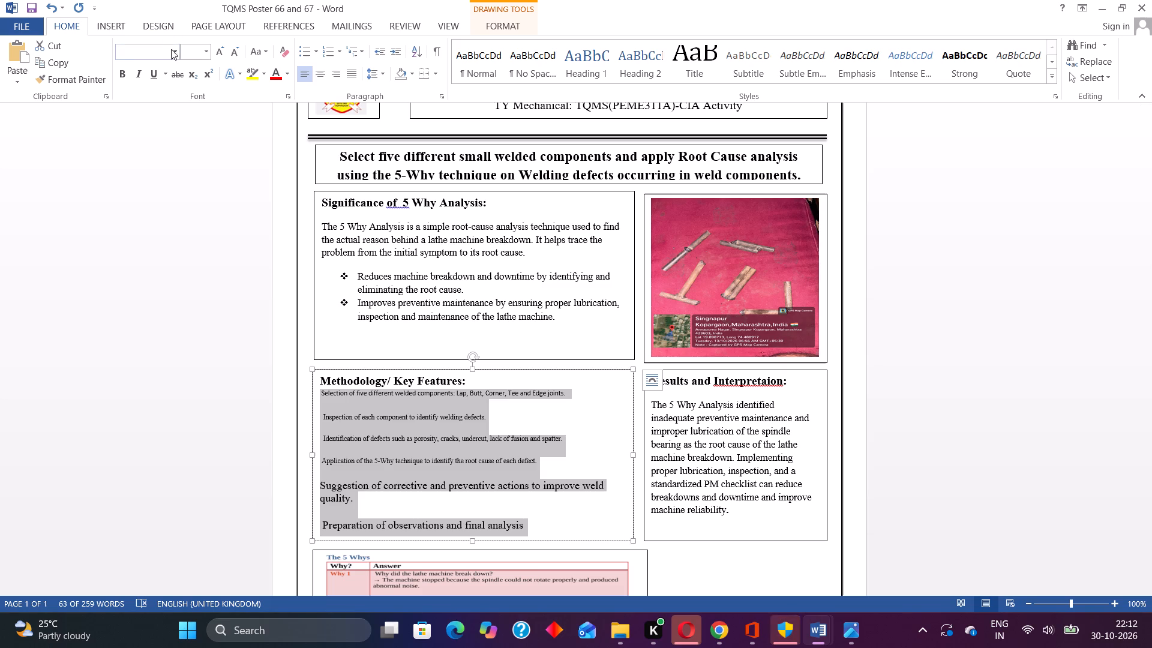
left_click(200, 60)
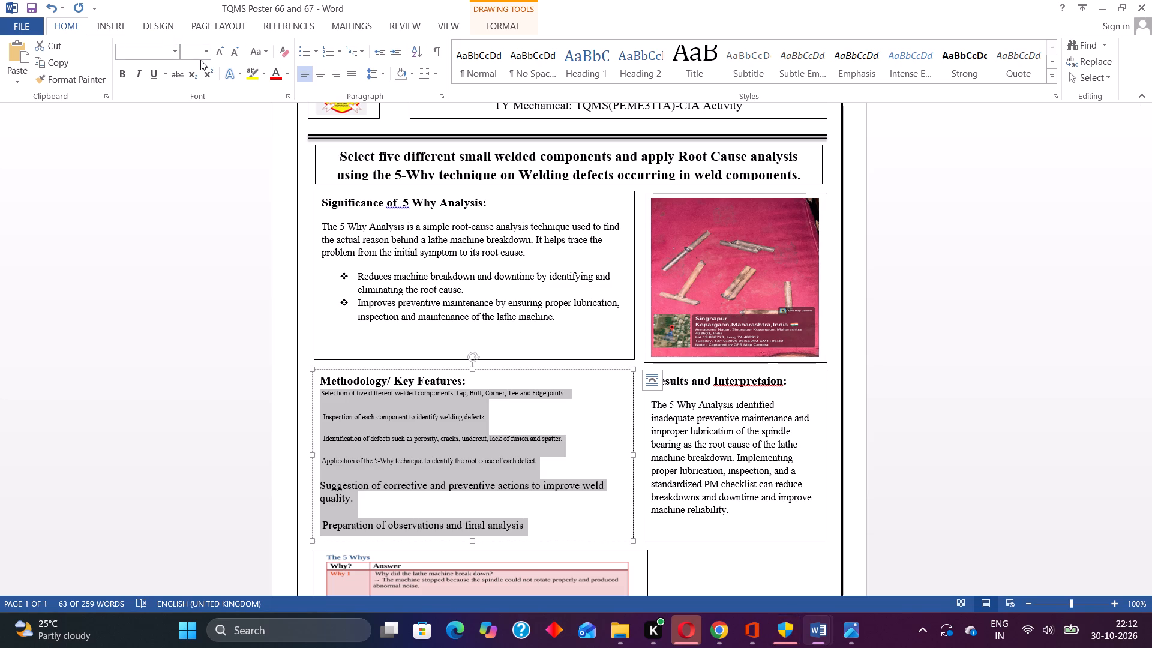
left_click(196, 52)
type("10")
key("Return")
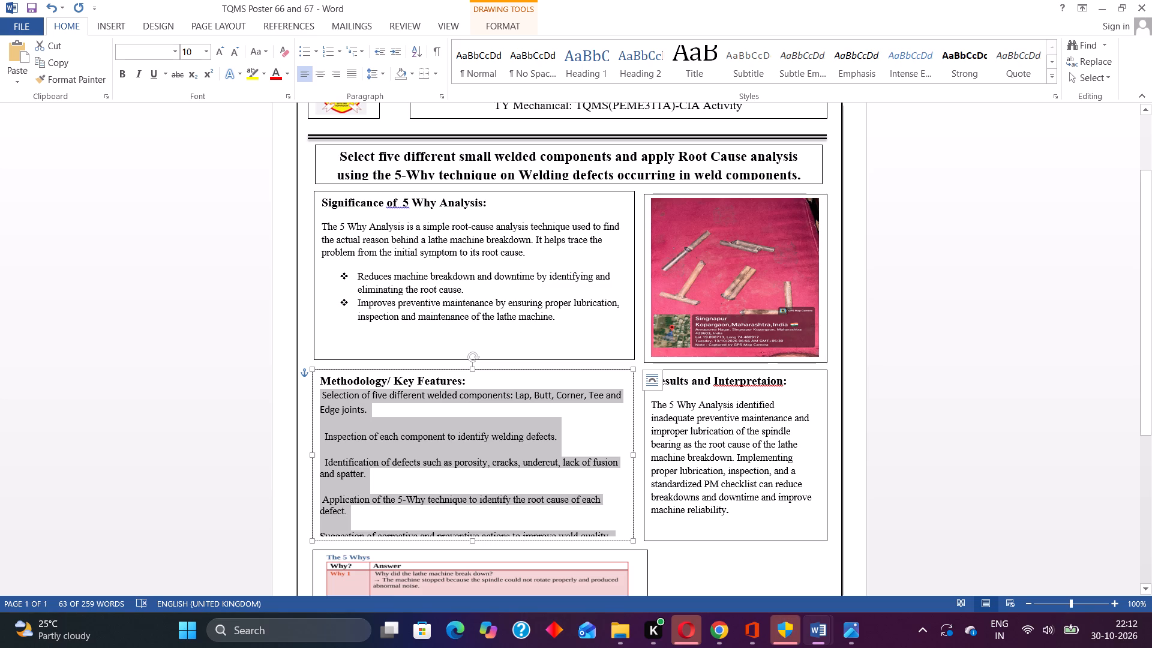
Shorten the Methodology/ Key Features text box slightly by raising its lower edge to just below the Application point.
scroll(475, 541, "down", 1)
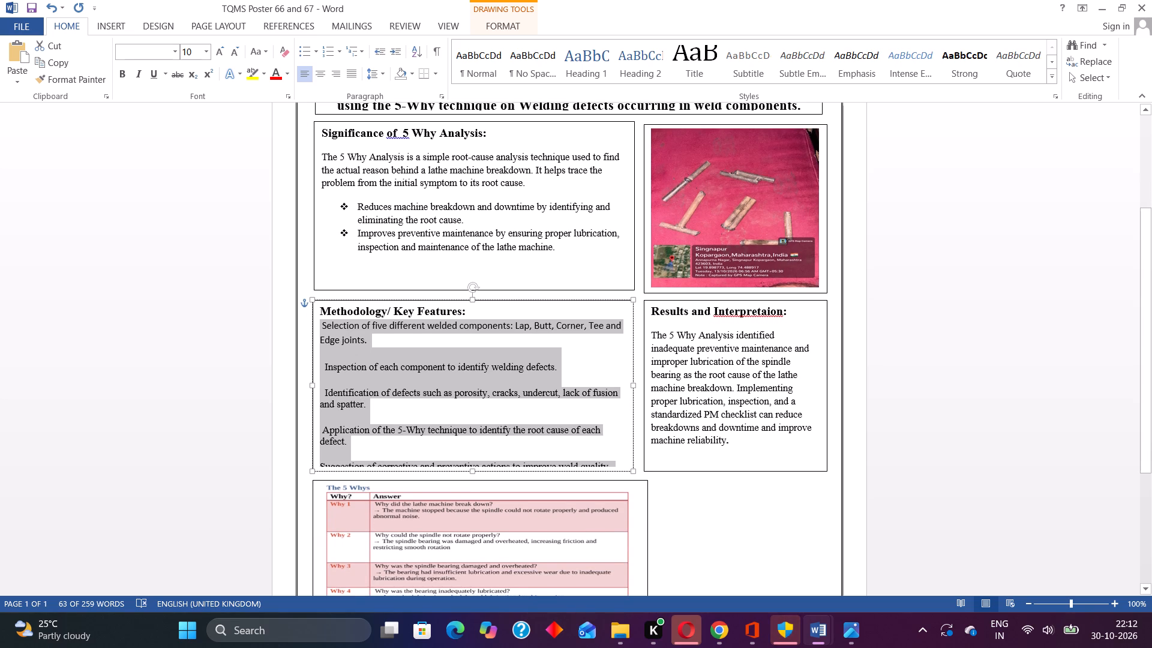
scroll(475, 541, "down", 1)
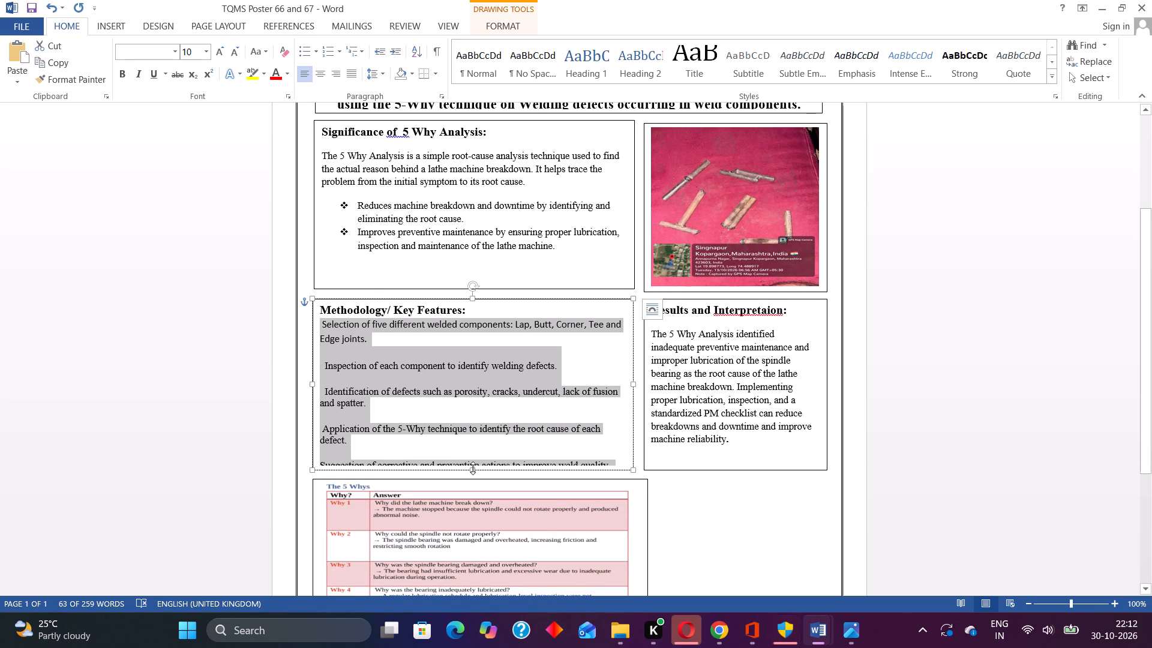
left_click_drag(473, 468, 473, 454)
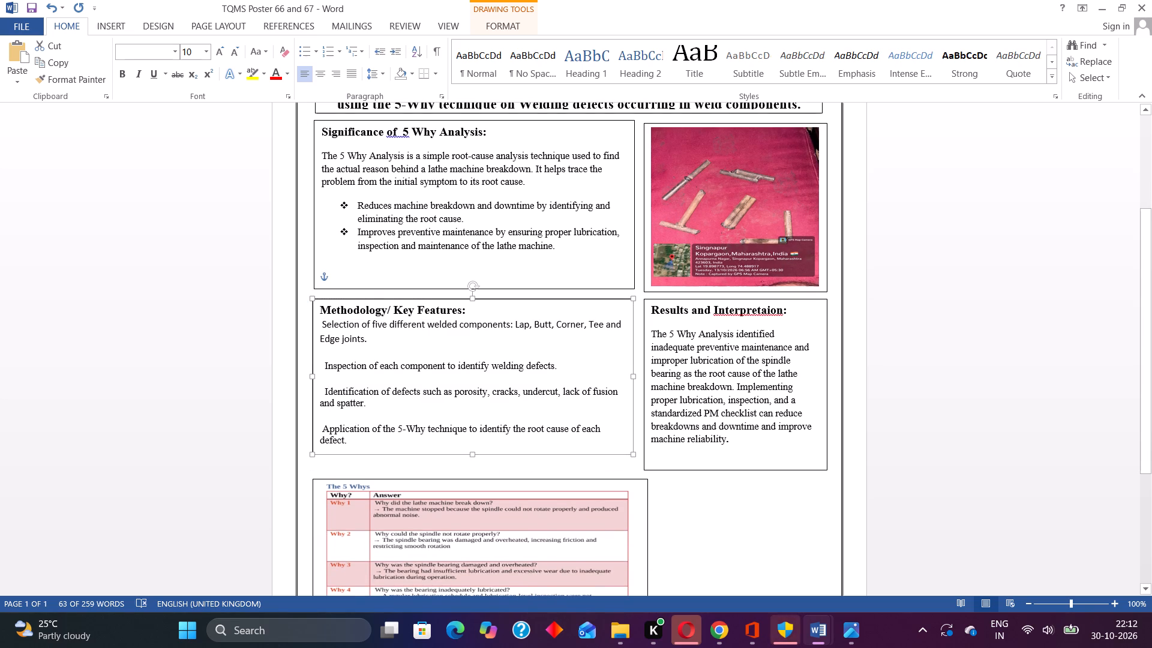
left_click_drag(473, 454, 473, 455)
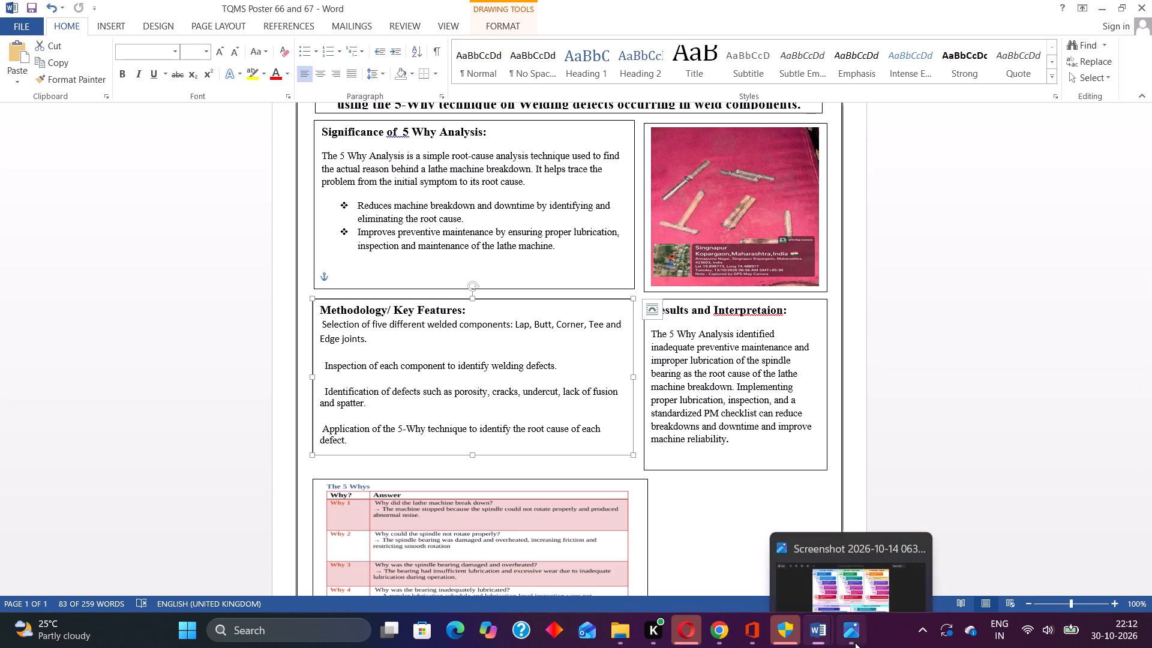
Remove the leading spaces before the Inspection and Identification points in the Methodology box.
left_click(325, 367)
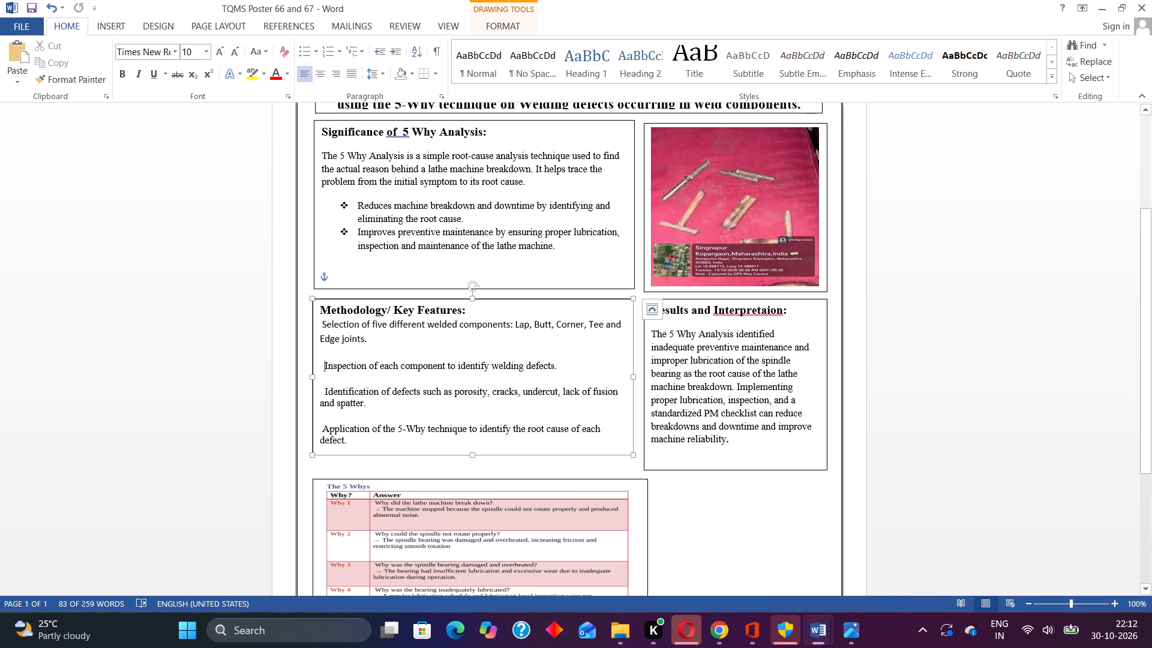
key("BackSpace")
key("BackSpace")
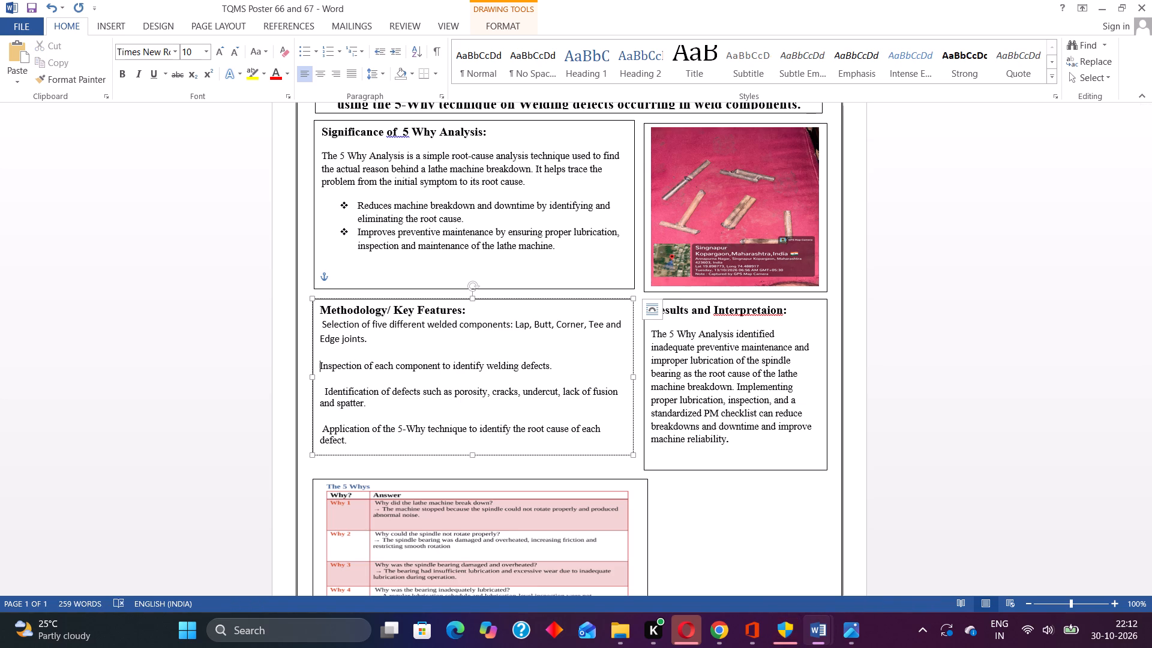
left_click(320, 398)
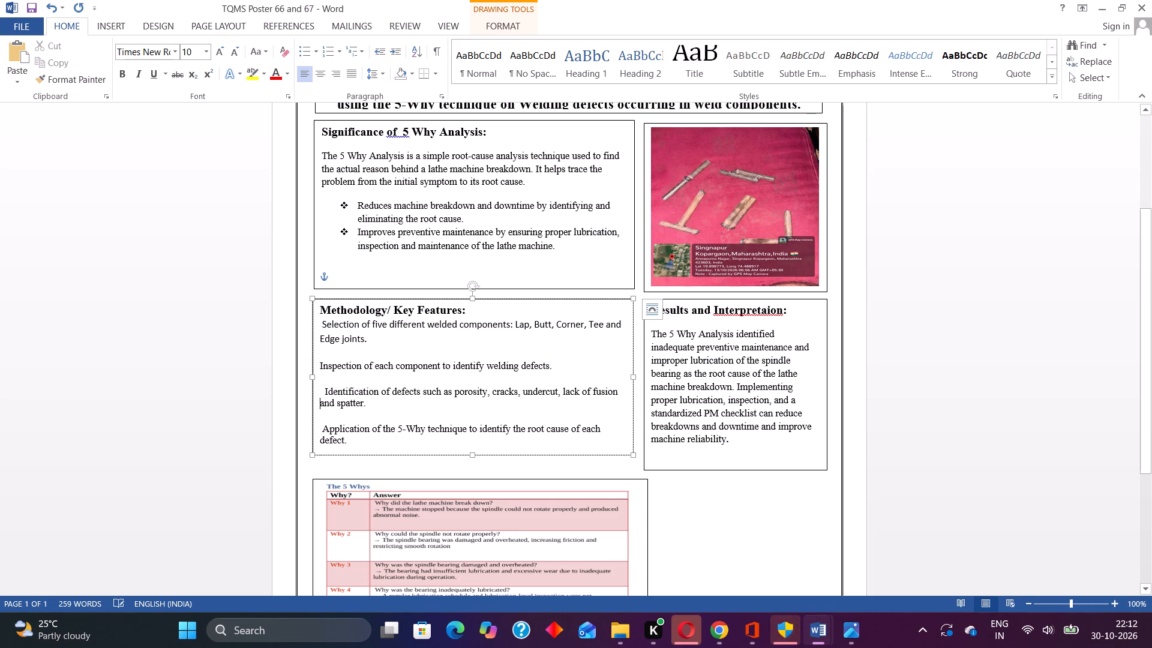
left_click(325, 390)
key("BackSpace")
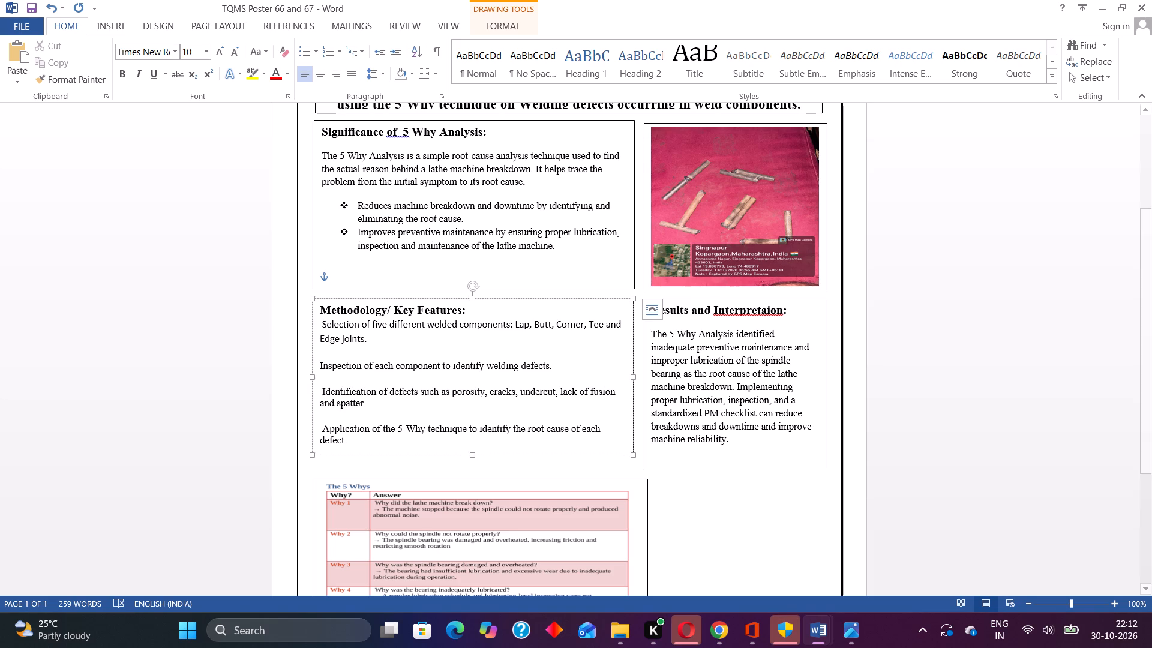
key("BackSpace")
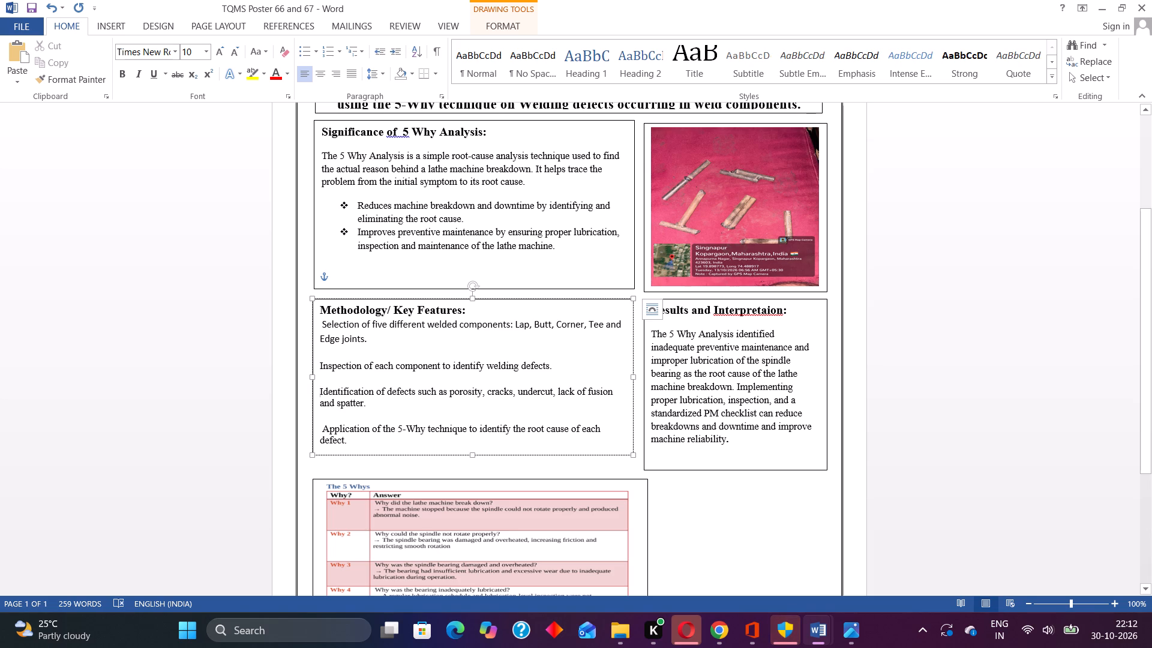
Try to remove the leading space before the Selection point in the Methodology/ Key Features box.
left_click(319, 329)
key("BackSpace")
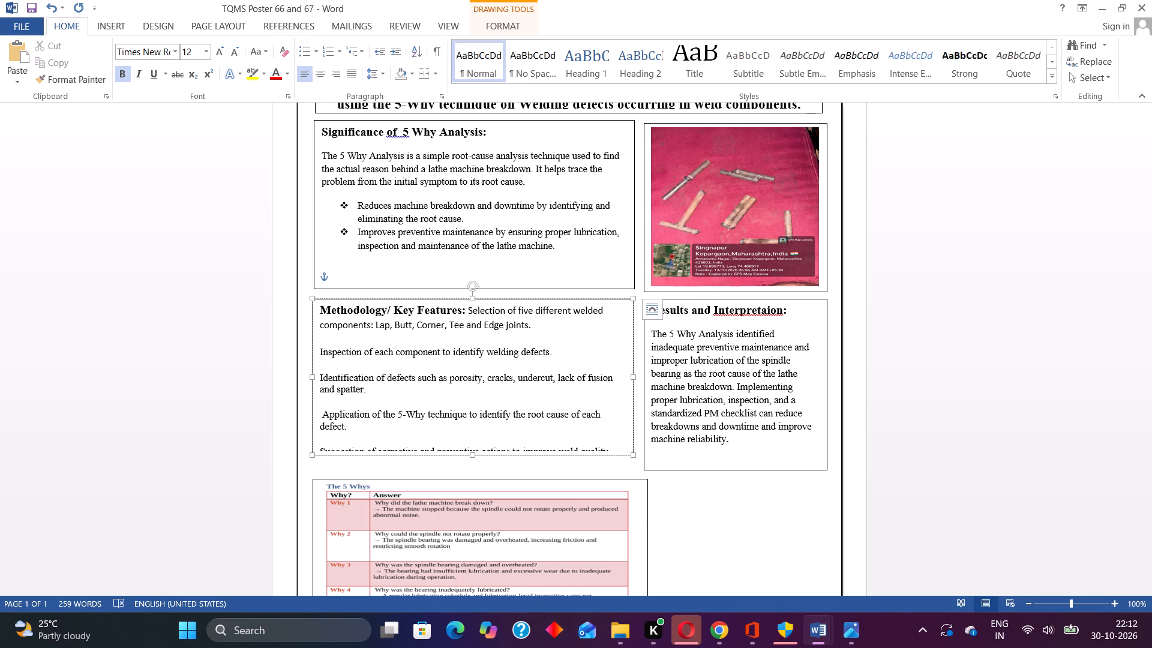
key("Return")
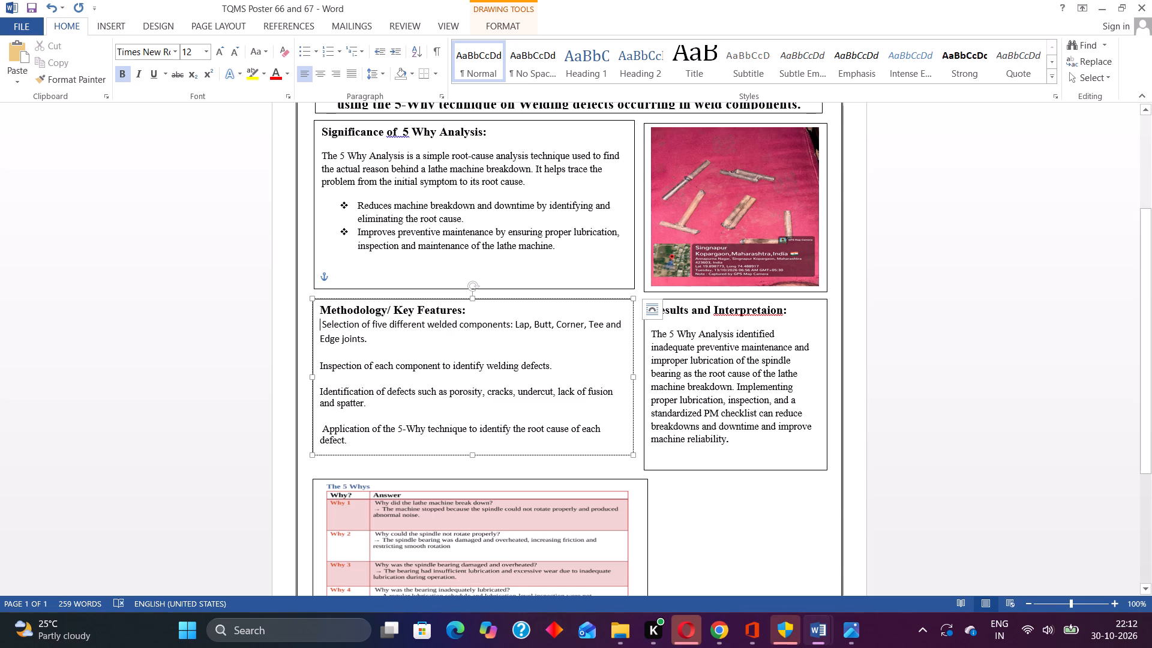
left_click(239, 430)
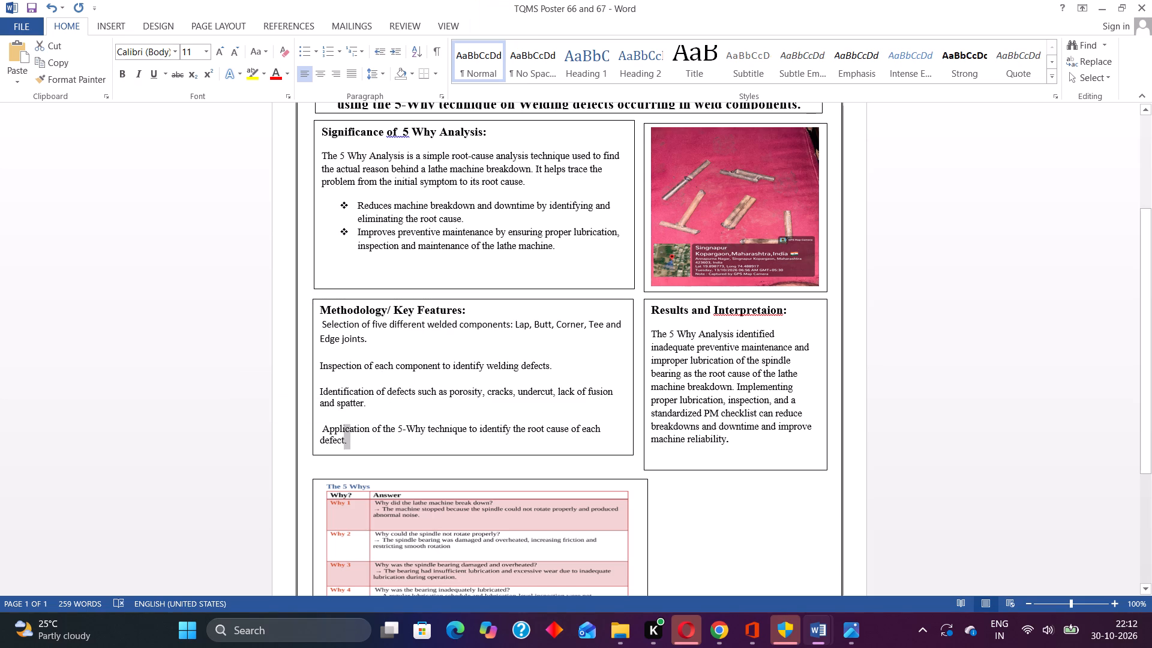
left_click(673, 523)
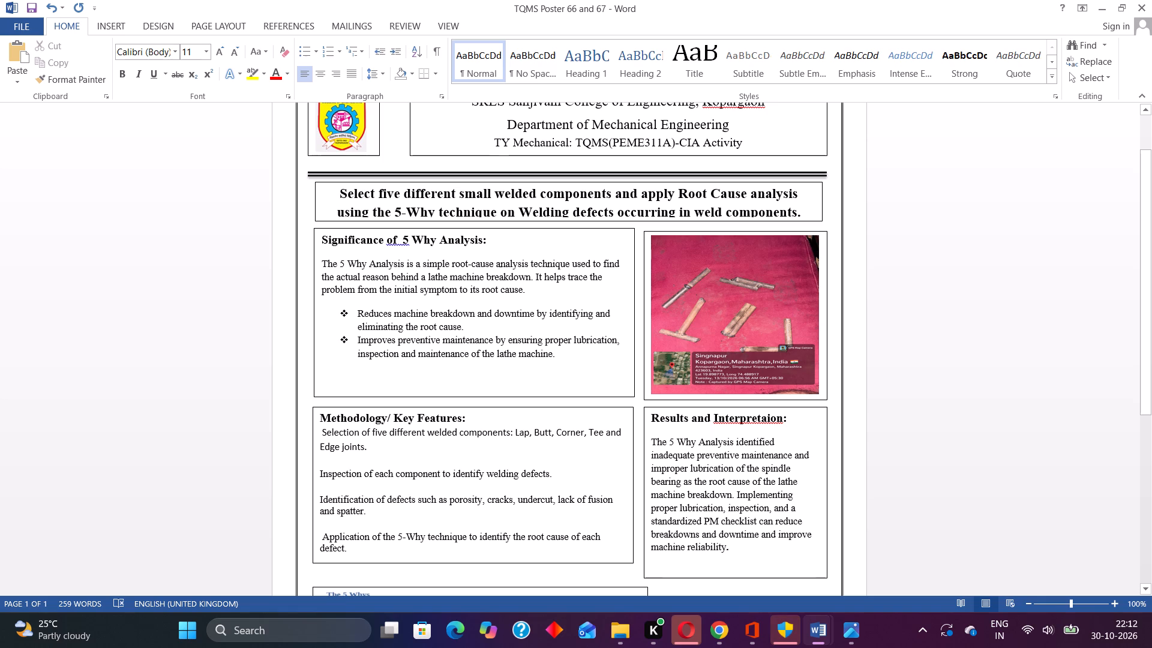
left_click_drag(653, 417, 760, 418)
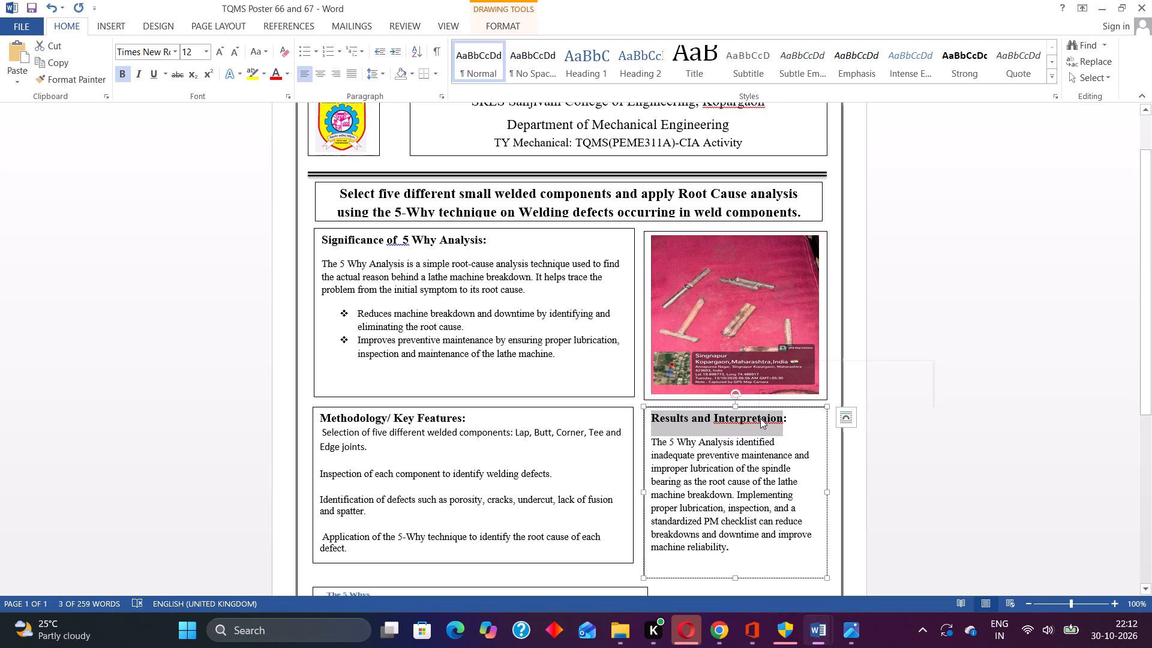
key("ctrl+c")
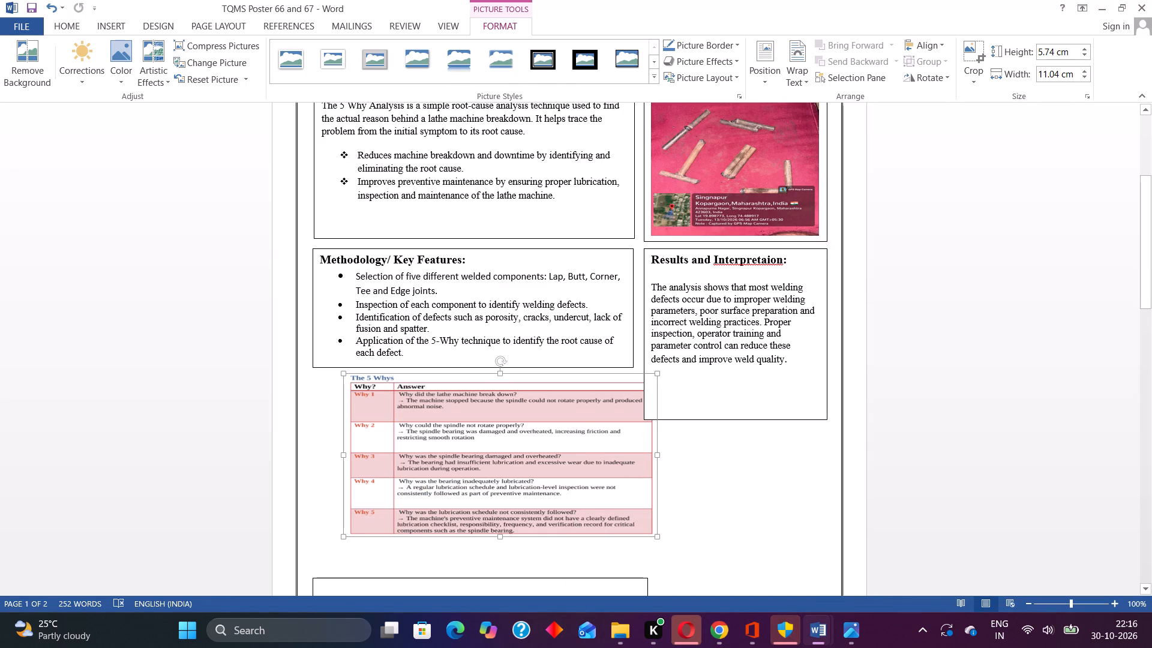
Move the empty text box above the student table slightly up and left, its top edge level with the bottom of the Results box.
scroll(514, 514, "down", 2)
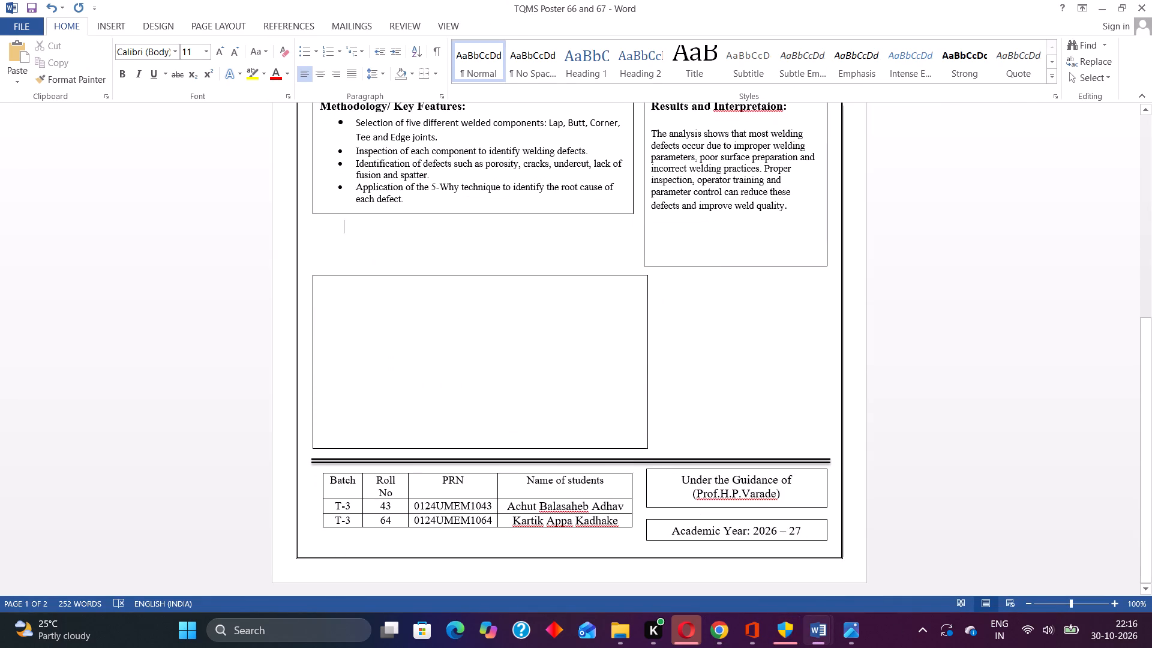
left_click(499, 329)
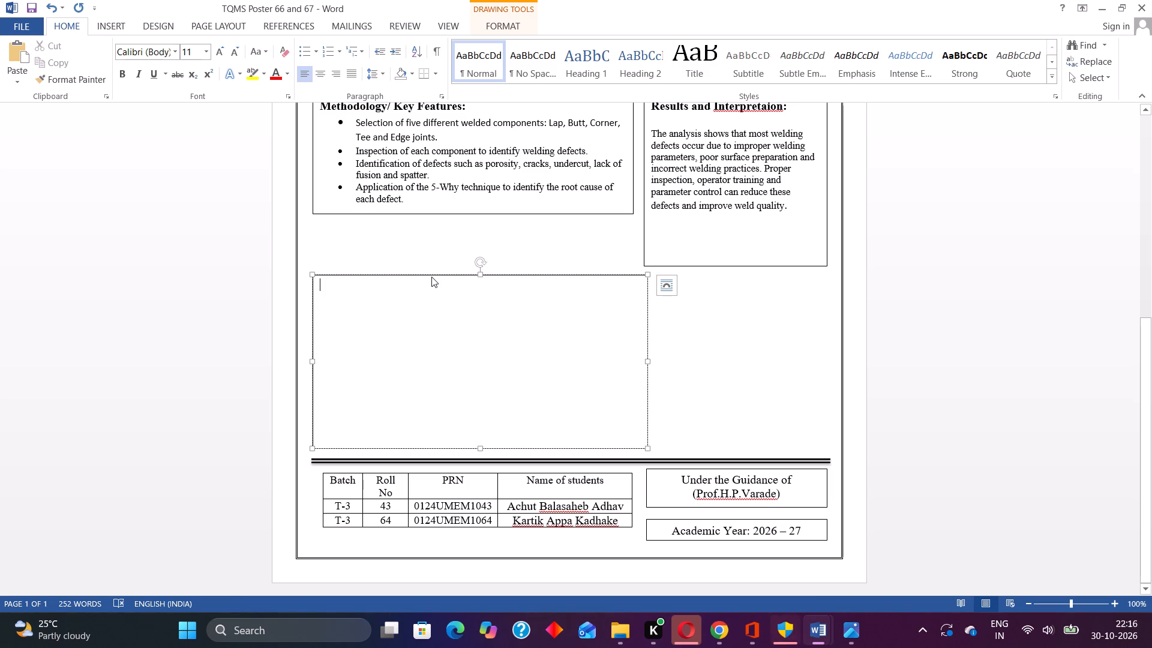
left_click_drag(435, 274, 428, 272)
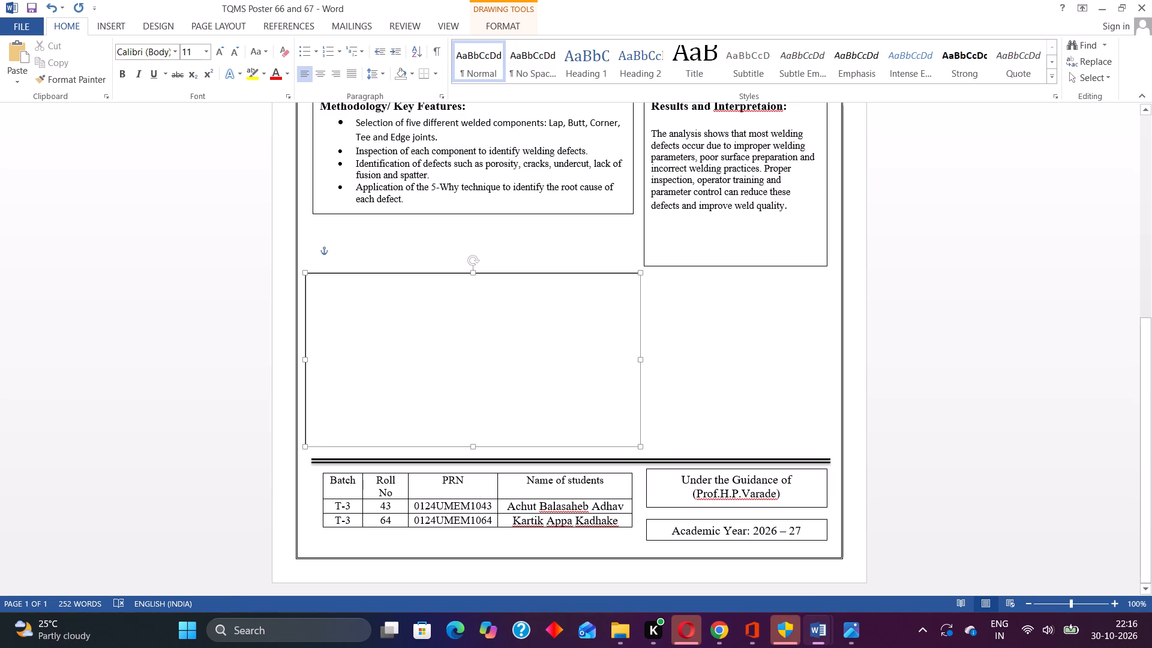
left_click_drag(428, 272, 425, 265)
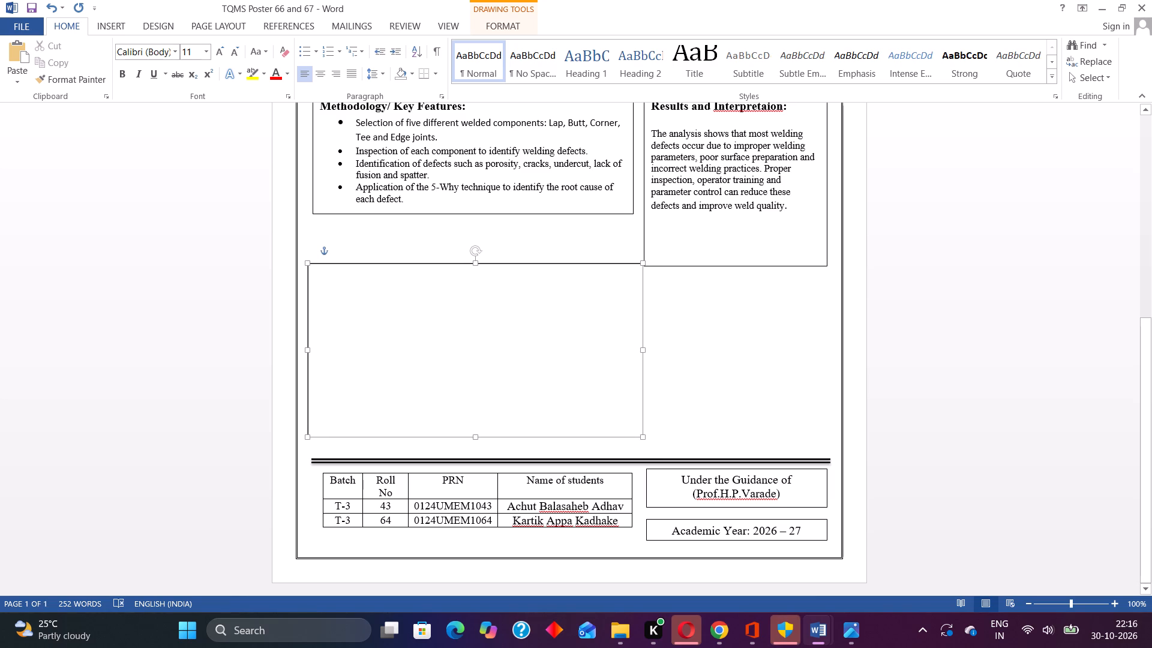
left_click_drag(425, 265, 428, 263)
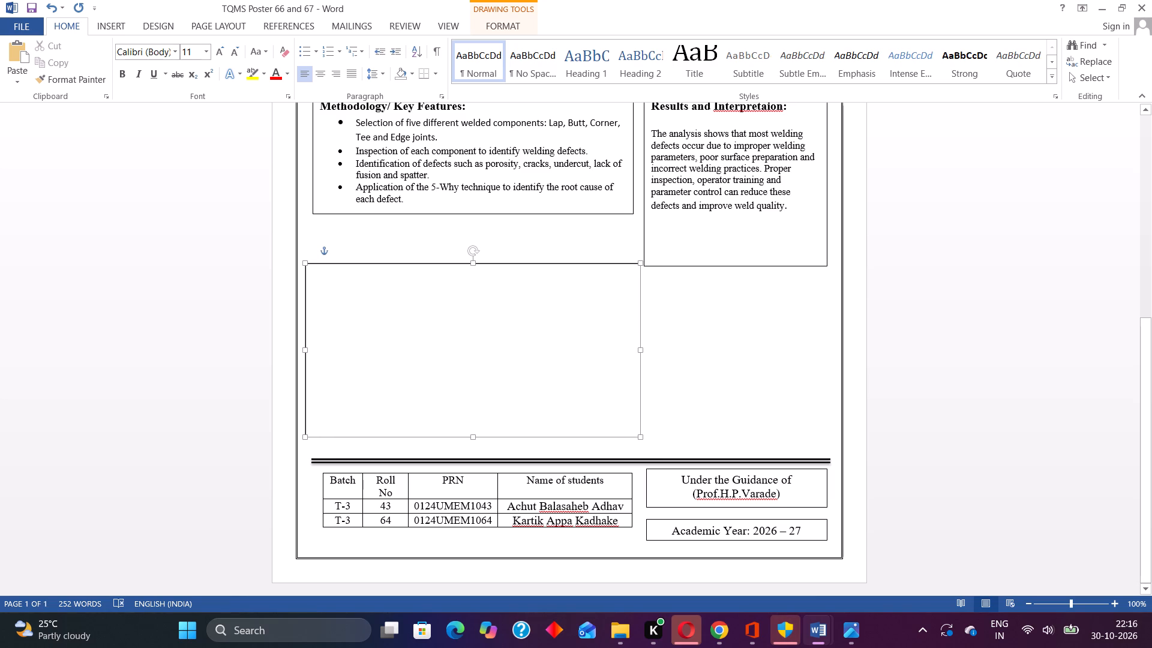
left_click_drag(428, 263, 428, 265)
left_click(685, 352)
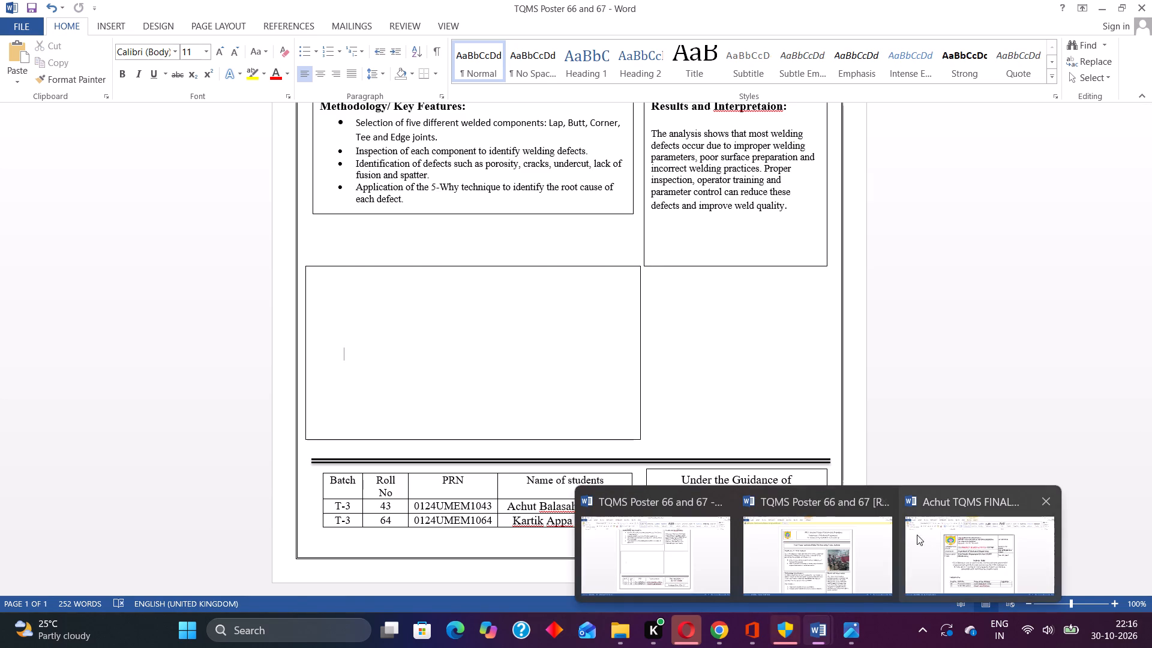
Find the PDCA Cycle picture in the TQMS FINAL report, copy it and paste it into TQMS Poster 66 and 67.
left_click(935, 552)
scroll(728, 411, "down", 11)
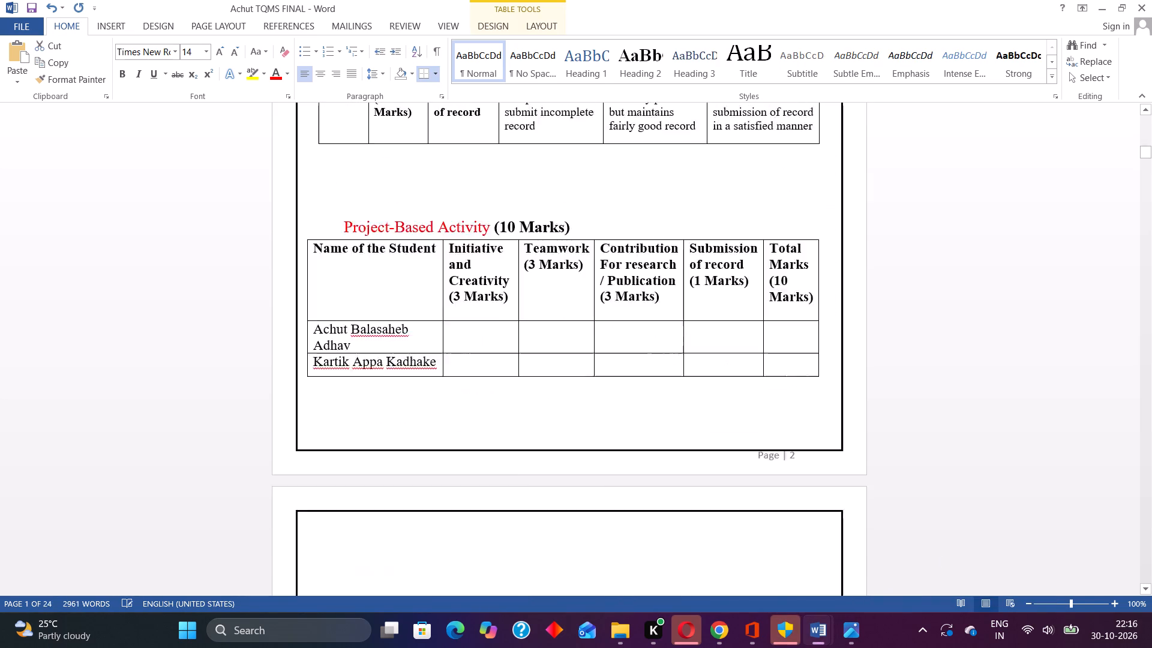
scroll(728, 411, "down", 7)
scroll(728, 411, "down", 20)
scroll(728, 411, "down", 11)
scroll(728, 411, "up", 1)
scroll(728, 411, "down", 5)
scroll(728, 411, "up", 2)
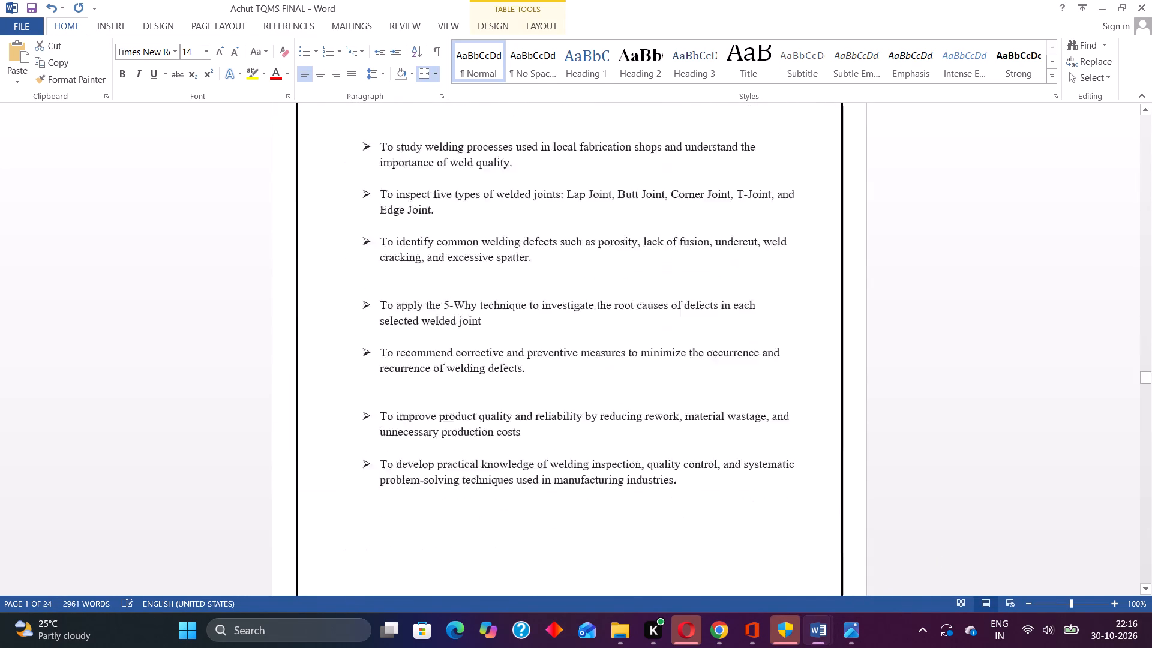
scroll(728, 411, "up", 20)
scroll(728, 411, "up", 20)
scroll(728, 411, "up", 1)
scroll(728, 411, "down", 1)
scroll(728, 411, "up", 2)
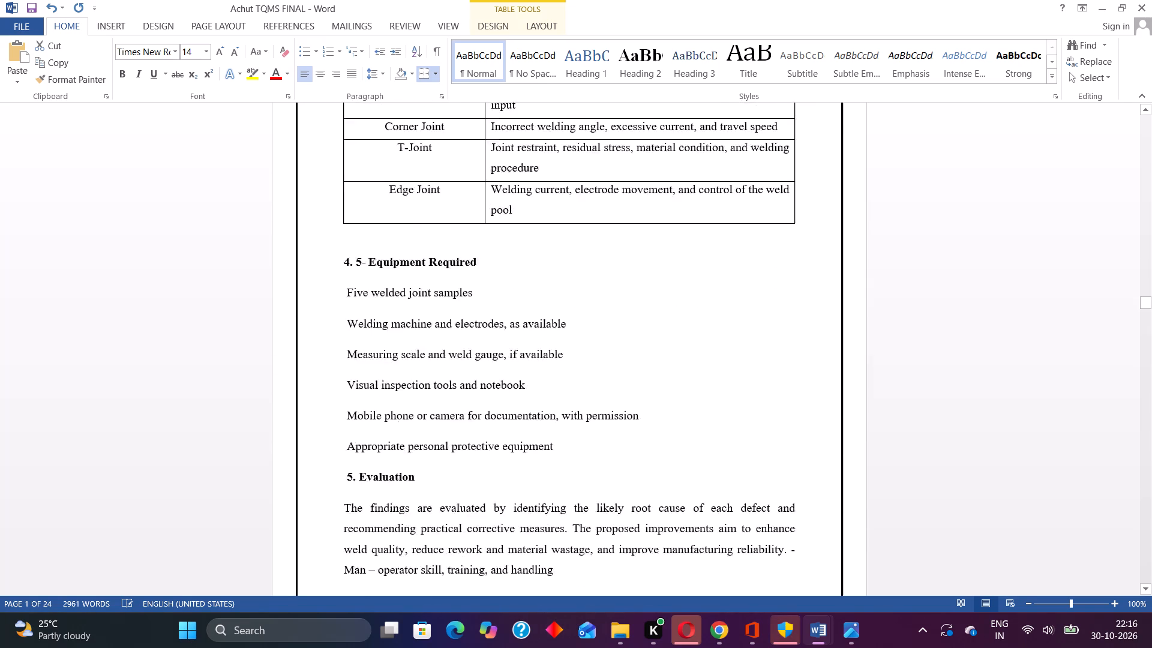
scroll(728, 411, "up", 3)
scroll(728, 411, "down", 2)
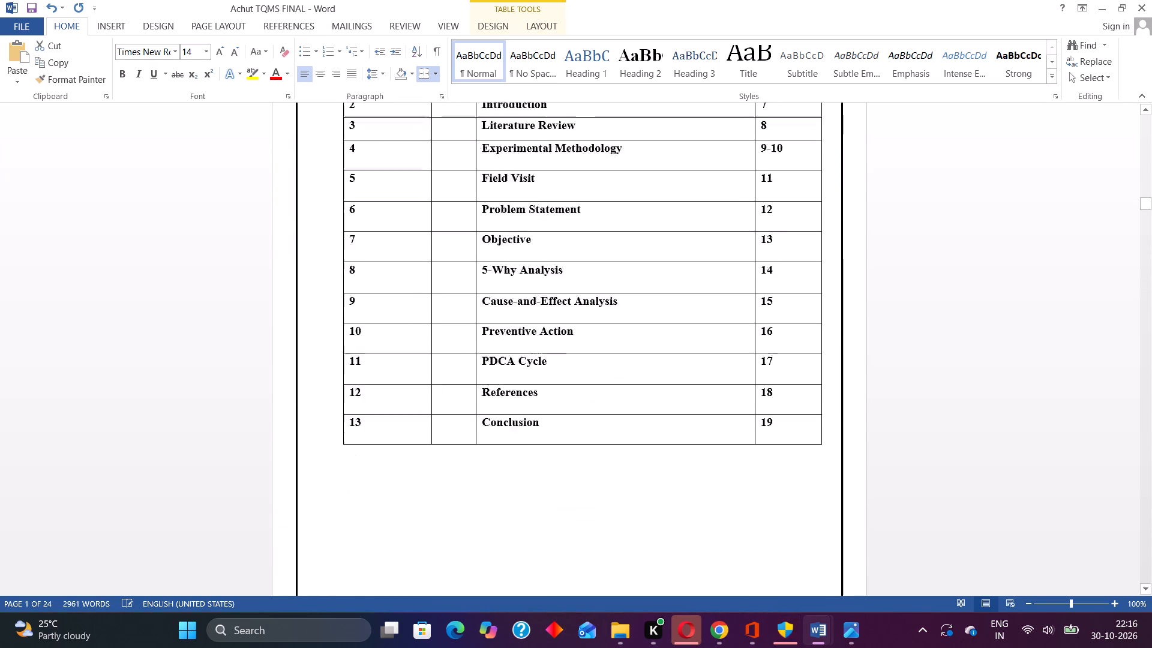
scroll(728, 411, "down", 8)
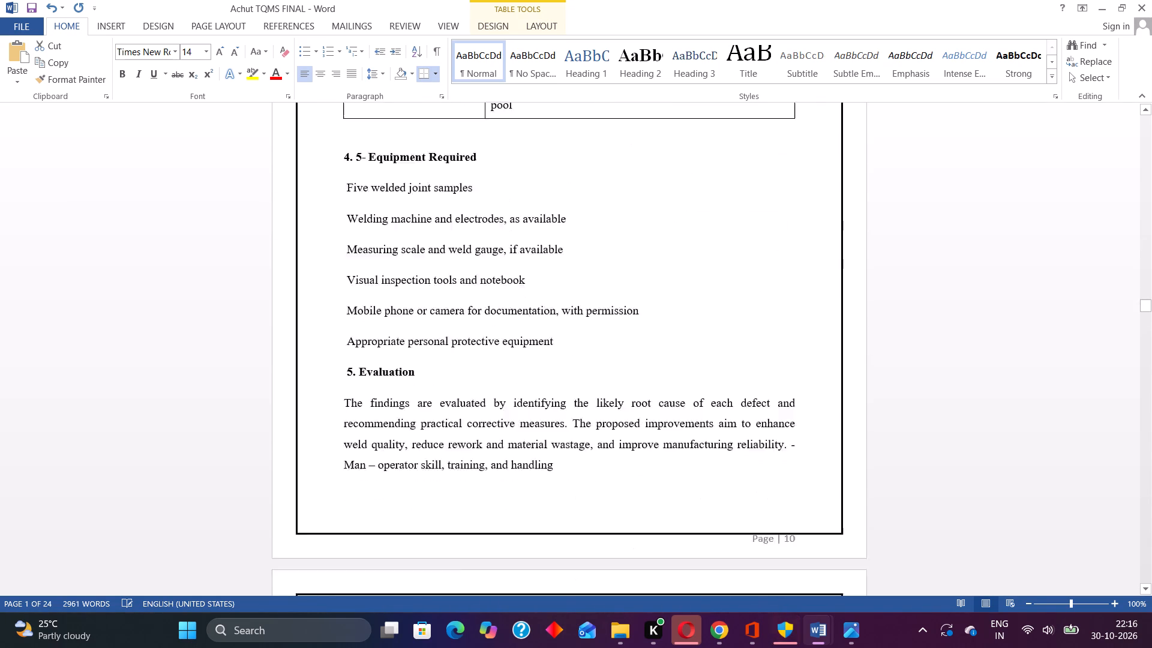
scroll(728, 411, "down", 8)
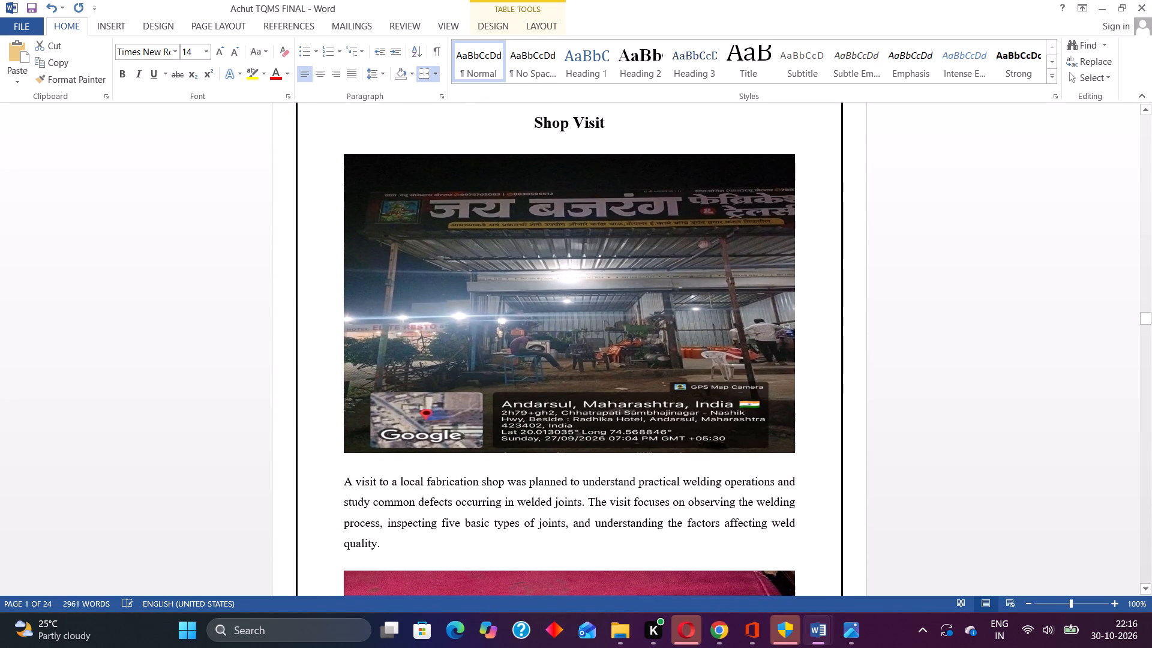
scroll(728, 411, "down", 9)
scroll(728, 411, "down", 20)
scroll(728, 411, "down", 5)
scroll(728, 411, "up", 1)
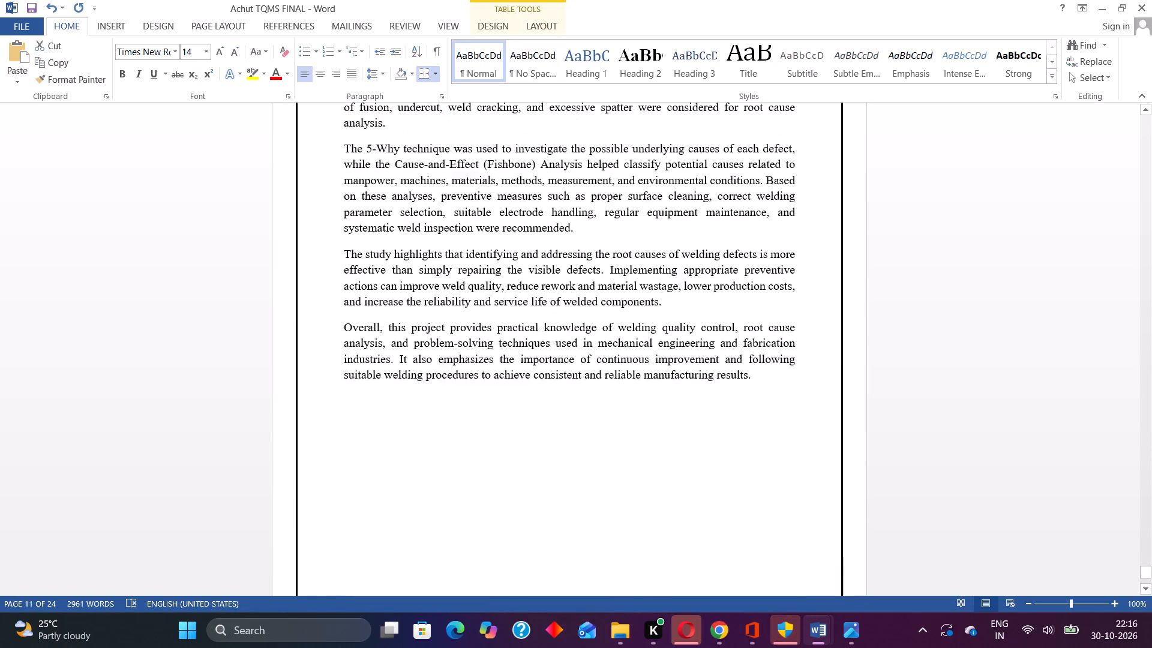
scroll(728, 411, "up", 2)
scroll(728, 411, "down", 2)
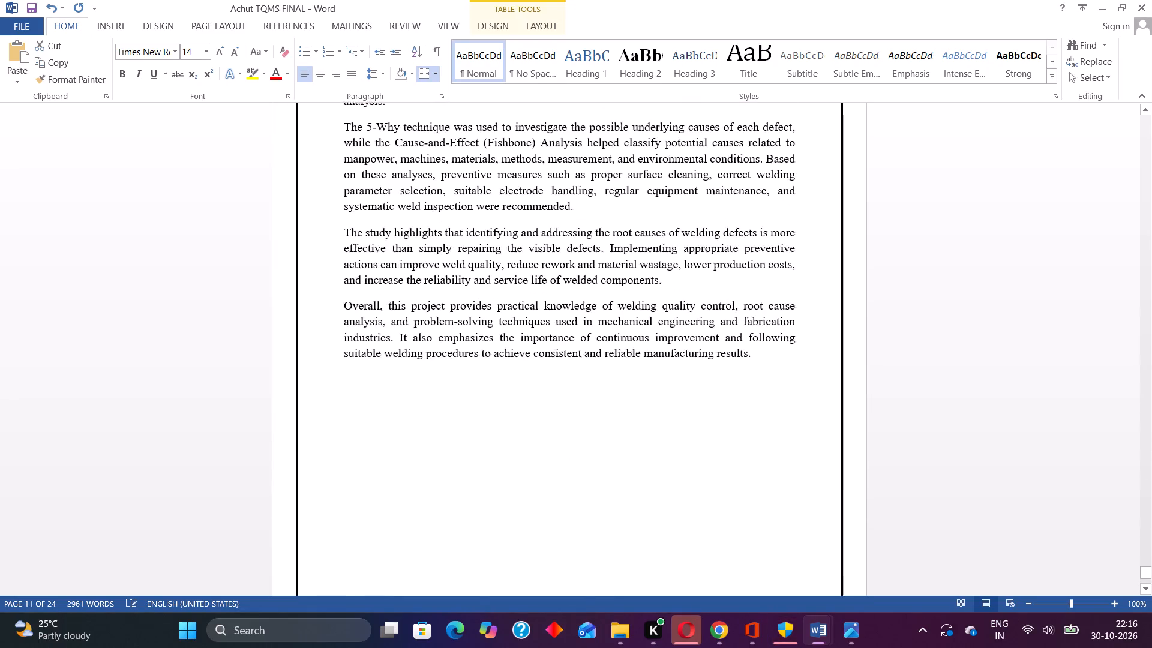
scroll(728, 411, "up", 2)
scroll(728, 411, "down", 4)
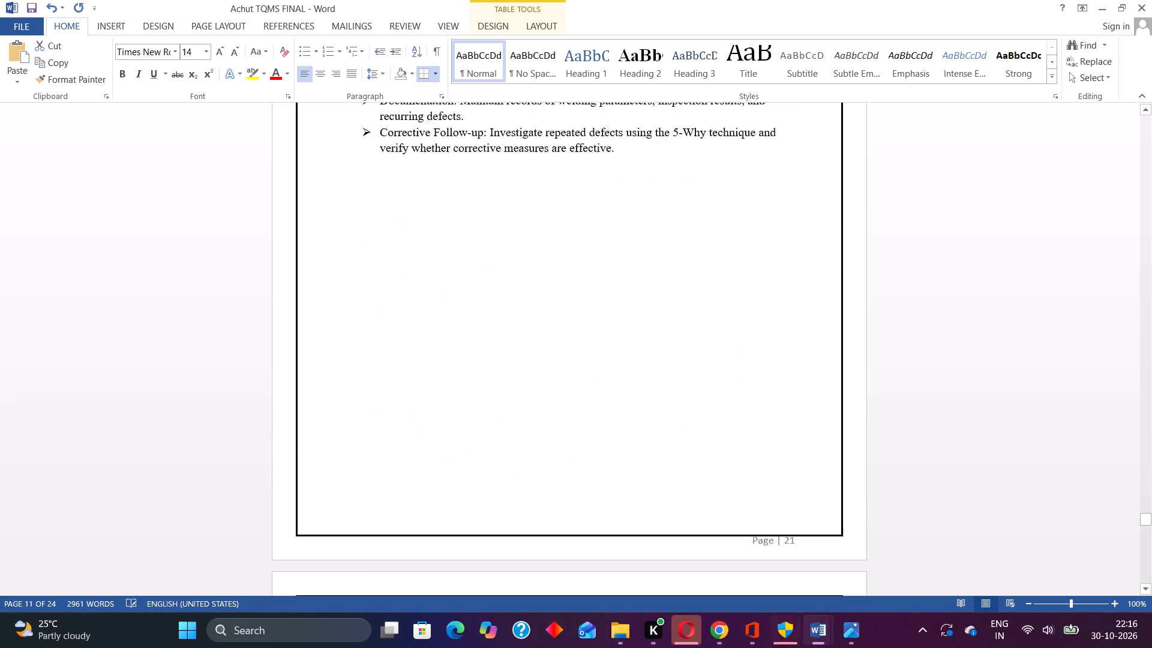
scroll(728, 411, "down", 1)
left_click(728, 411)
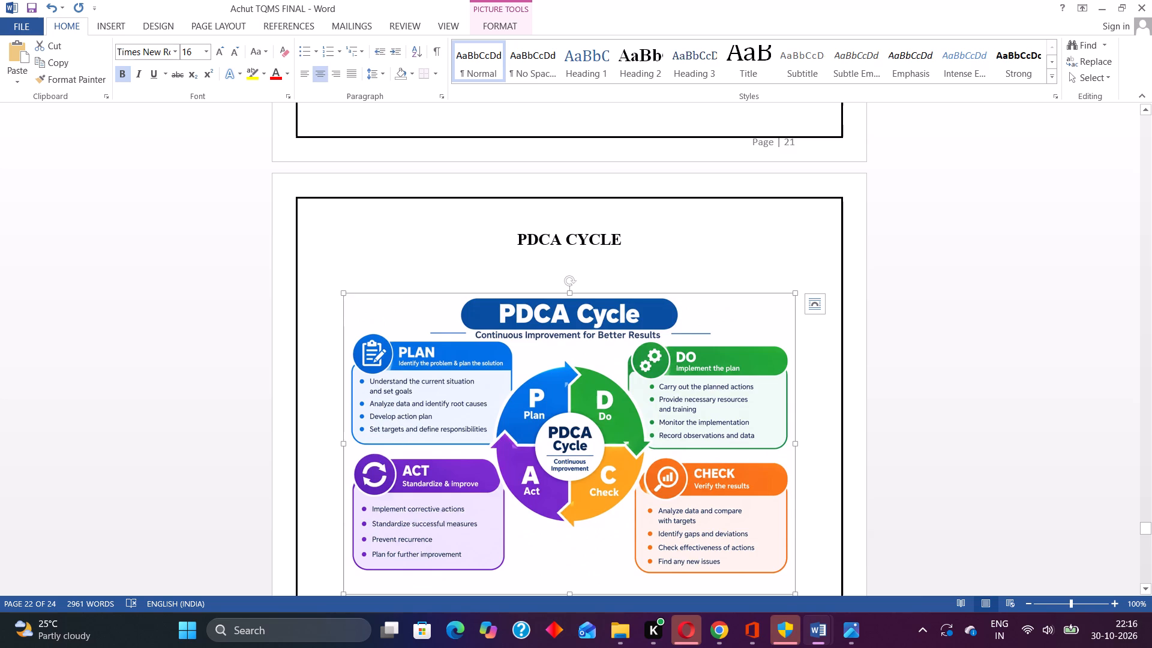
key("ctrl+c")
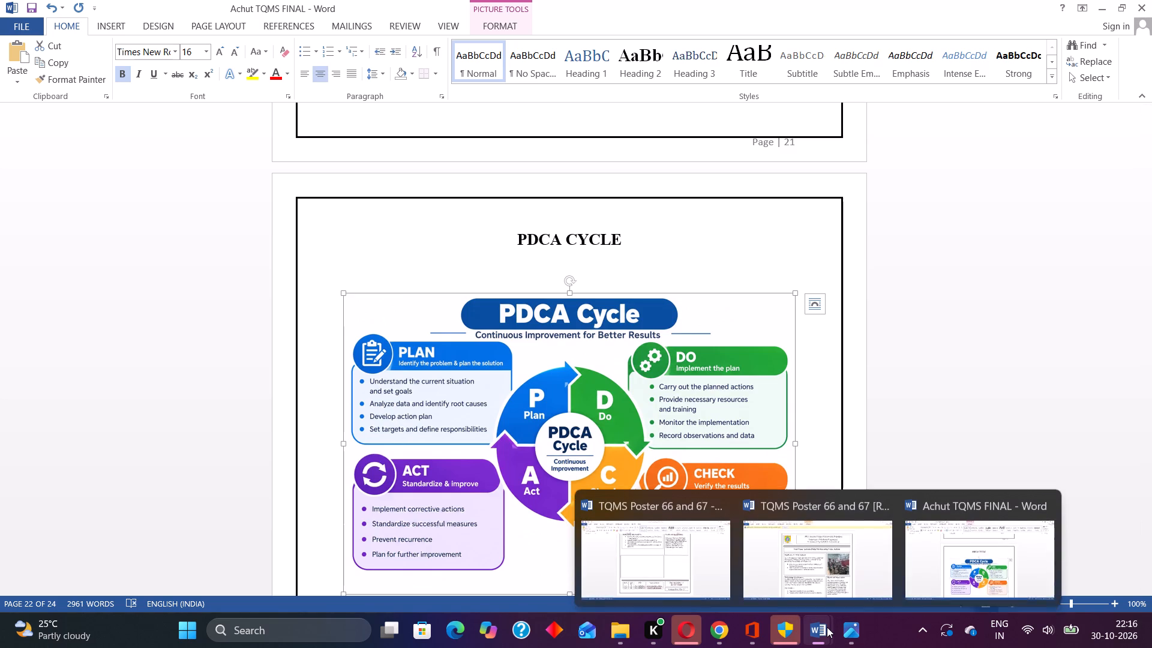
left_click(694, 562)
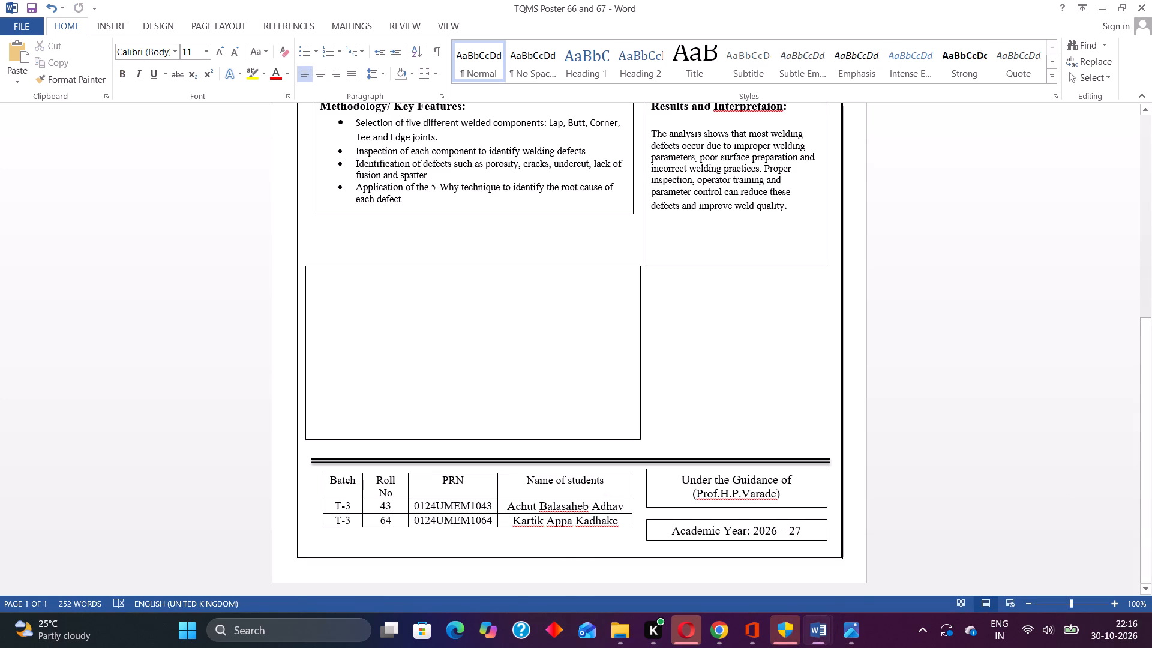
key("ctrl+v")
Shrink the pasted PDCA Cycle picture to a bit under a third of its pasted width.
scroll(491, 339, "right", 1)
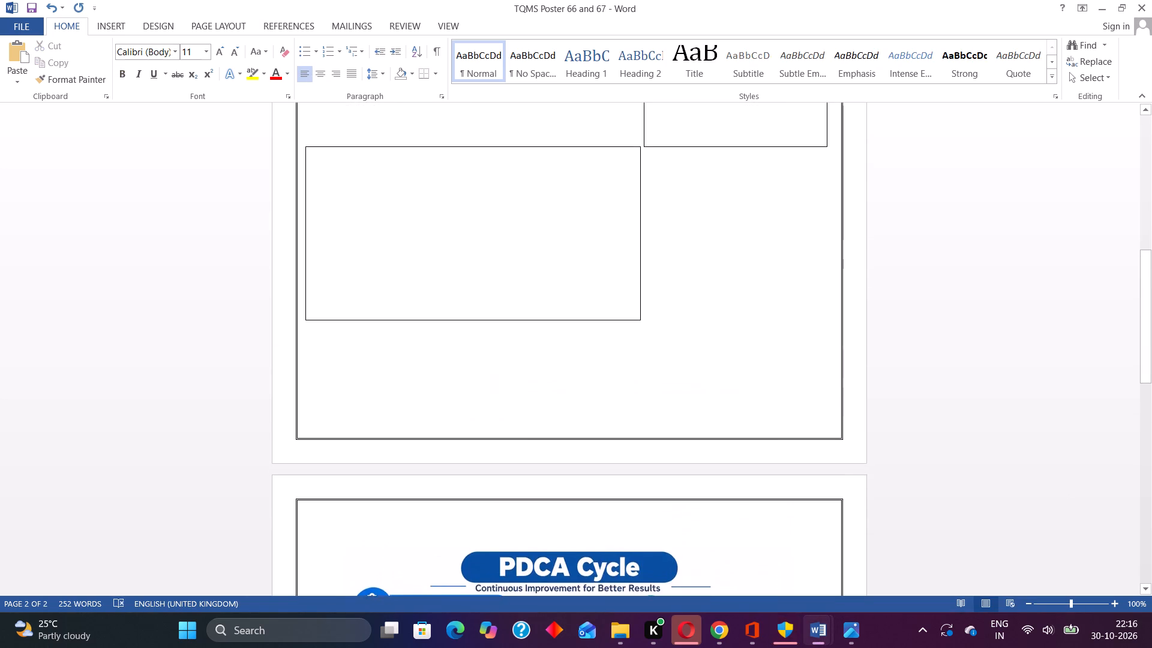
scroll(491, 339, "right", 1)
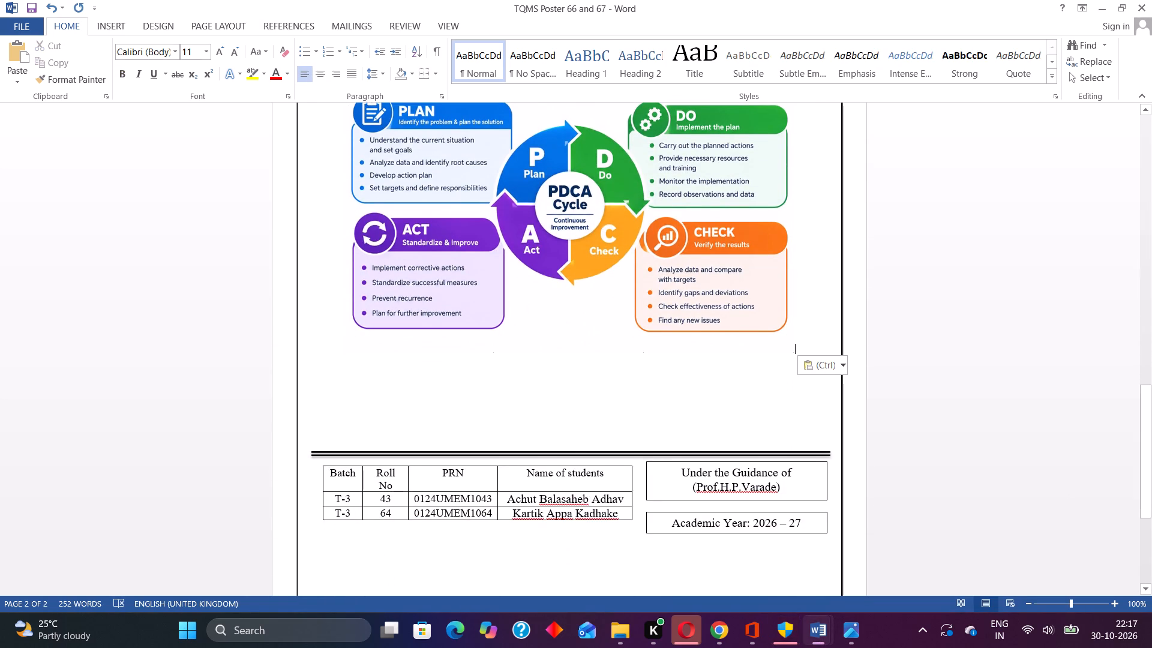
left_click(562, 319)
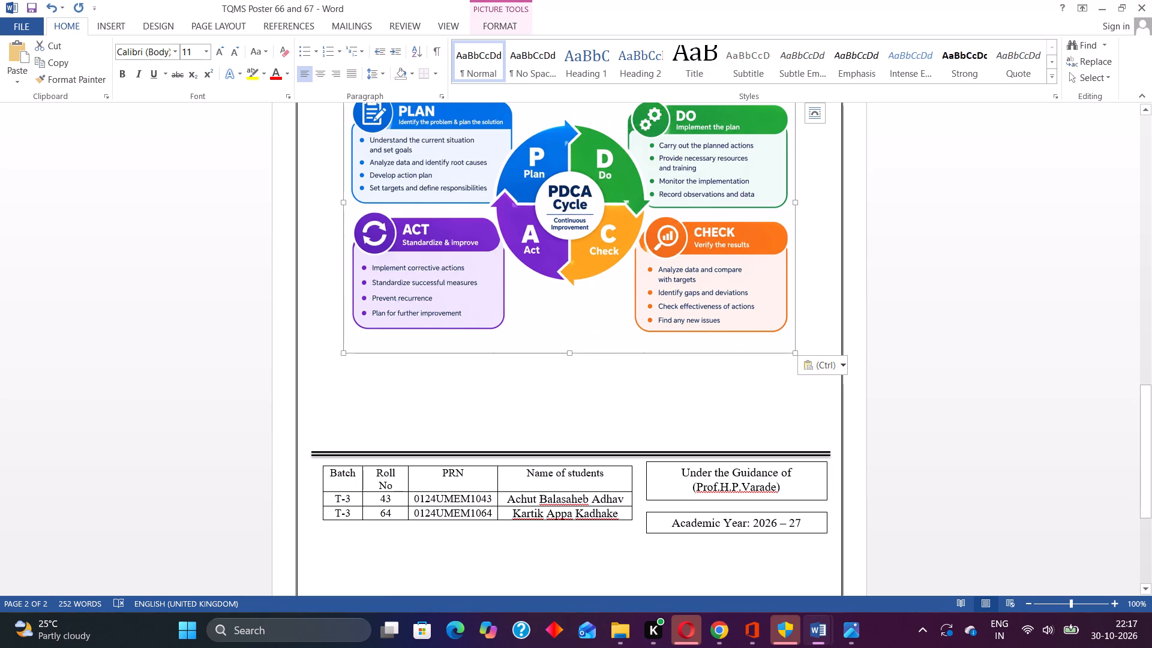
left_click_drag(793, 352, 724, 308)
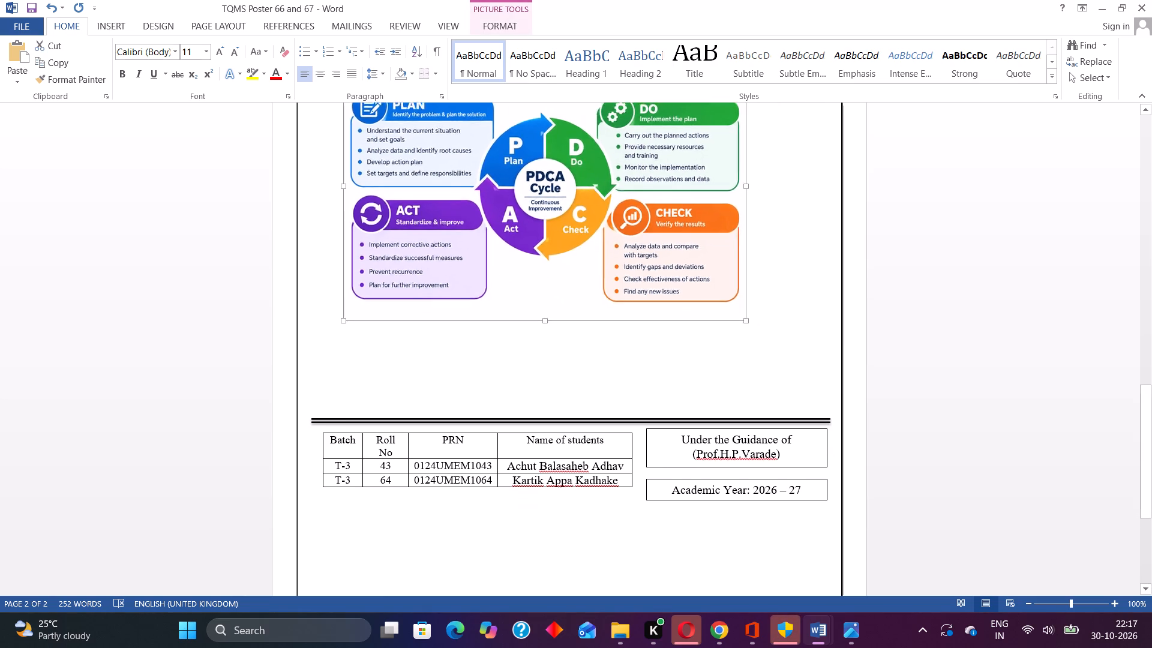
left_click_drag(724, 308, 454, 23)
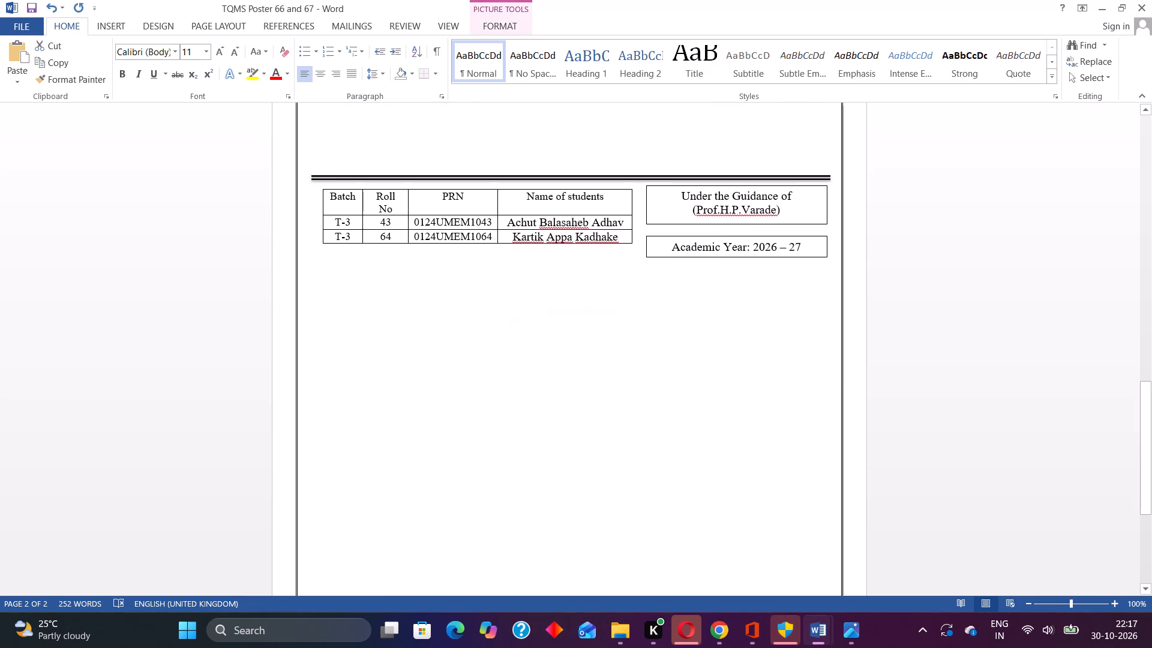
left_click_drag(454, 23, 462, 173)
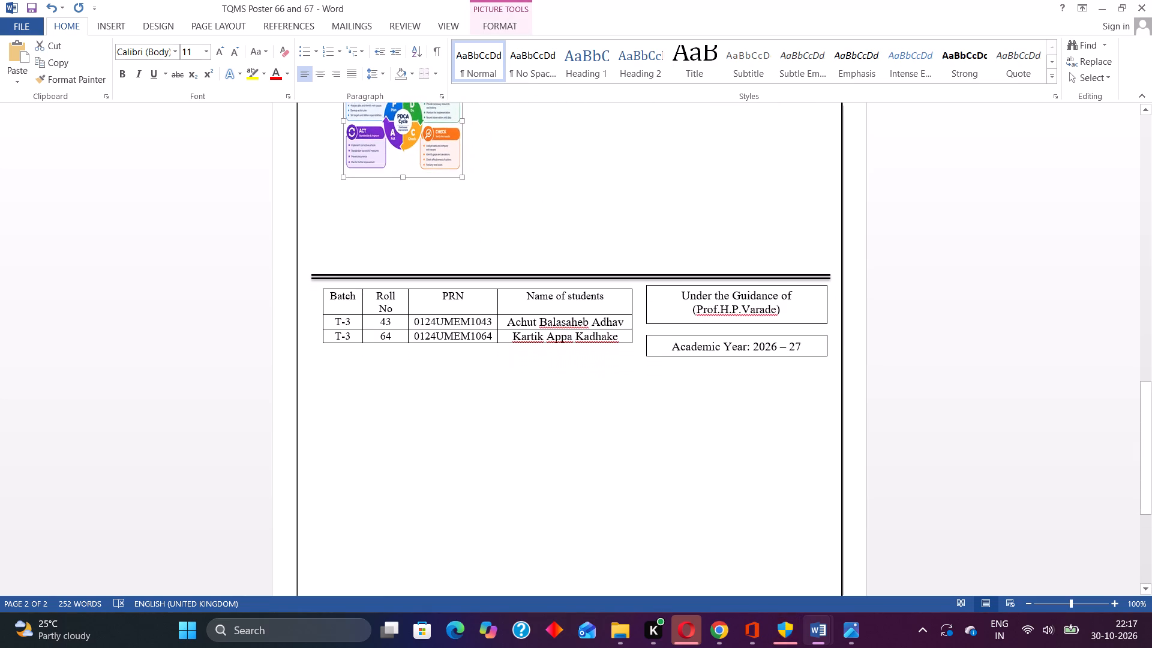
left_click_drag(462, 173, 453, 142)
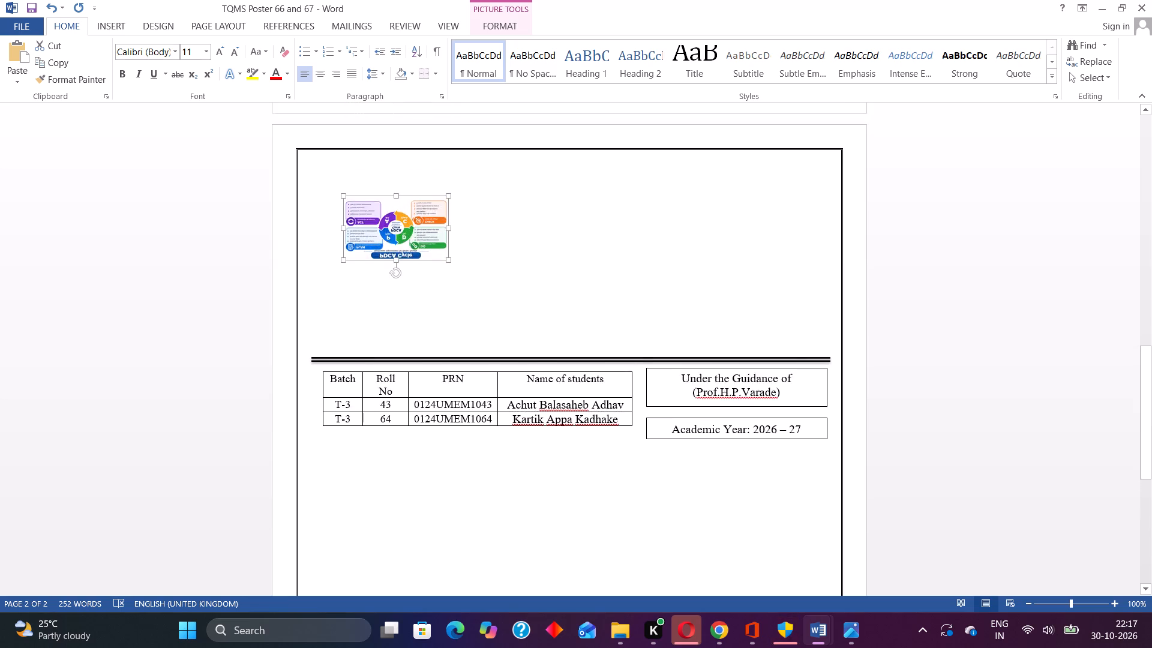
left_click_drag(453, 142, 480, 276)
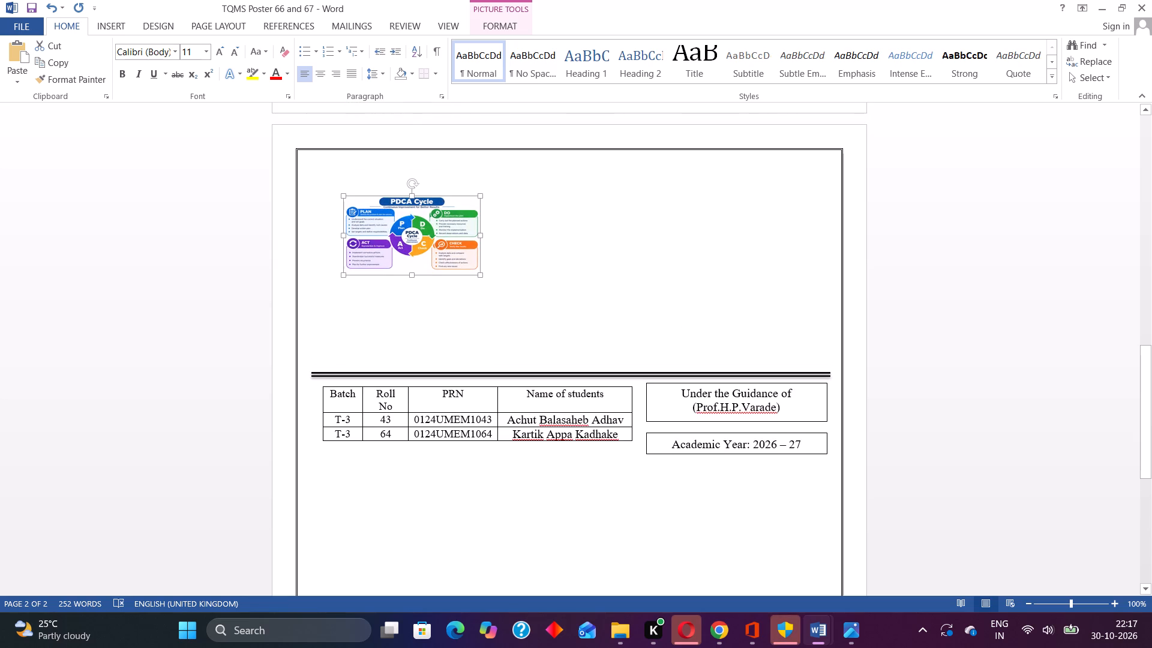
left_click_drag(480, 276, 481, 281)
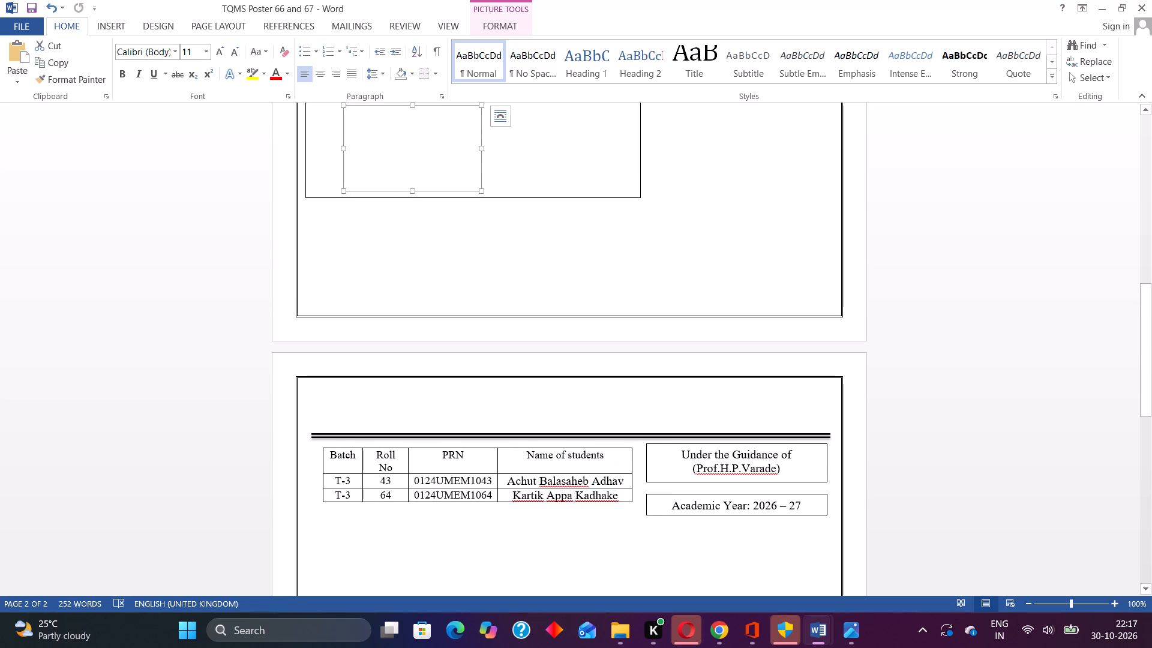
Move the PDCA Cycle picture up inside the empty text box, near its top edge, and widen it to almost half the box's width.
scroll(483, 299, "up", 2)
left_click(467, 533)
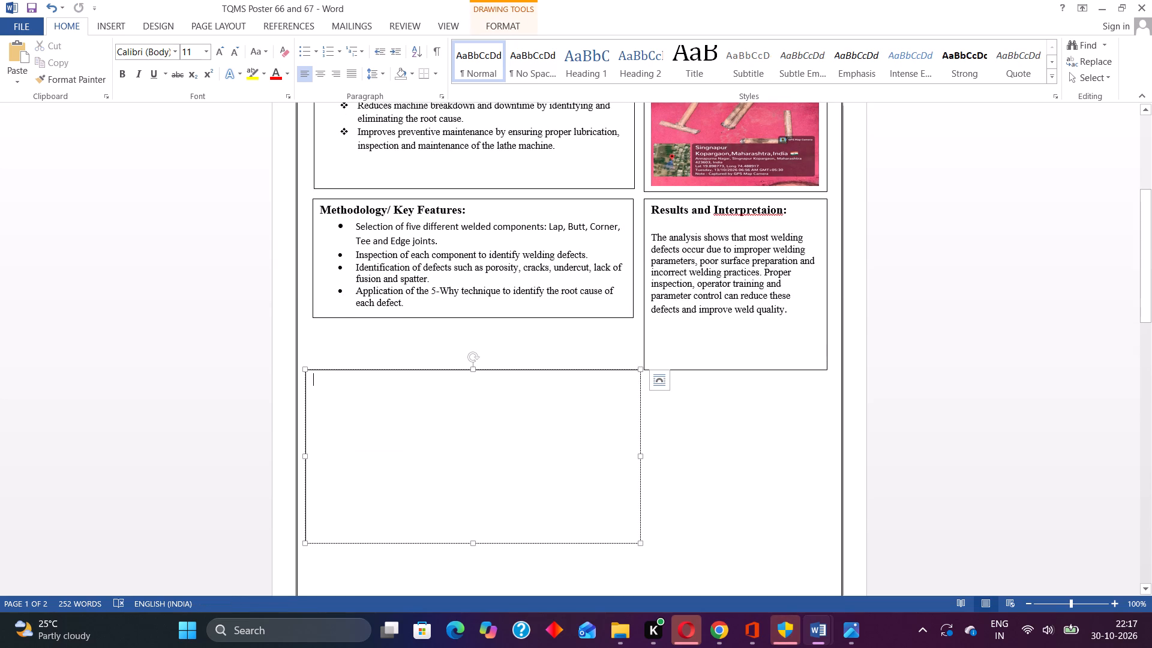
double_click(467, 533)
left_click_drag(467, 533, 518, 562)
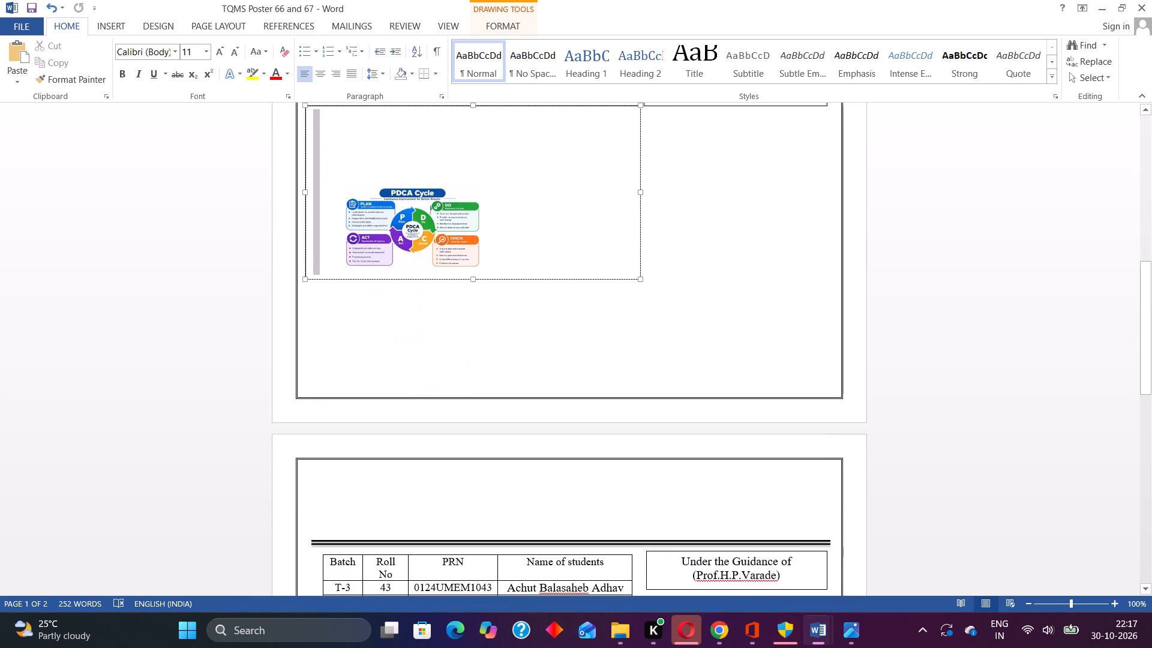
left_click_drag(518, 562, 518, 562)
left_click(407, 201)
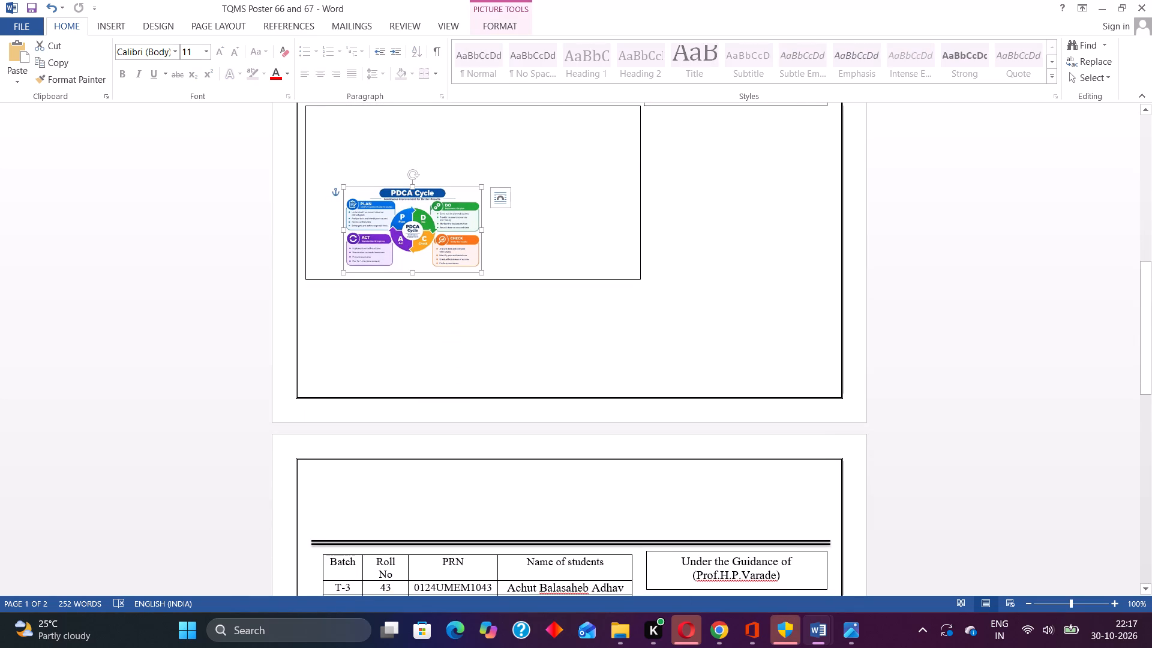
left_click_drag(454, 200, 455, 148)
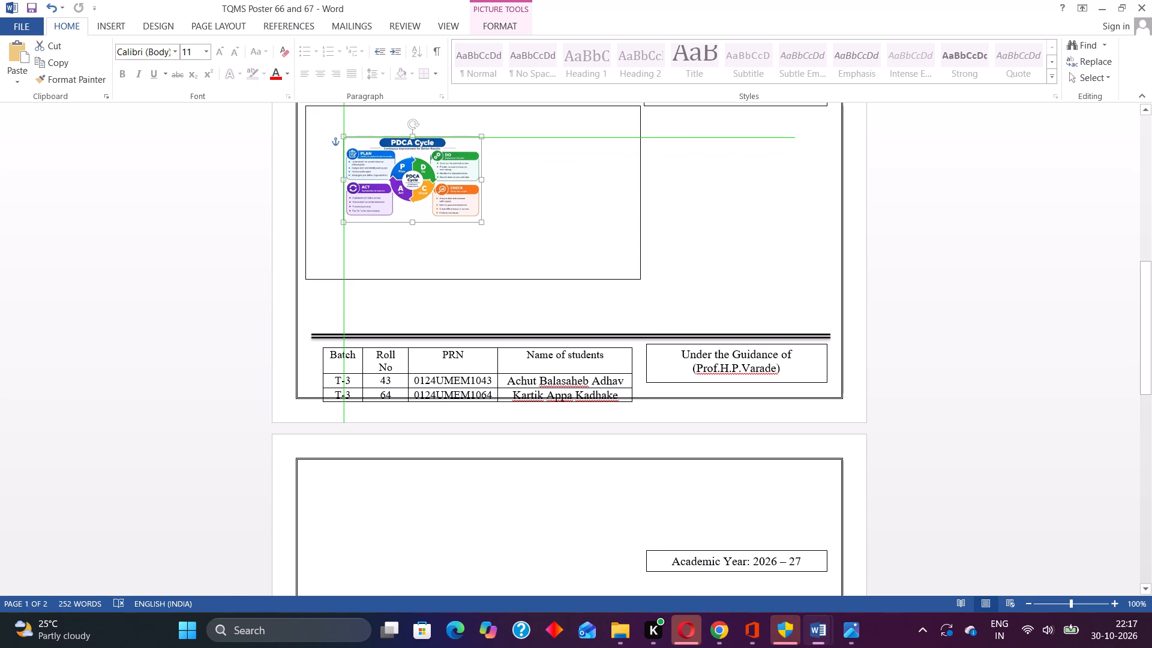
left_click_drag(455, 148, 449, 131)
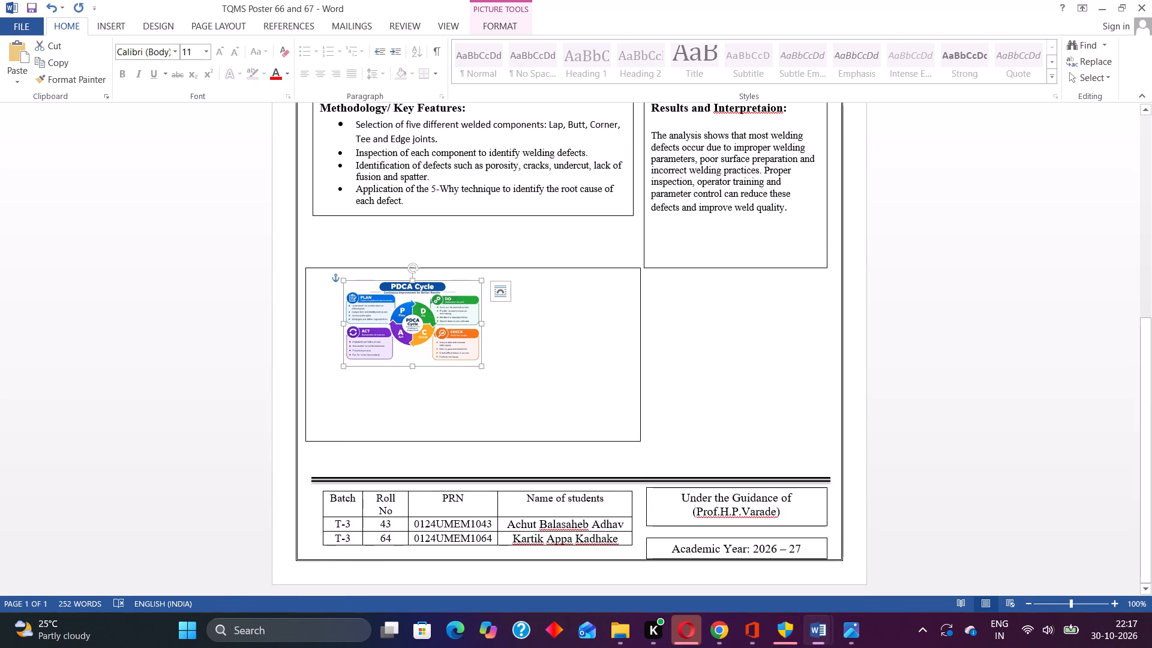
left_click_drag(479, 367, 498, 367)
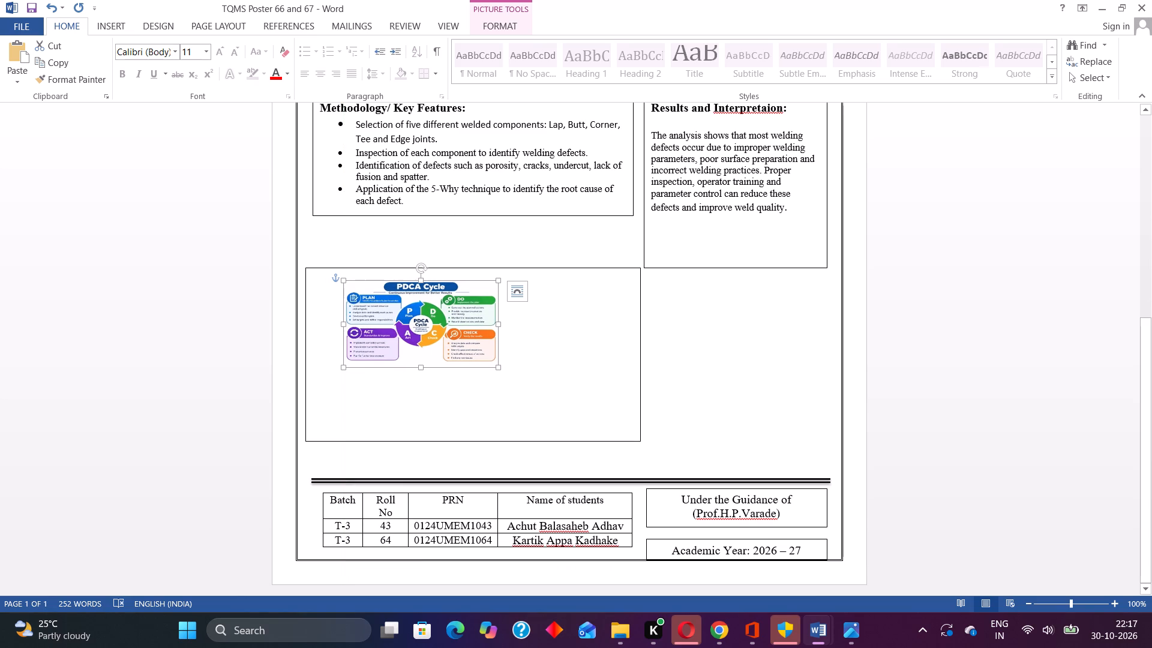
Delete the blank lines between the text box and the double line above the student table, pulling the table upward.
left_click(333, 456)
left_click(333, 456)
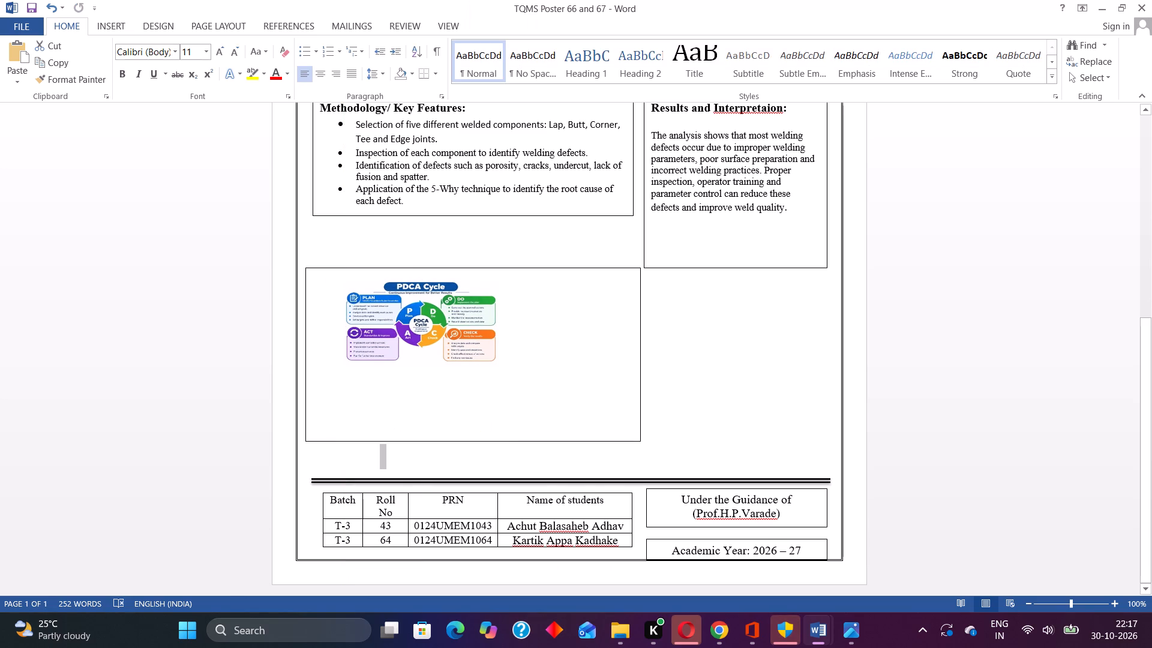
key("BackSpace")
key("BackSpace")
key("BackSpace")
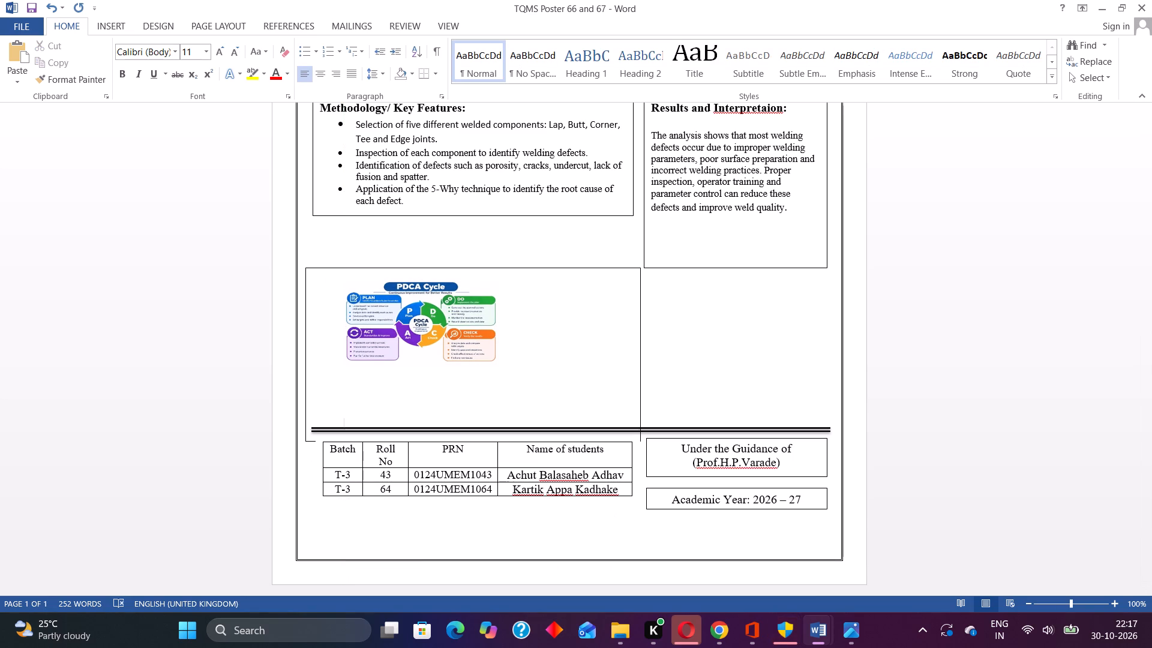
key("BackSpace")
key("BackSpace")
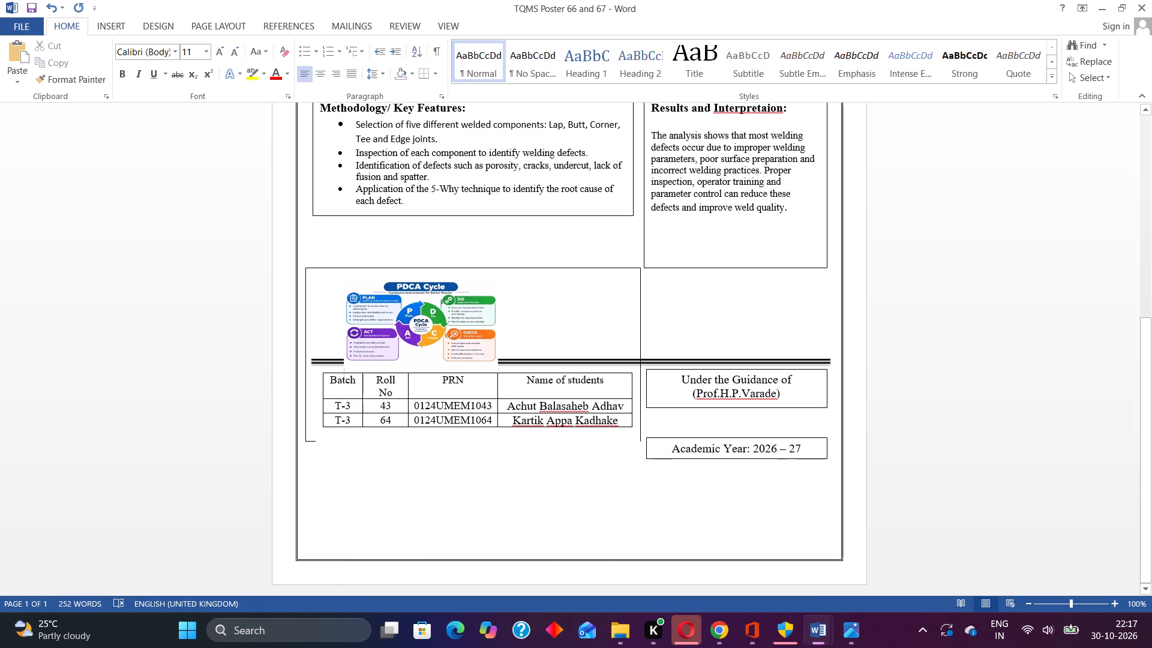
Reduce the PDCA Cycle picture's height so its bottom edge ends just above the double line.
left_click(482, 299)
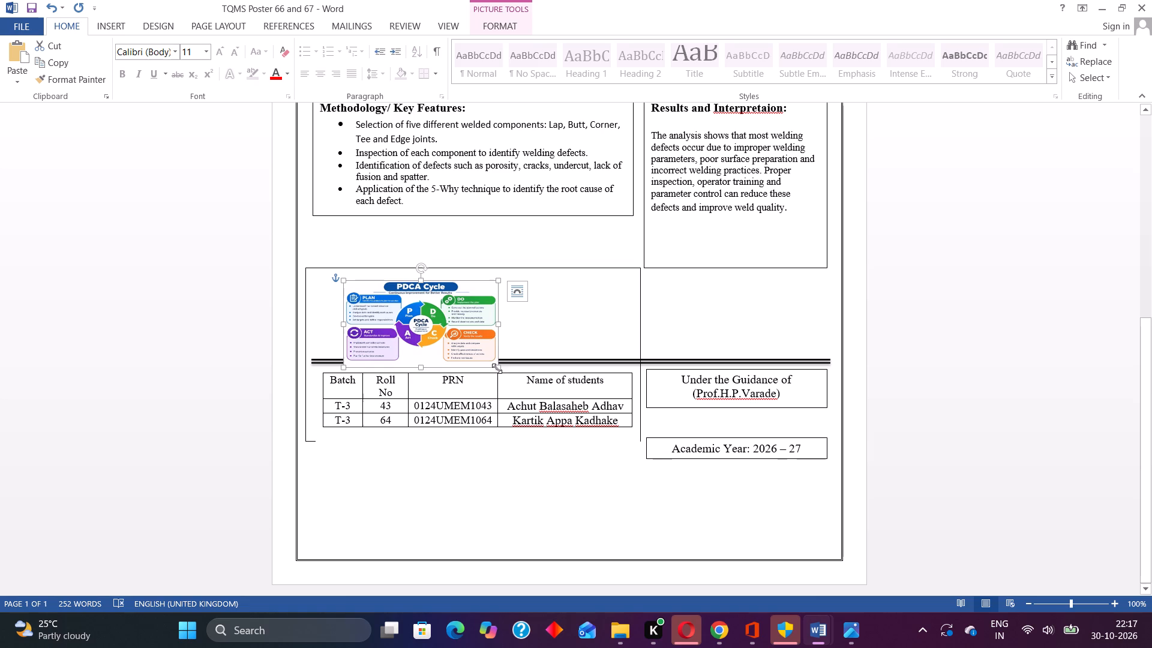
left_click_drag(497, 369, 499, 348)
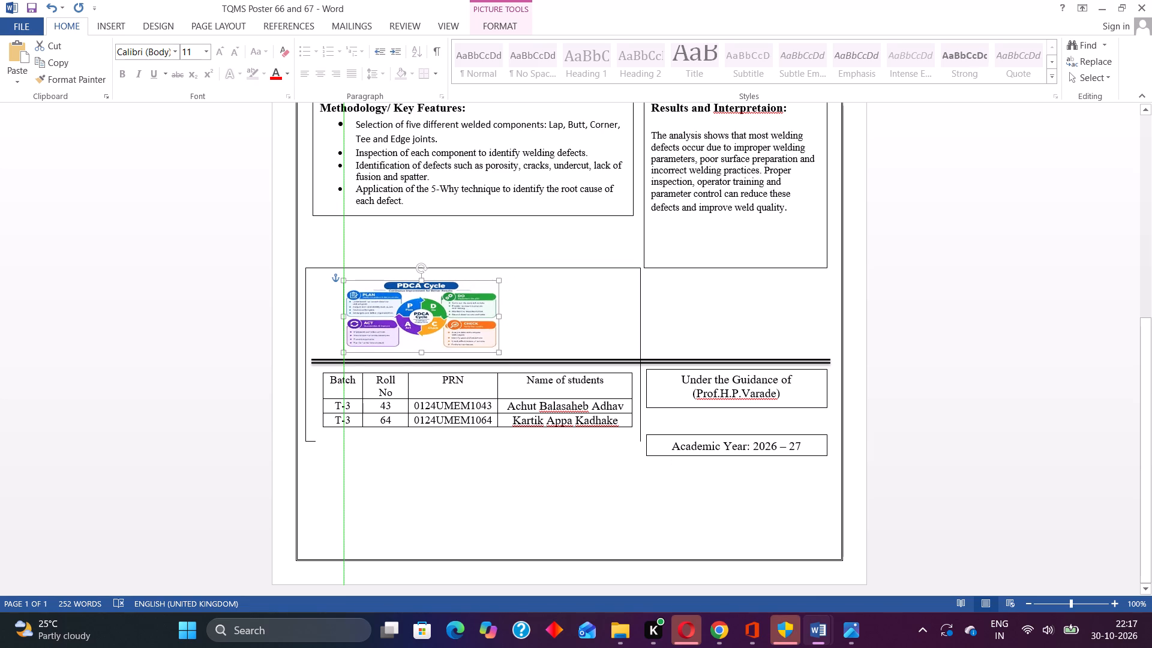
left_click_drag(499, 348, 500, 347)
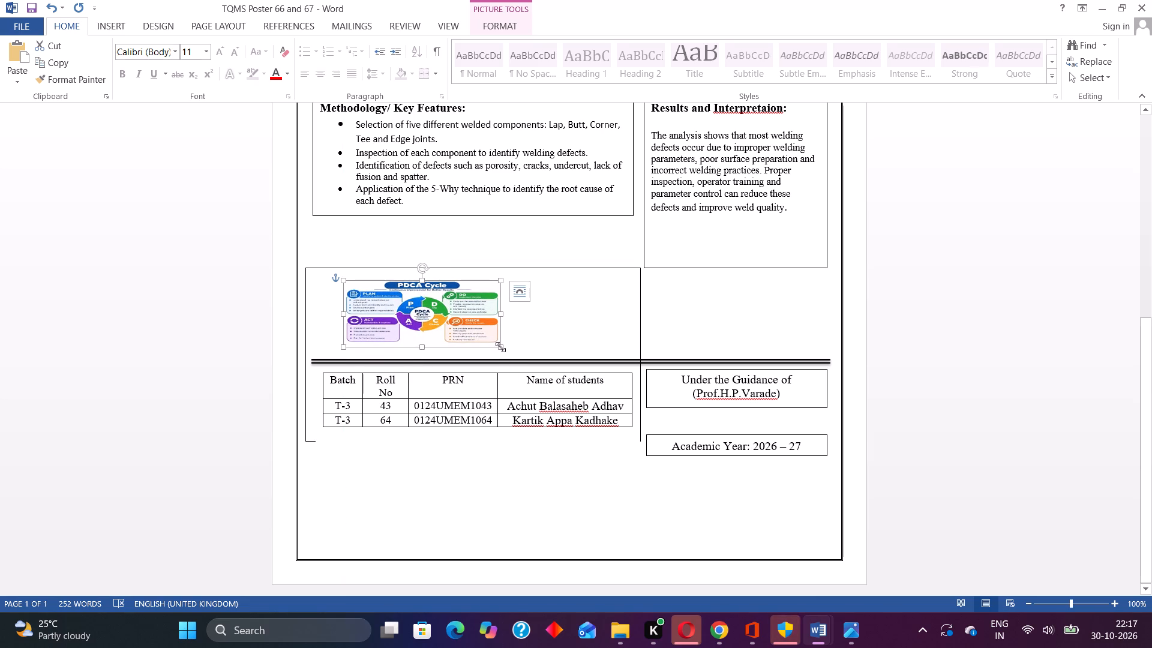
Undo the picture's height change and the last blank-line deletions, bringing the double line back just below the text box.
key("ctrl+z")
key("ctrl+z")
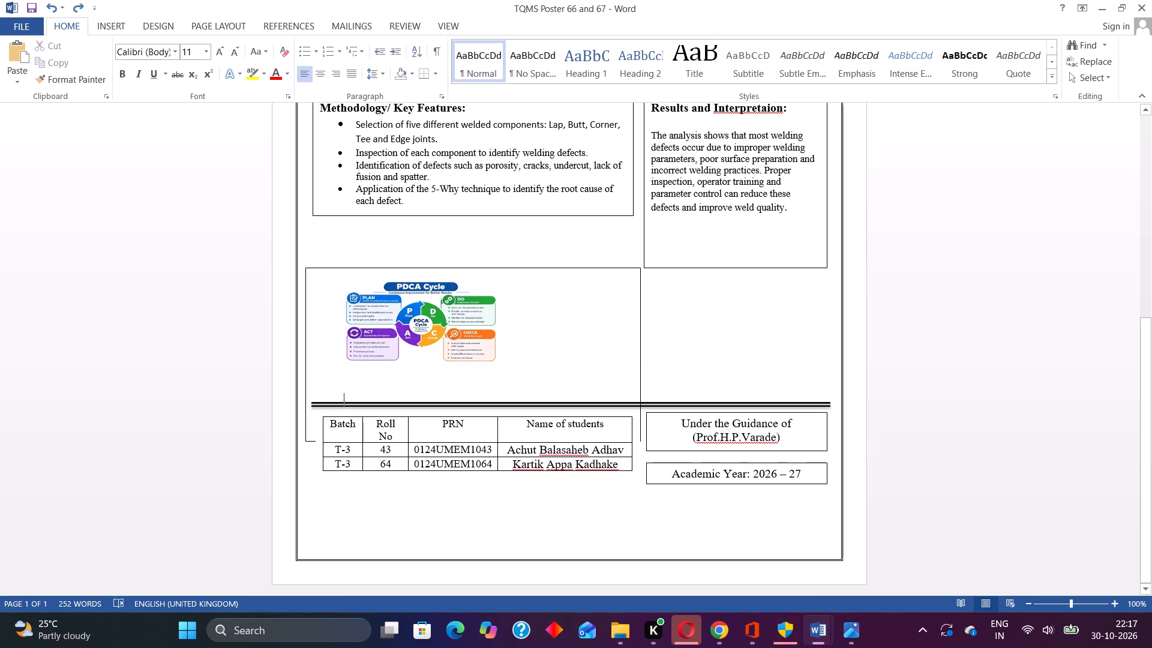
key("ctrl+z")
key("ctrl+z")
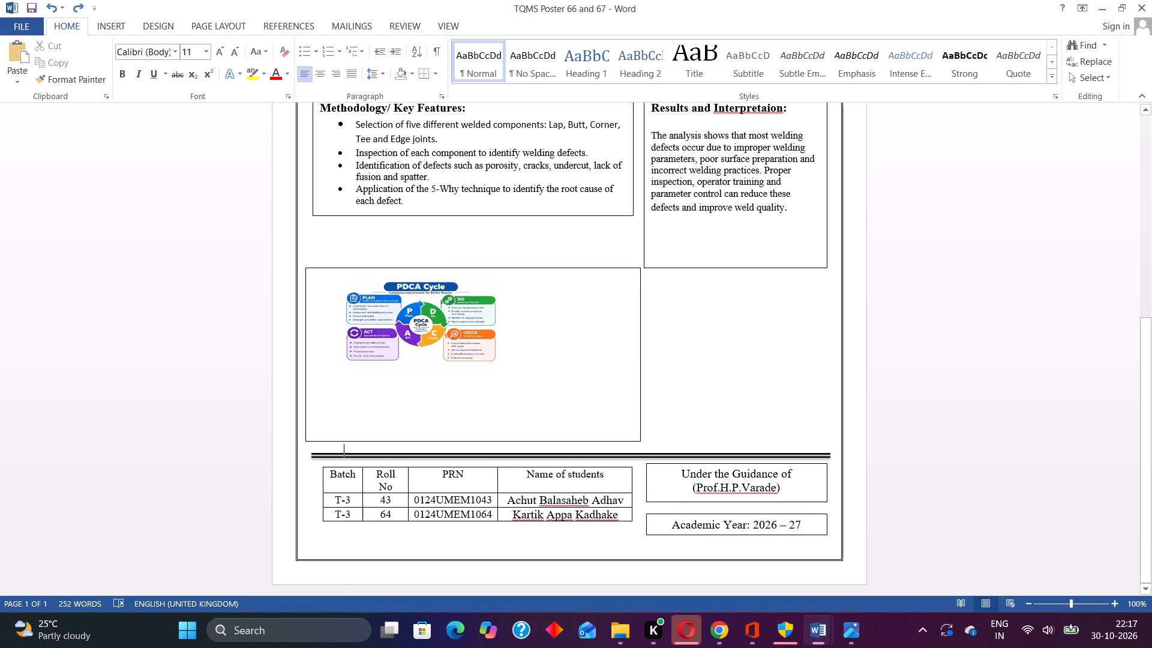
Move the PDCA Cycle picture slightly up and left, its top level with the text box's top edge.
left_click(463, 370)
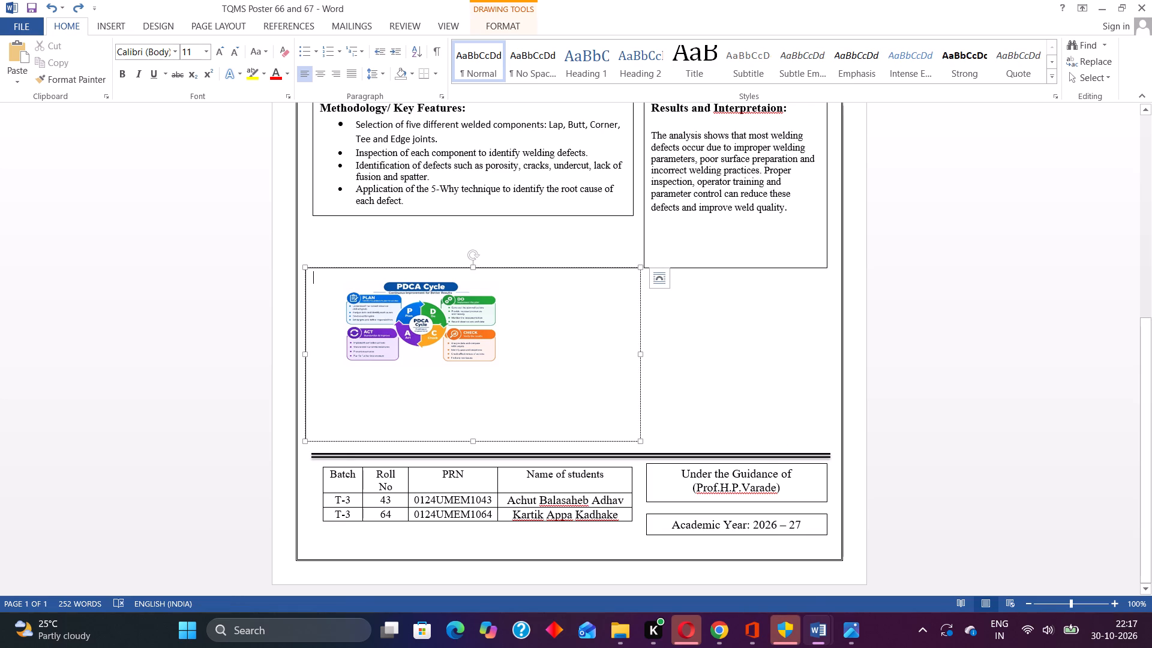
left_click(425, 300)
left_click_drag(418, 292, 390, 253)
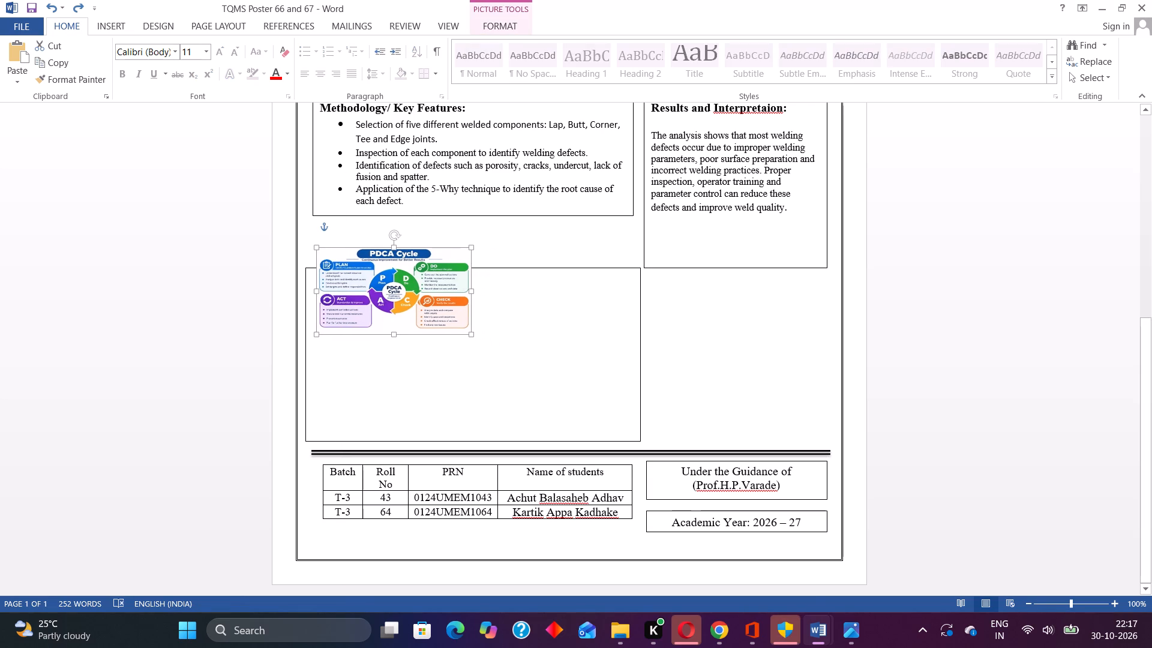
left_click_drag(390, 253, 410, 280)
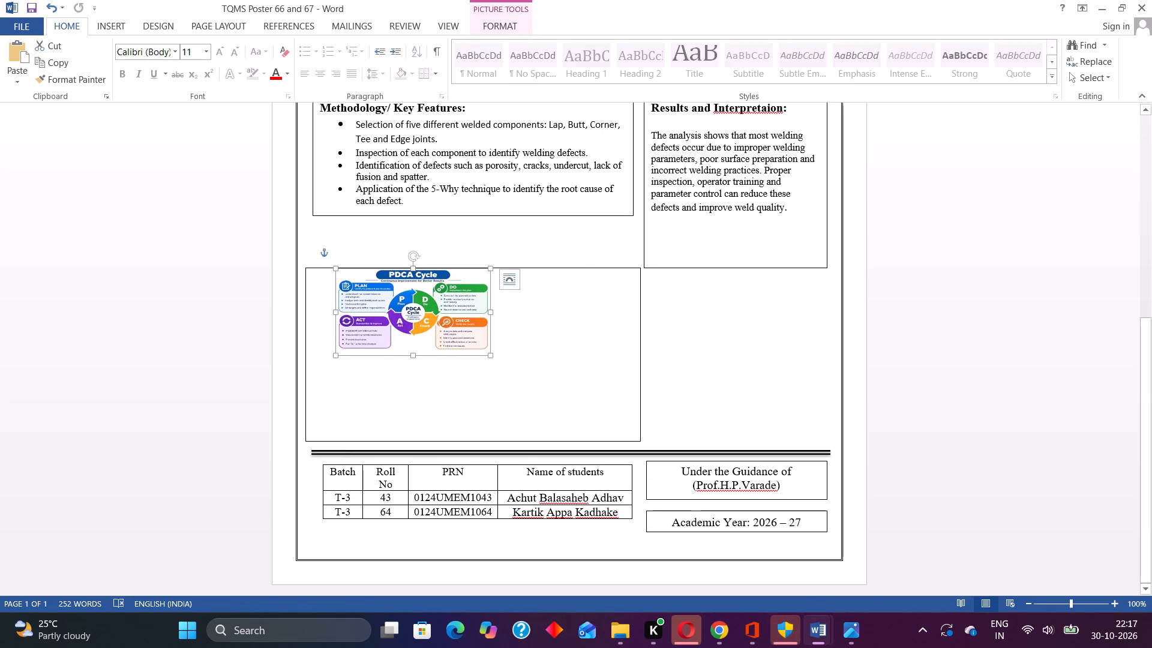
Delete the empty text box behind the PDCA Cycle picture, keeping the picture.
left_click(585, 267)
left_click(585, 267)
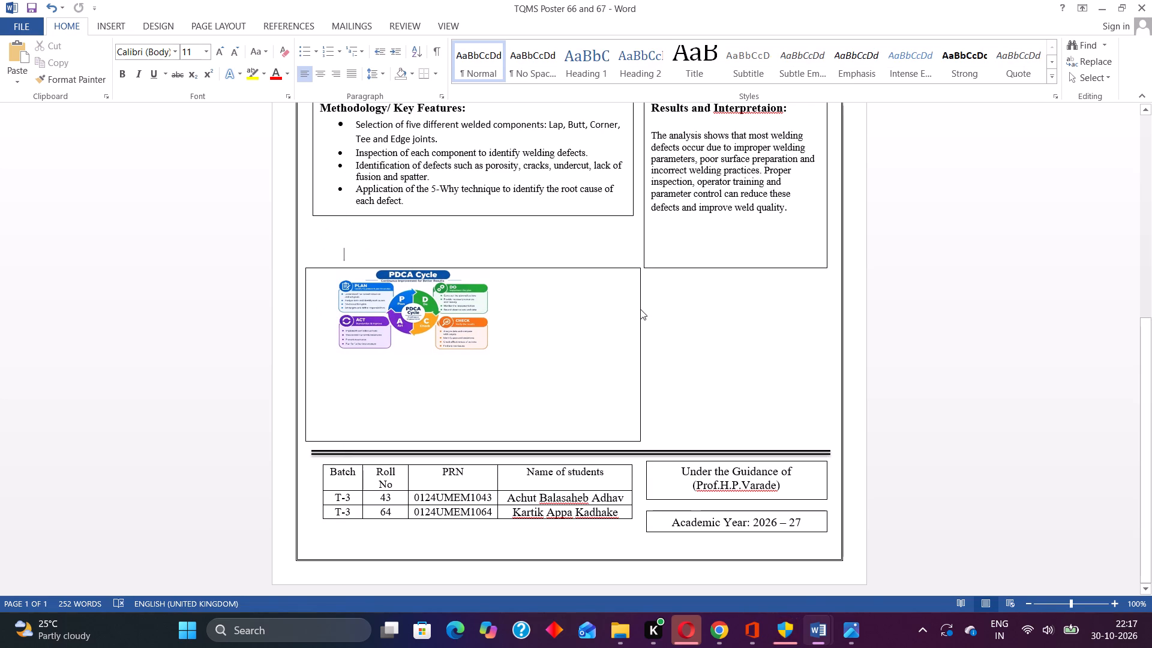
left_click(640, 311)
key("Delete")
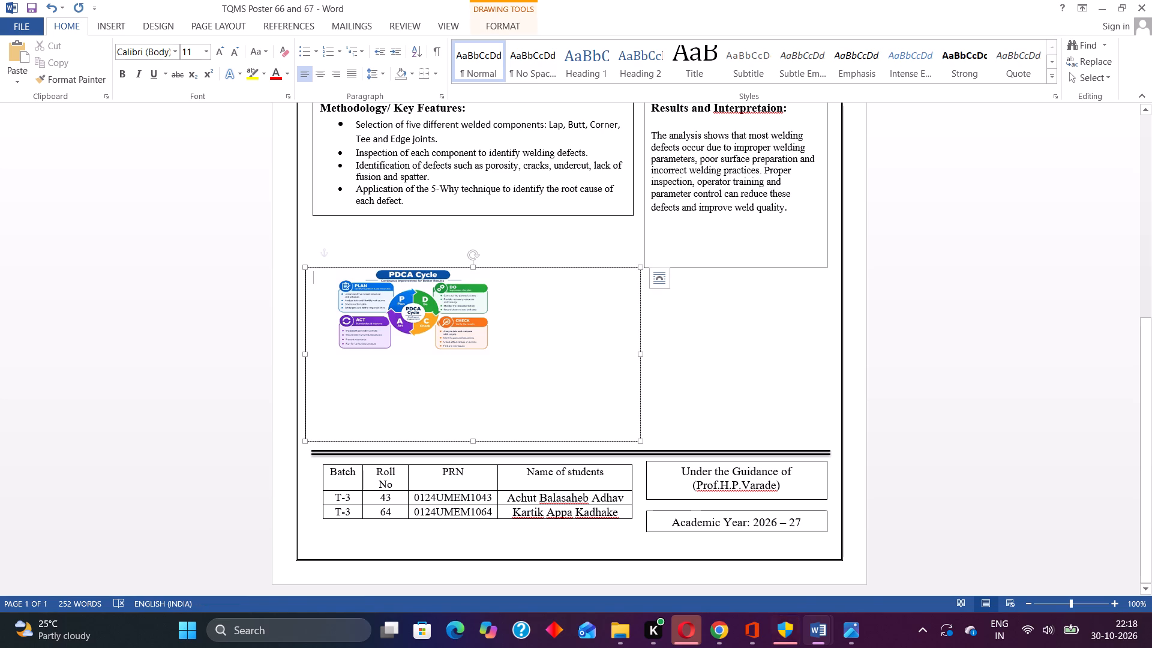
key("Delete")
key("Delete")
key("Delete")
key("Delete")
key("Delete")
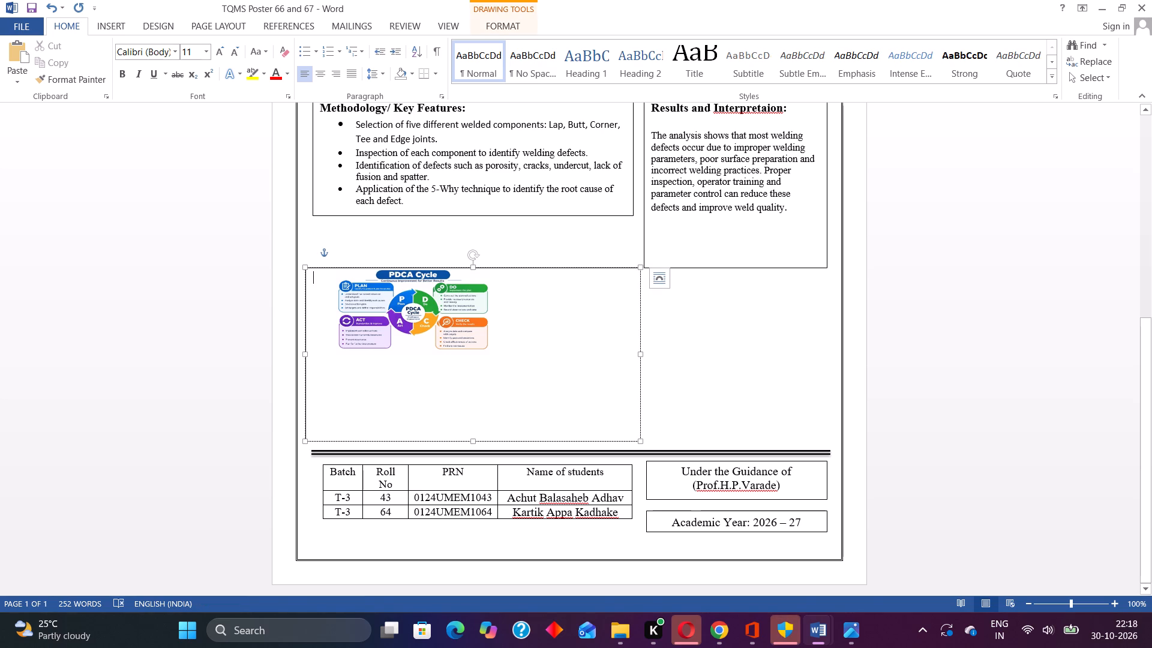
left_click(640, 311)
key("Delete")
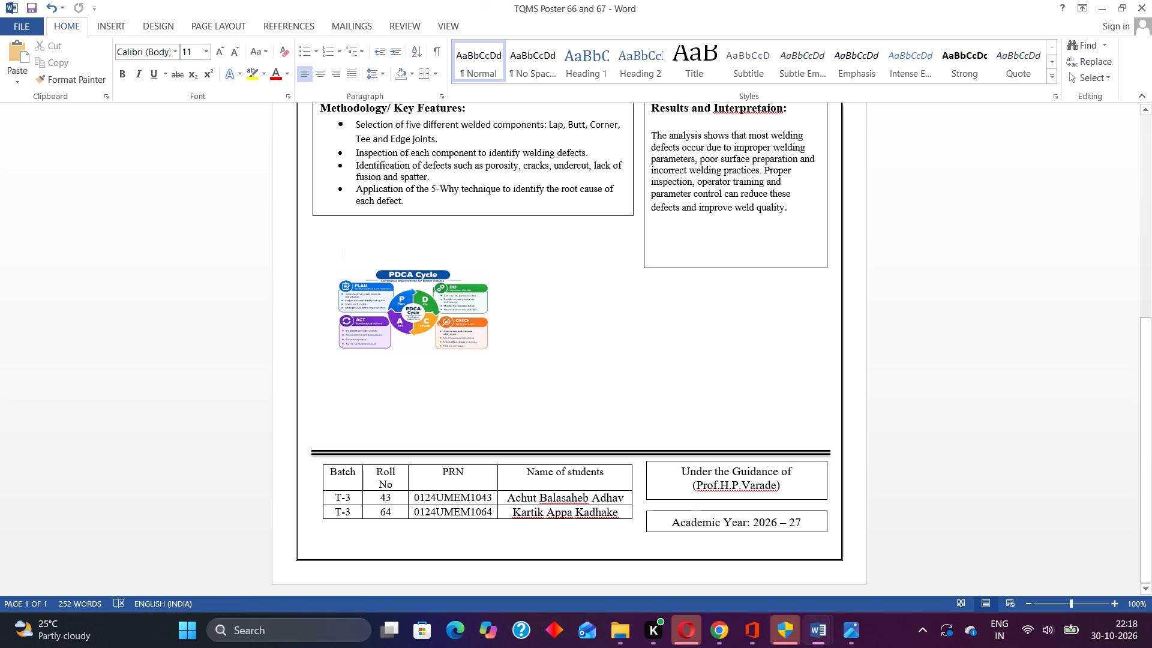
Move the PDCA Cycle picture up to just below the Methodology/ Key Features box.
left_click(415, 323)
left_click_drag(412, 298, 413, 276)
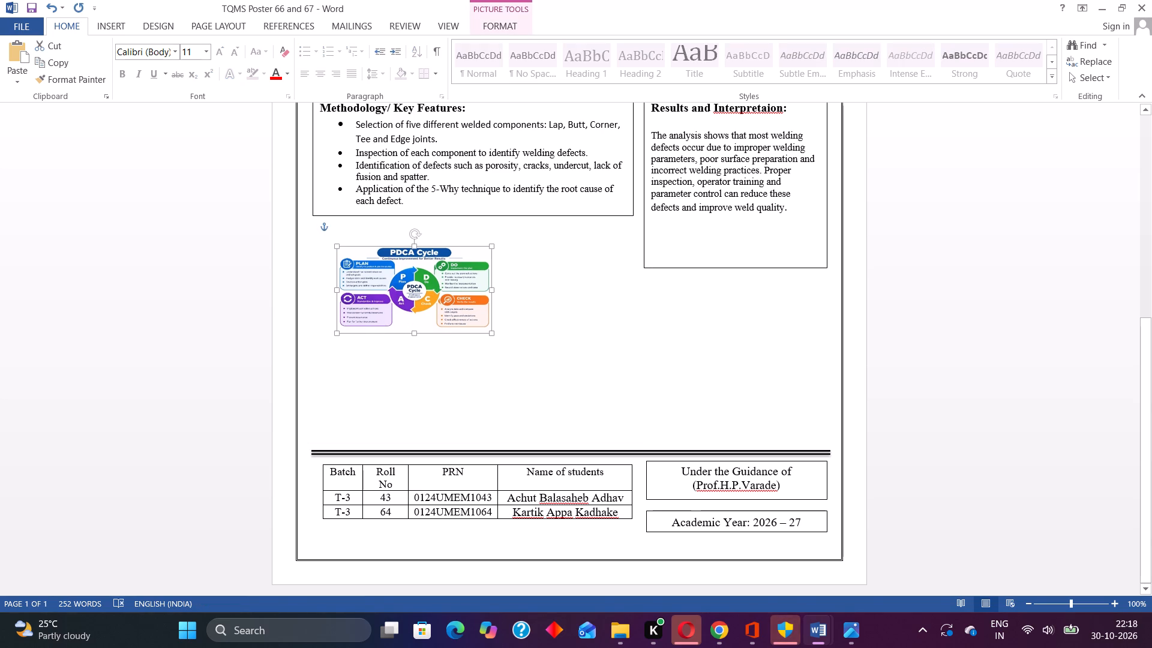
left_click_drag(413, 276, 418, 264)
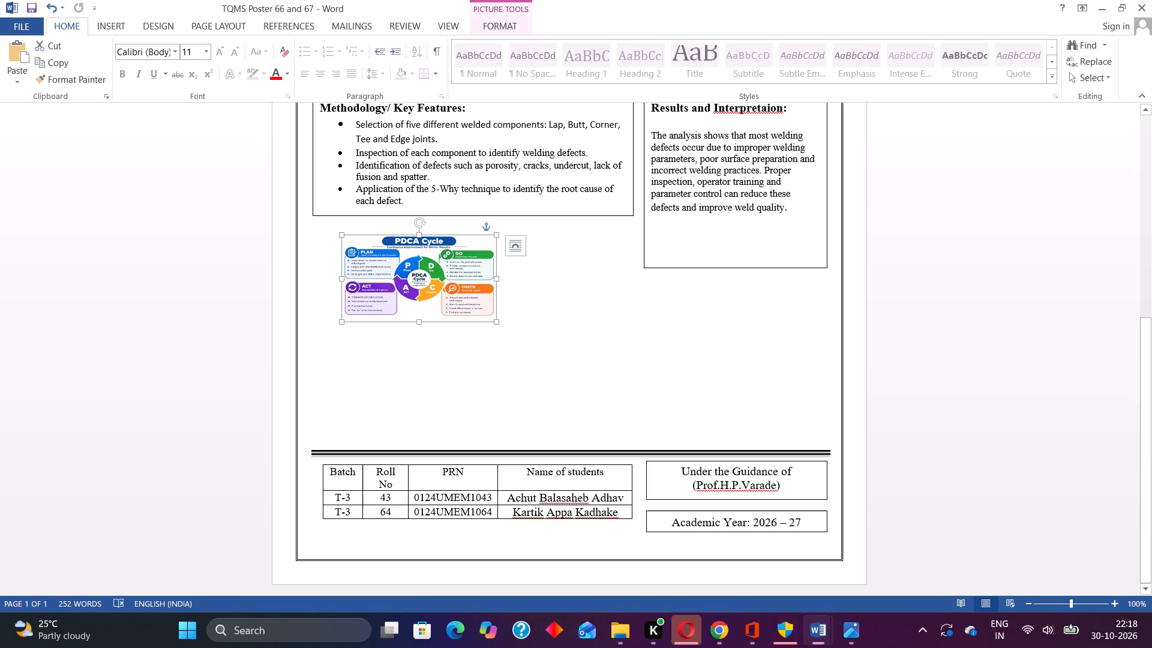
Enlarge the PDCA Cycle picture to about three quarters of the Methodology/ Key Features box's width and nudge it up closer to that box.
left_click_drag(498, 320, 553, 362)
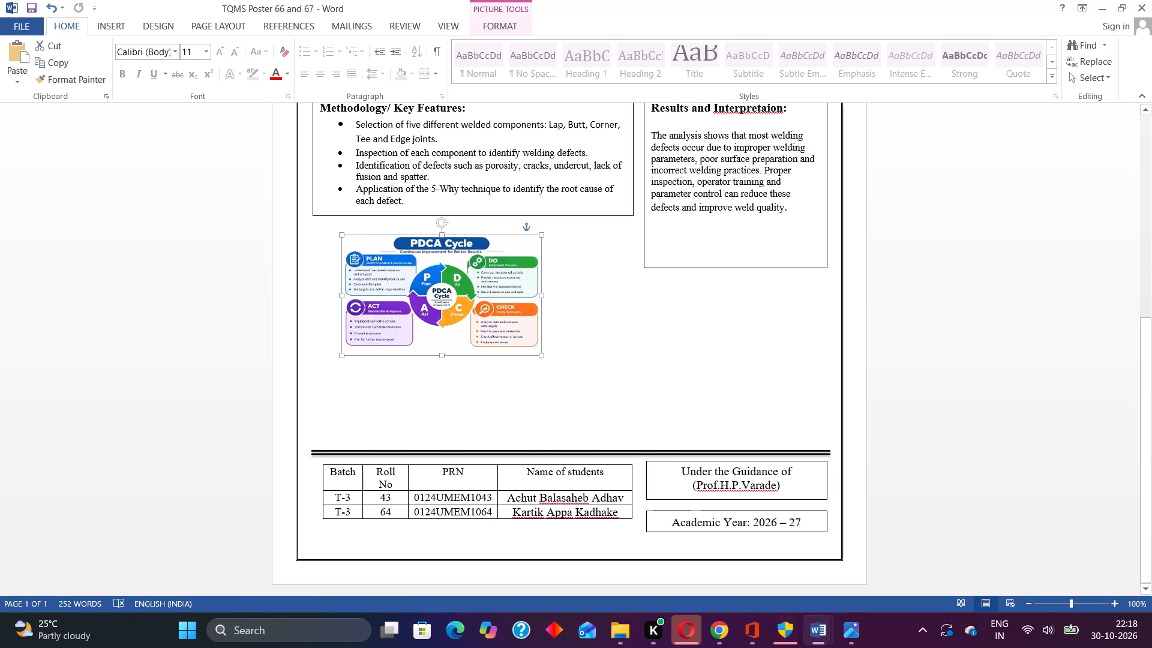
left_click_drag(553, 362, 575, 409)
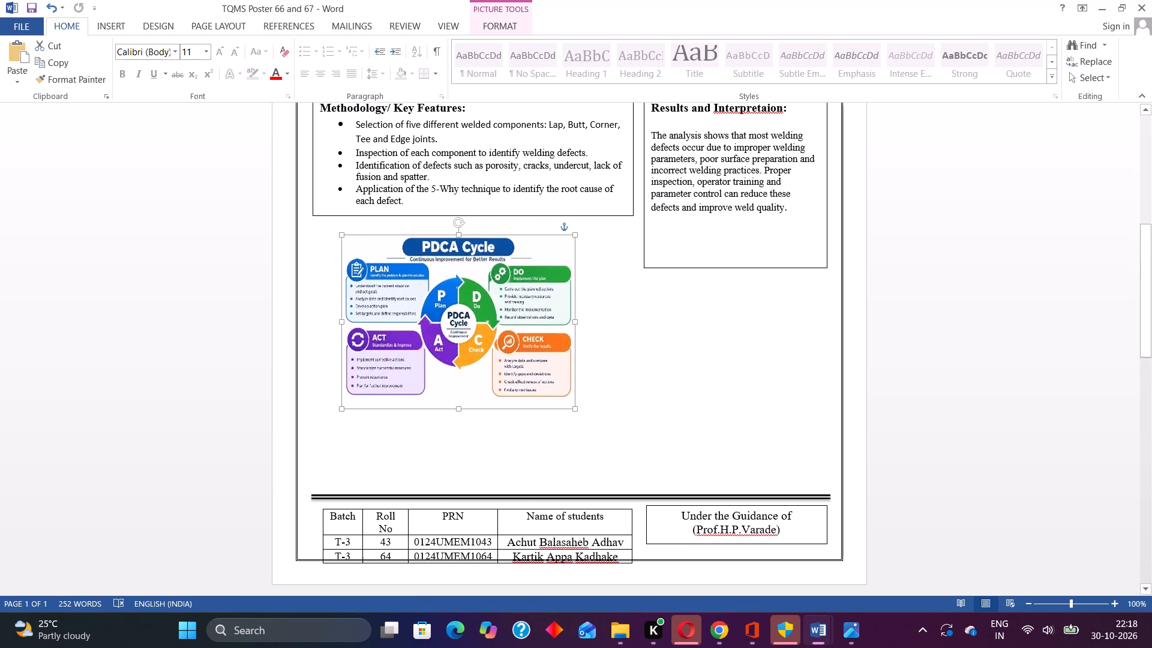
left_click_drag(575, 409, 583, 367)
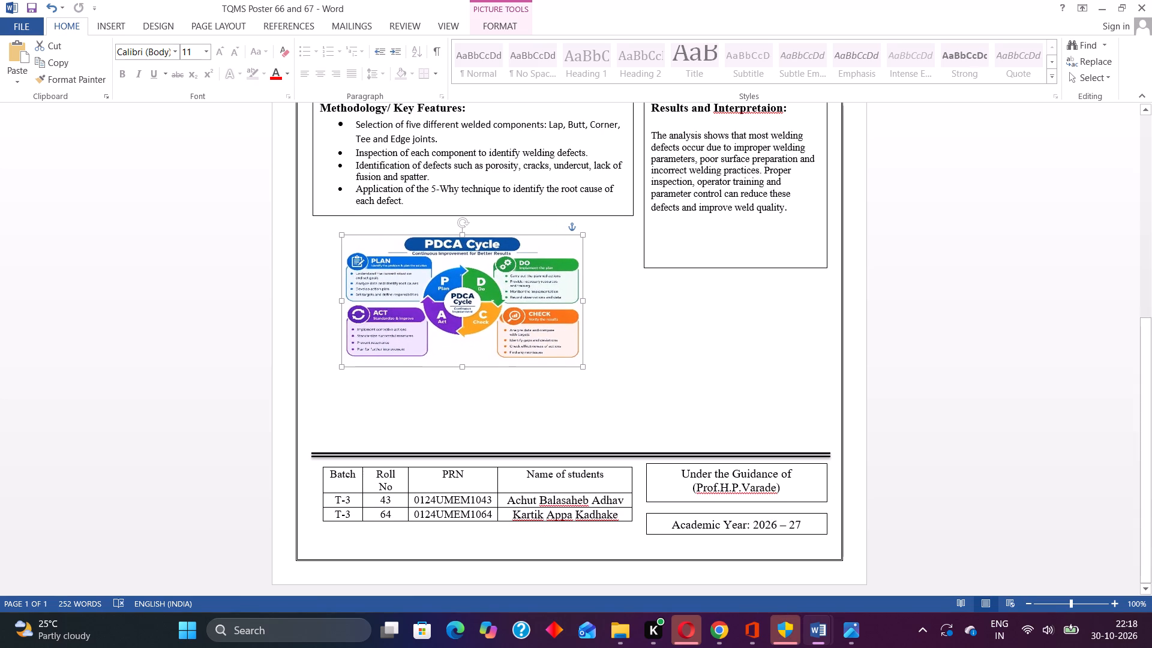
left_click_drag(583, 367, 581, 365)
left_click_drag(517, 322, 517, 313)
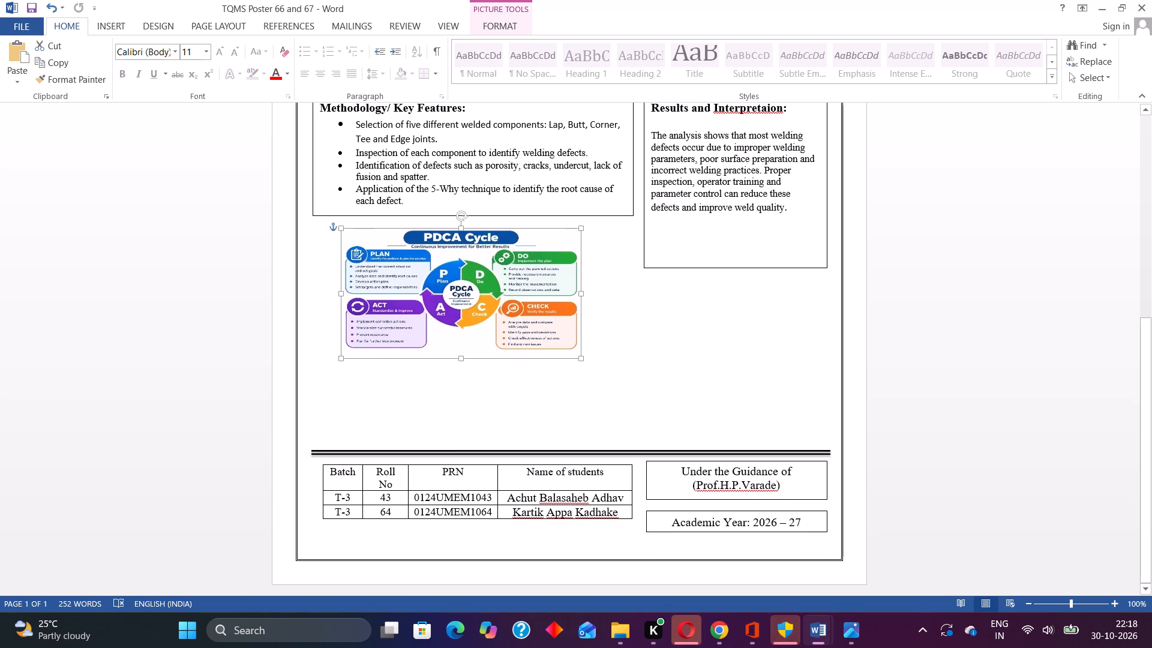
left_click_drag(517, 313, 517, 314)
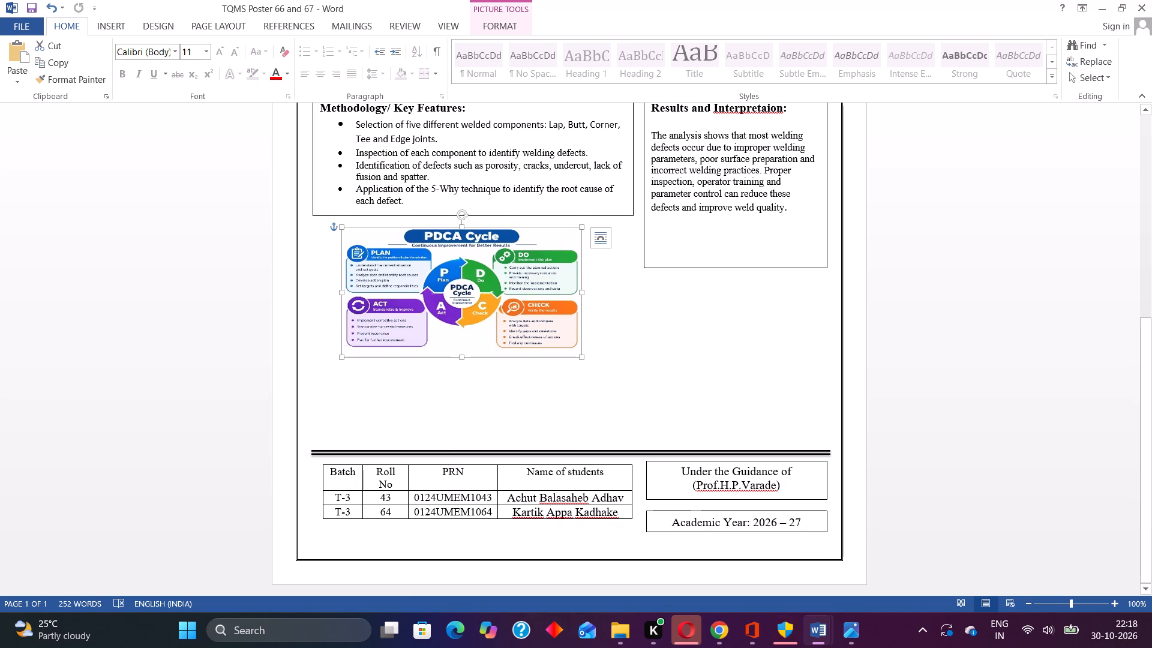
left_click(661, 349)
Save the edited poster under its current name.
scroll(661, 349, "up", 1)
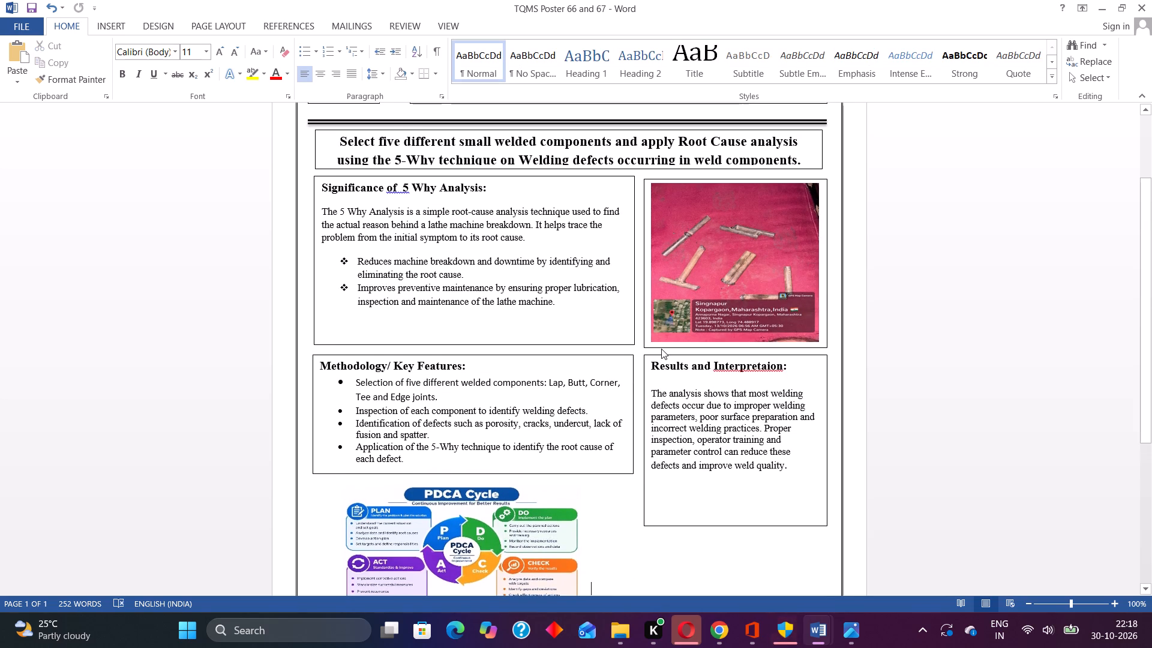
scroll(661, 349, "up", 2)
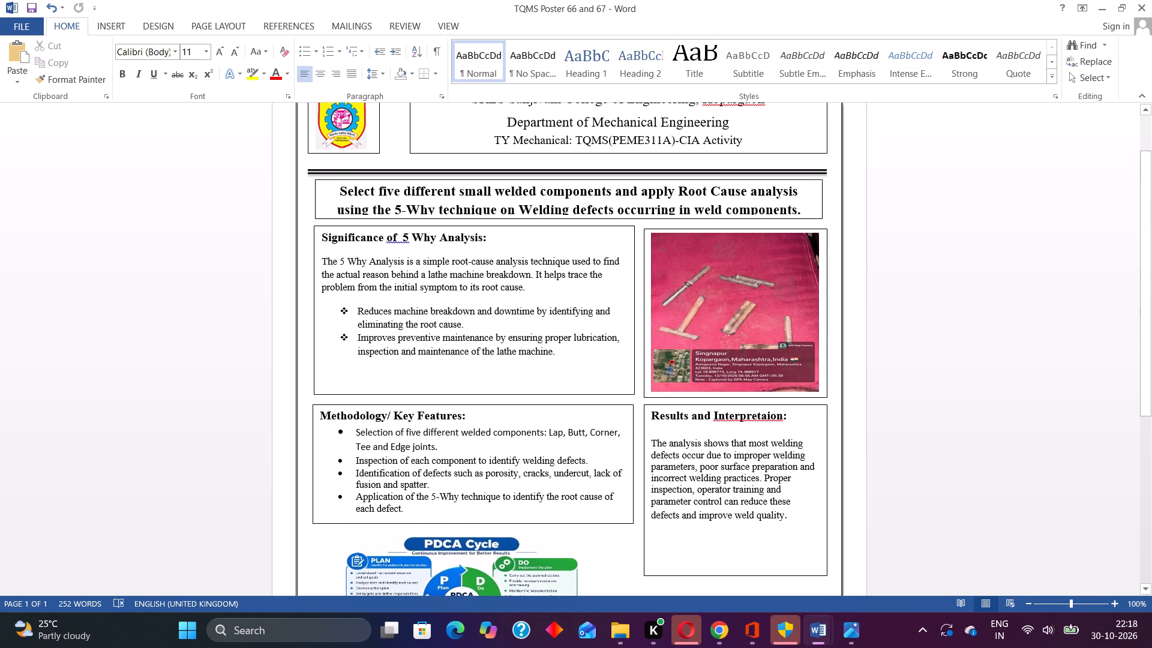
key("ctrl+s")
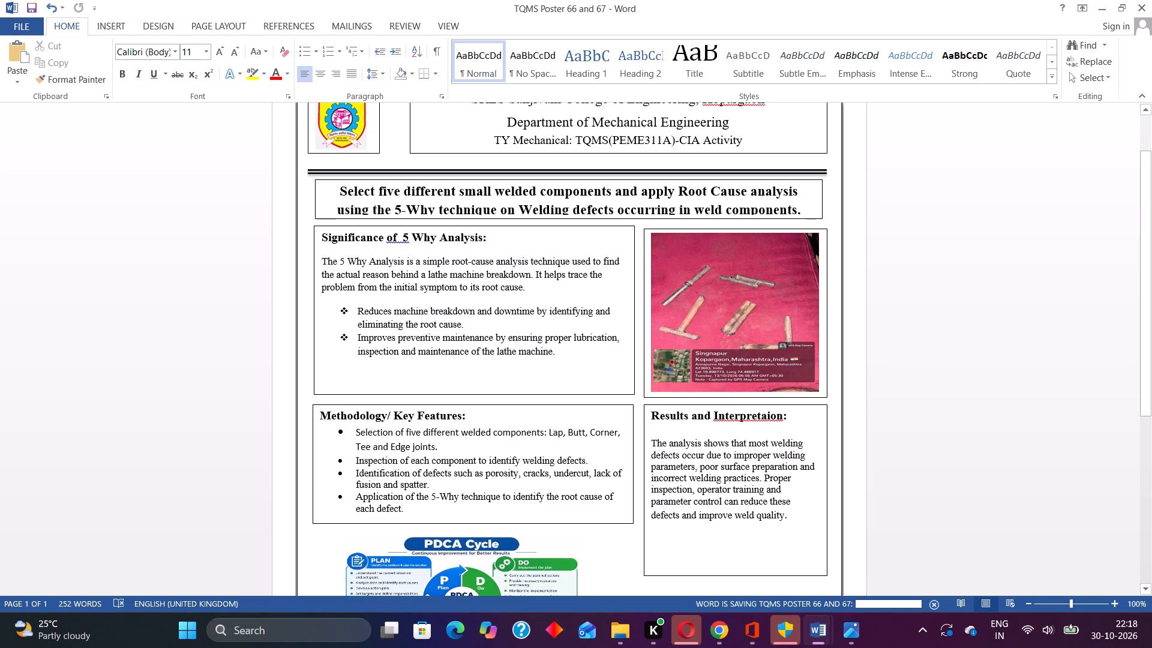
Save a copy of the poster in the Documents folder, changing the file name's second number to 64 and going to its first number.
left_click(20, 26)
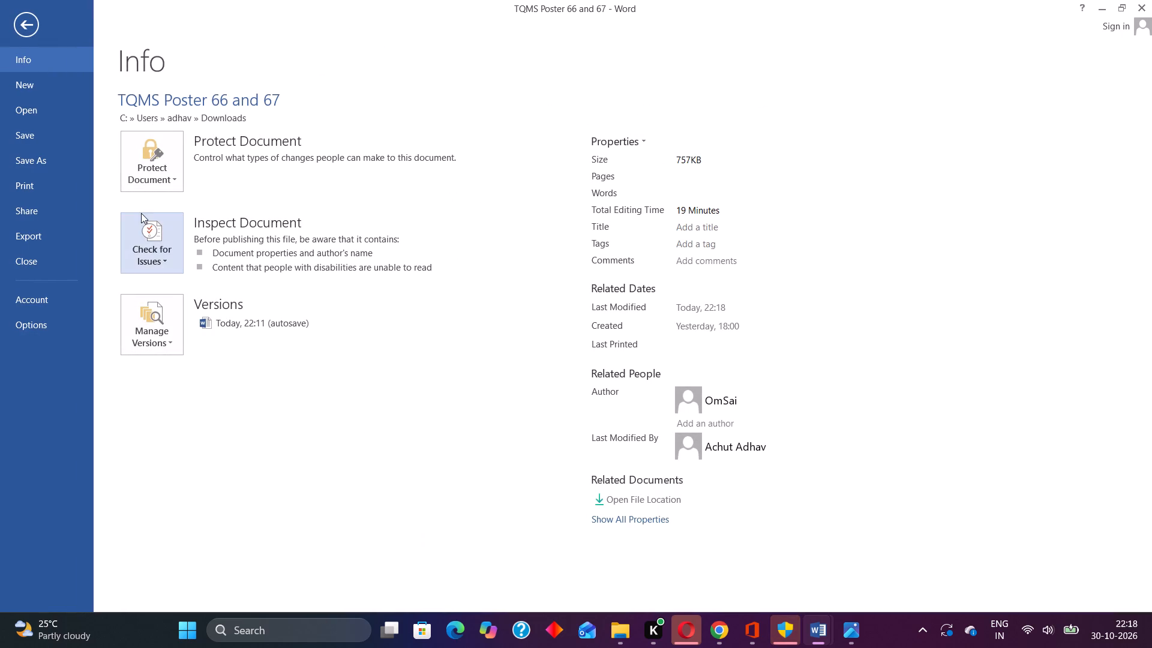
left_click(37, 169)
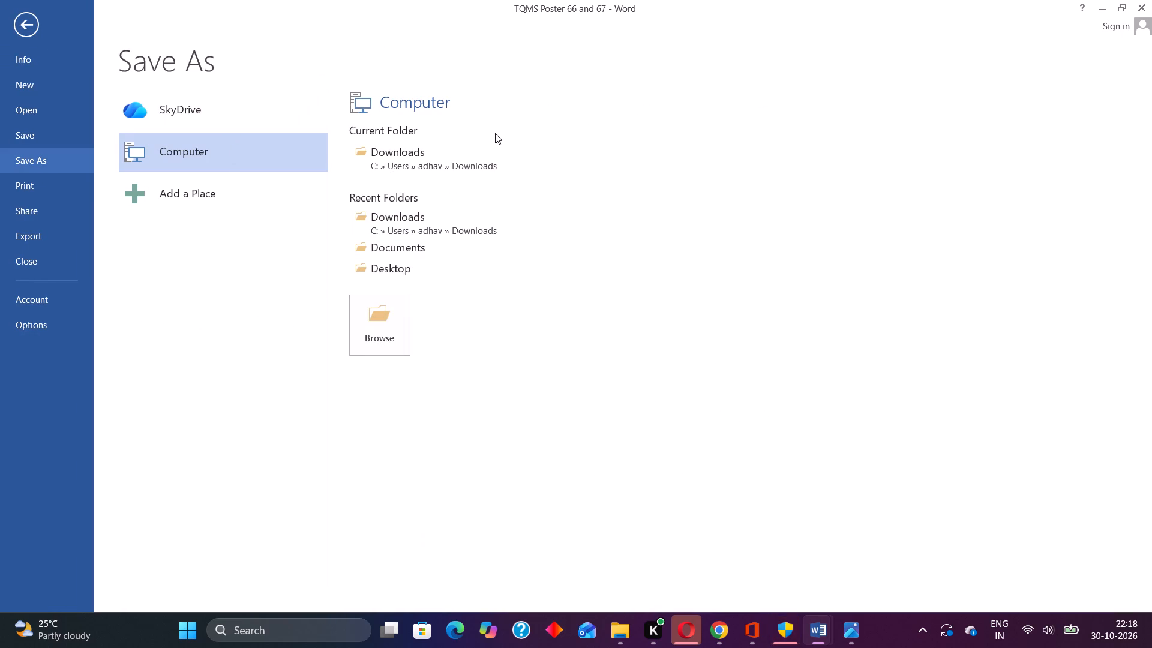
left_click(448, 247)
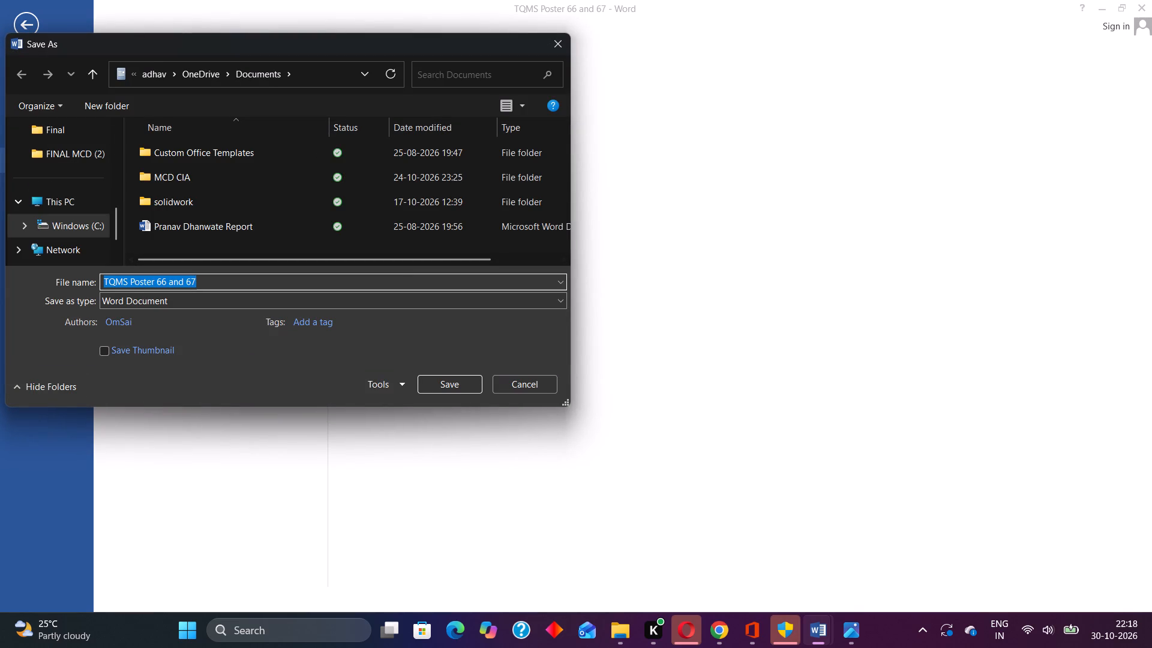
left_click(337, 276)
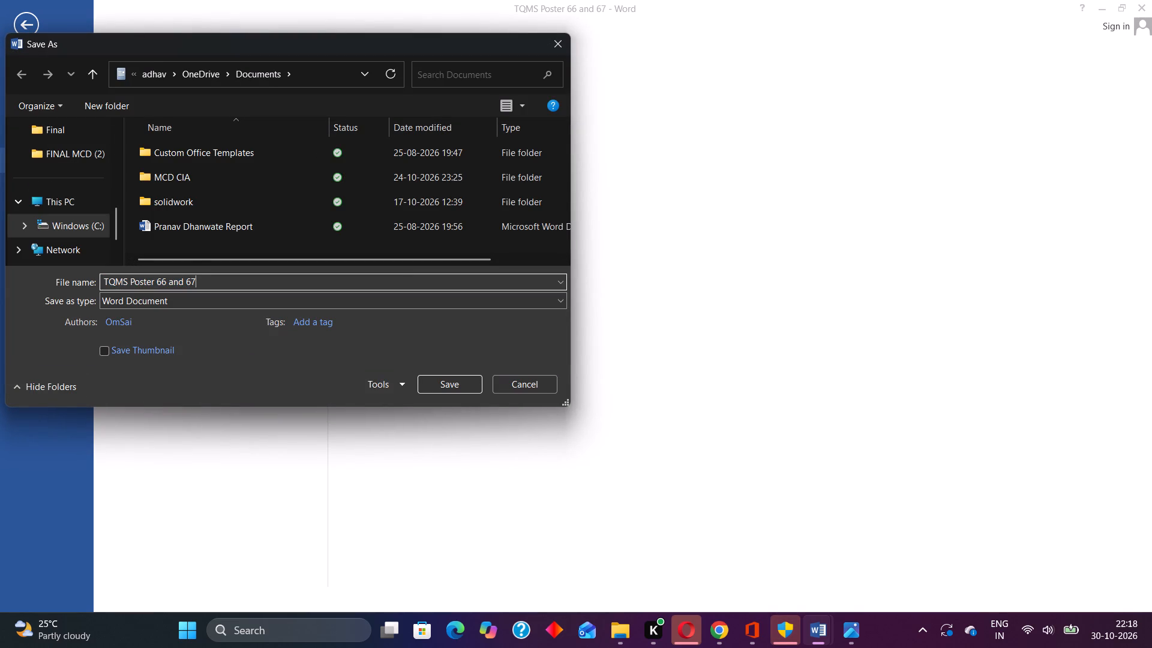
key("BackSpace")
key("4")
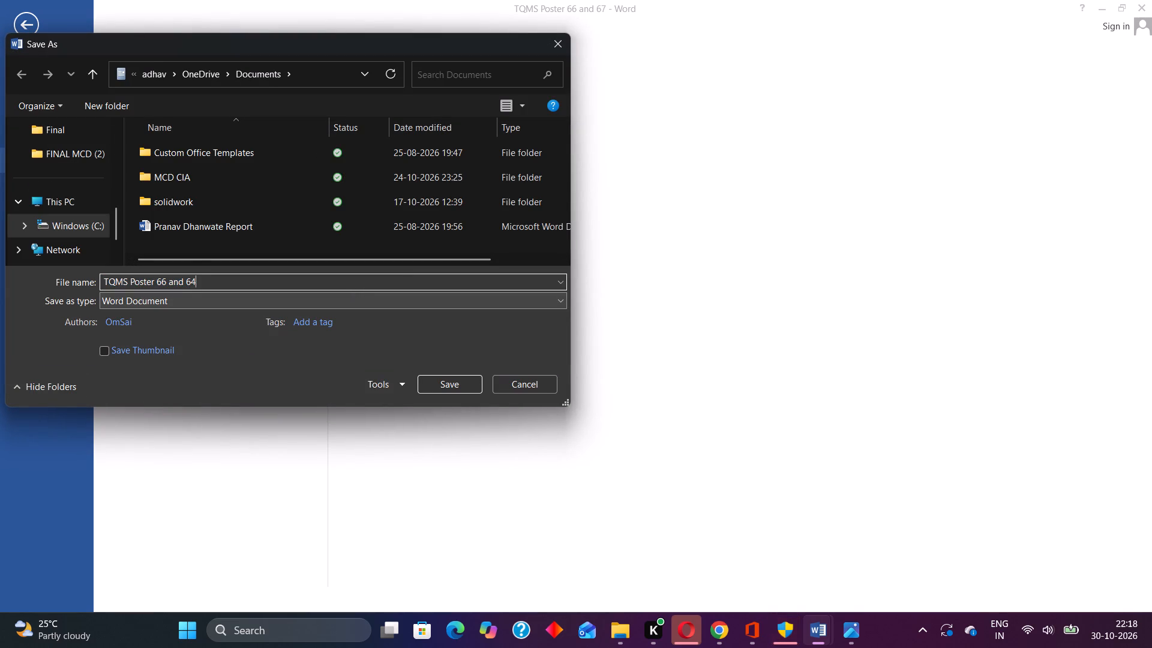
key("Left")
key("Left")
key("Left")
key("Left")
key("Left")
key("Left")
key("Left")
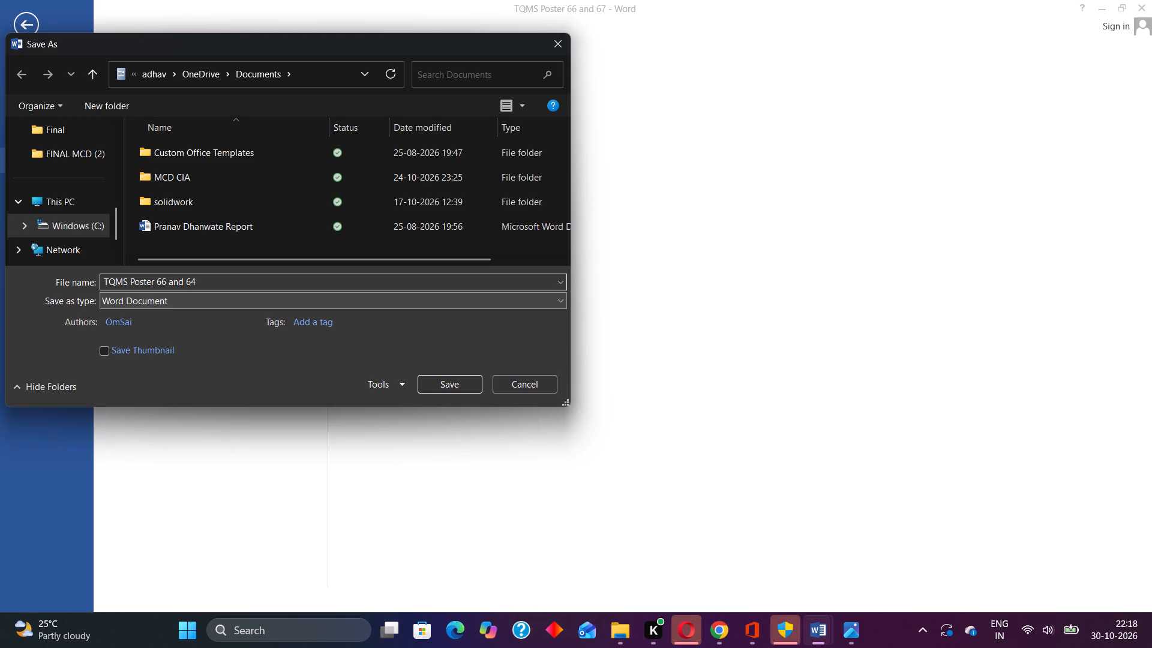
Change the file name's first number to 43 and save the poster copy as TQMS Poster 43 and 64.
key("BackSpace")
key("BackSpace")
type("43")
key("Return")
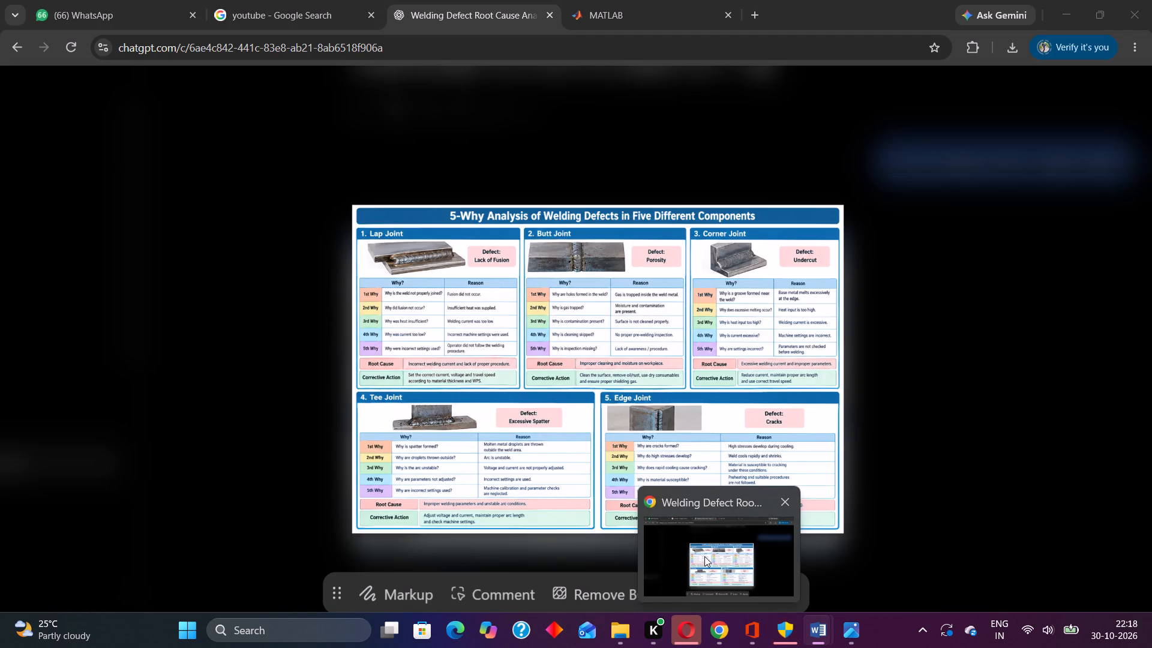
Switch to Chrome, bring up the MATLAB product page and dismiss its website selection prompt without choosing a country.
left_click(704, 556)
left_click(619, 0)
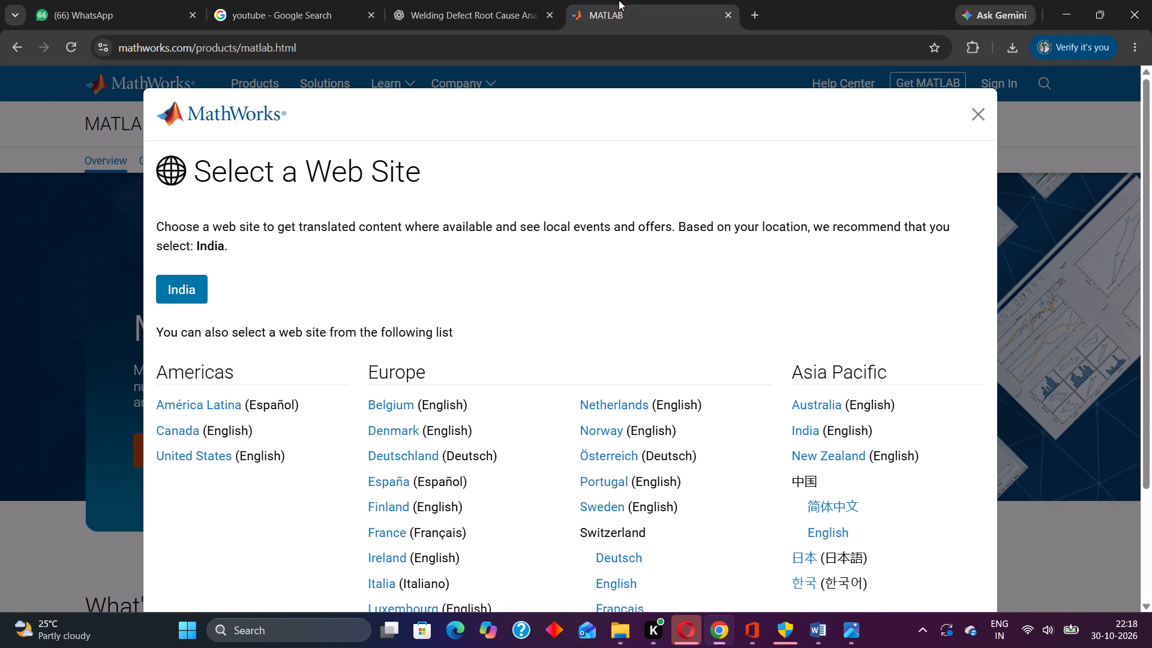
left_click(976, 117)
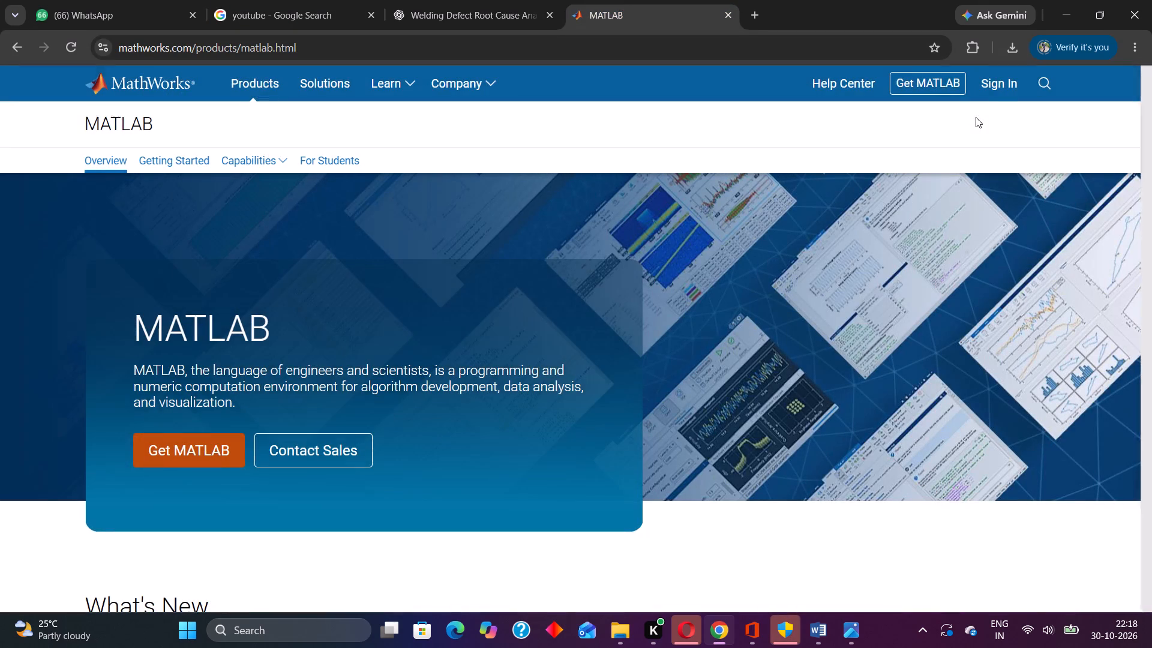
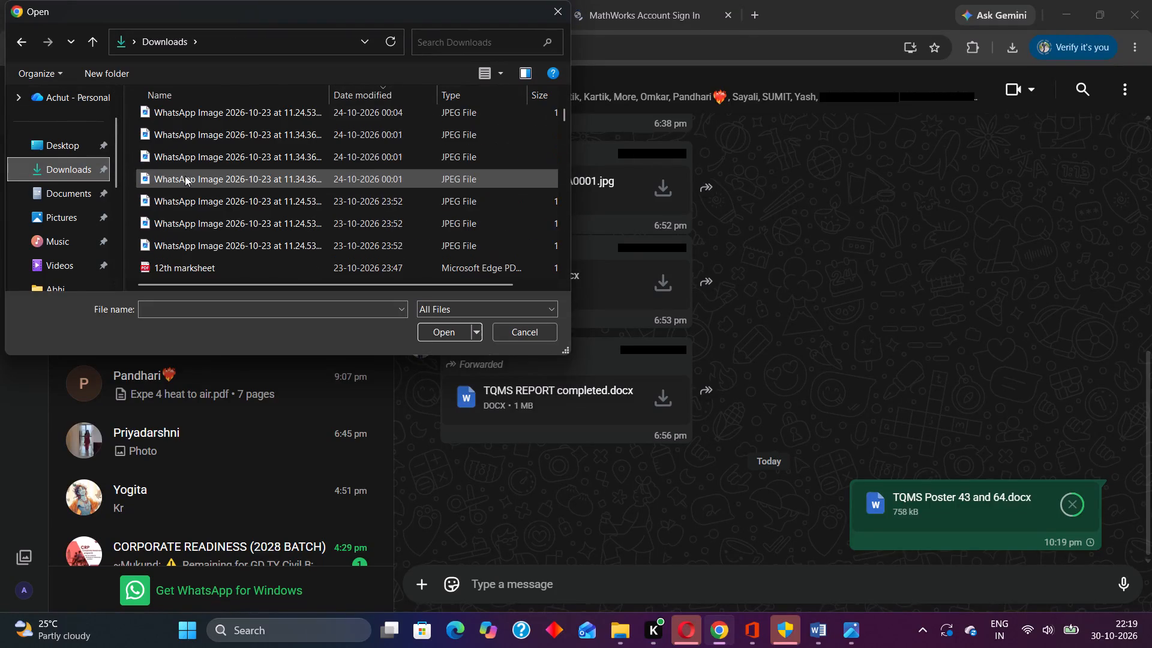
Find the Word document Achut TQMS FINAL in the Downloads folder and open its file name for editing.
scroll(185, 176, "up", 3)
scroll(206, 179, "down", 1)
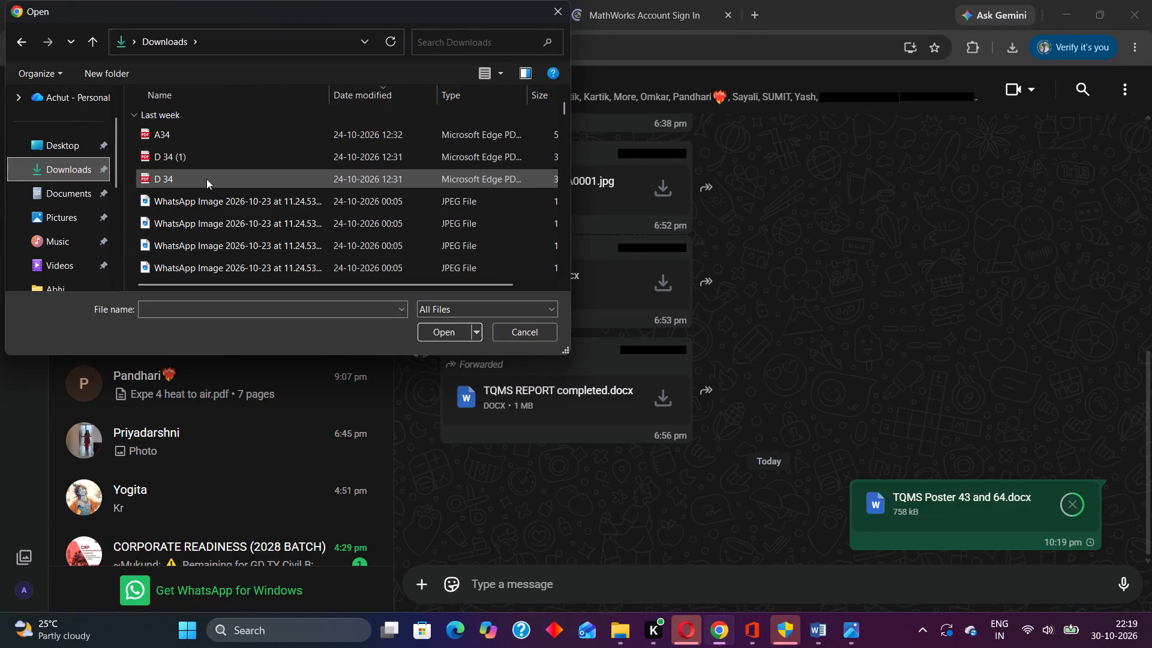
scroll(206, 179, "down", 3)
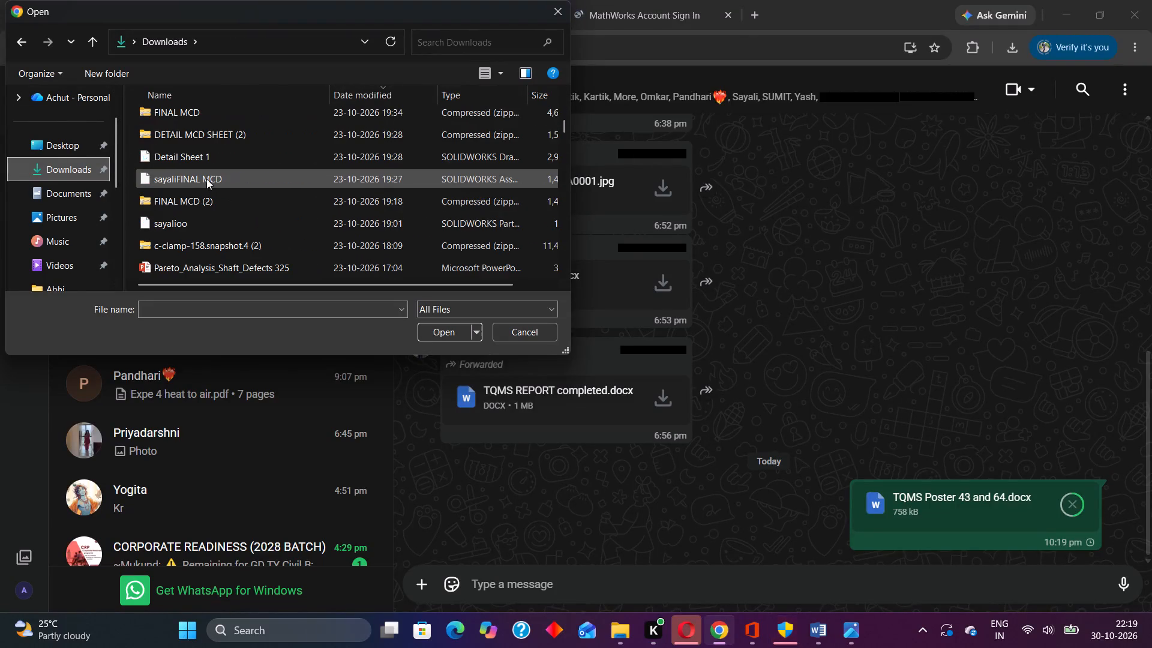
scroll(206, 179, "down", 1)
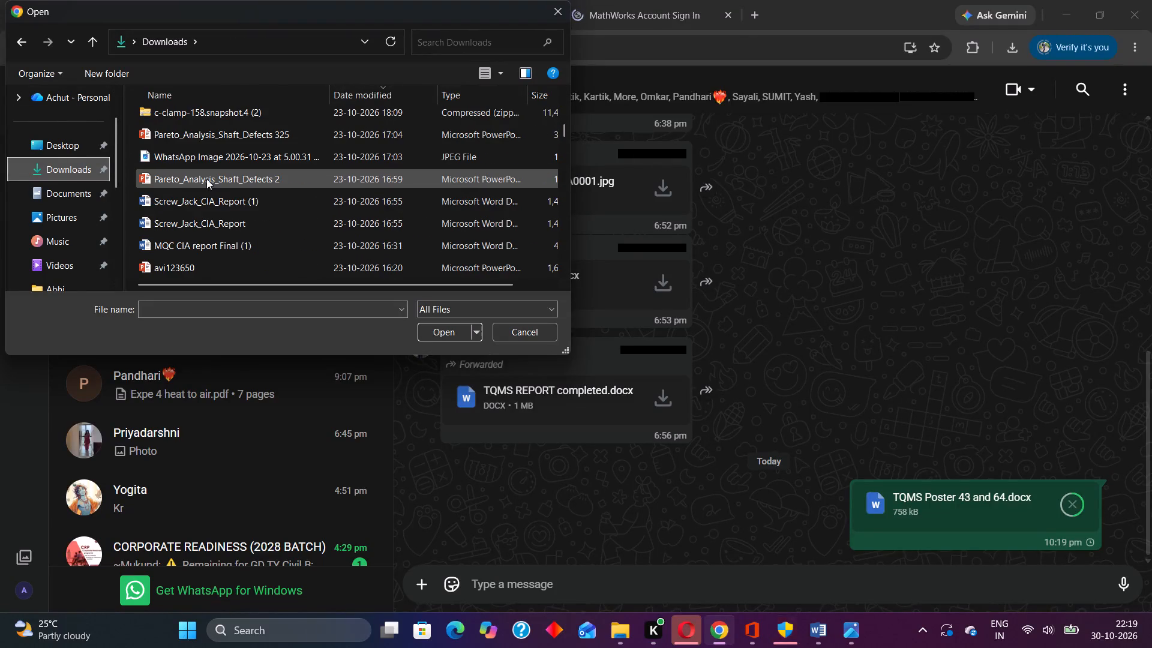
scroll(206, 179, "down", 1)
scroll(202, 239, "down", 1)
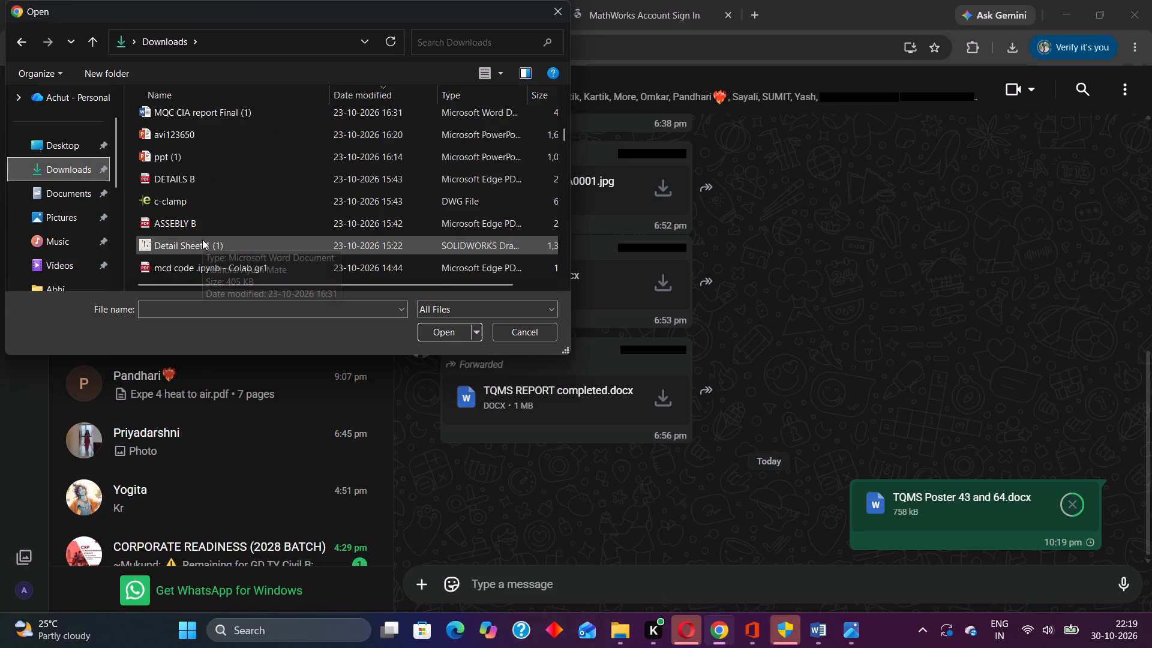
scroll(202, 239, "down", 1)
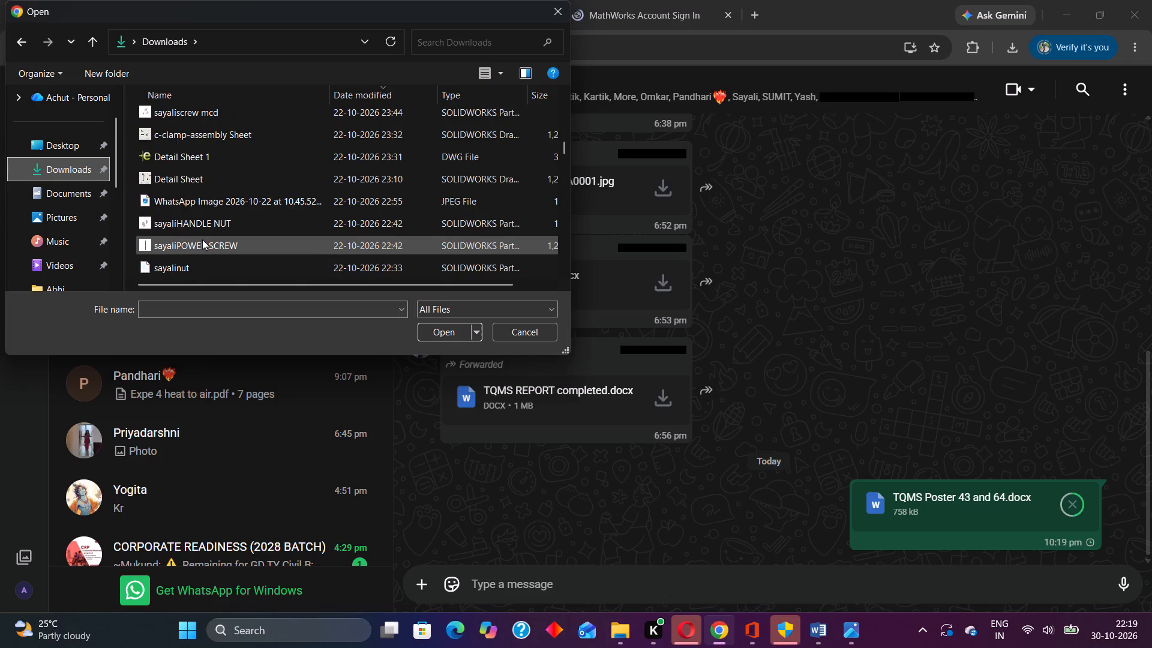
scroll(202, 239, "up", 1)
scroll(202, 239, "down", 1)
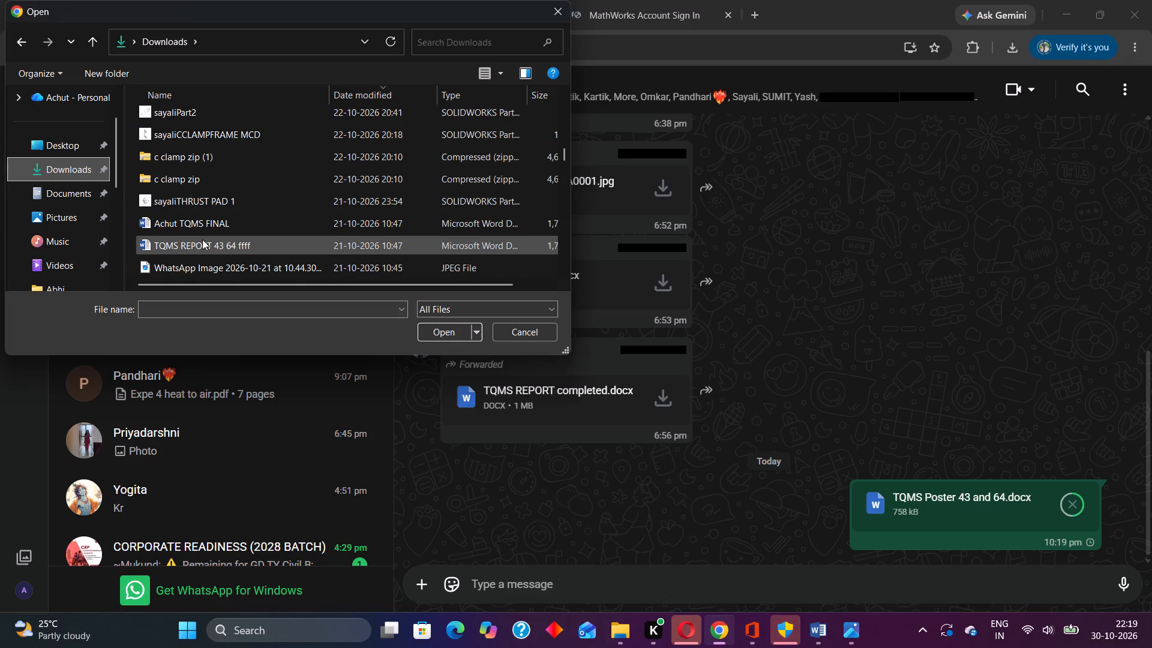
scroll(202, 239, "down", 1)
left_click(202, 239)
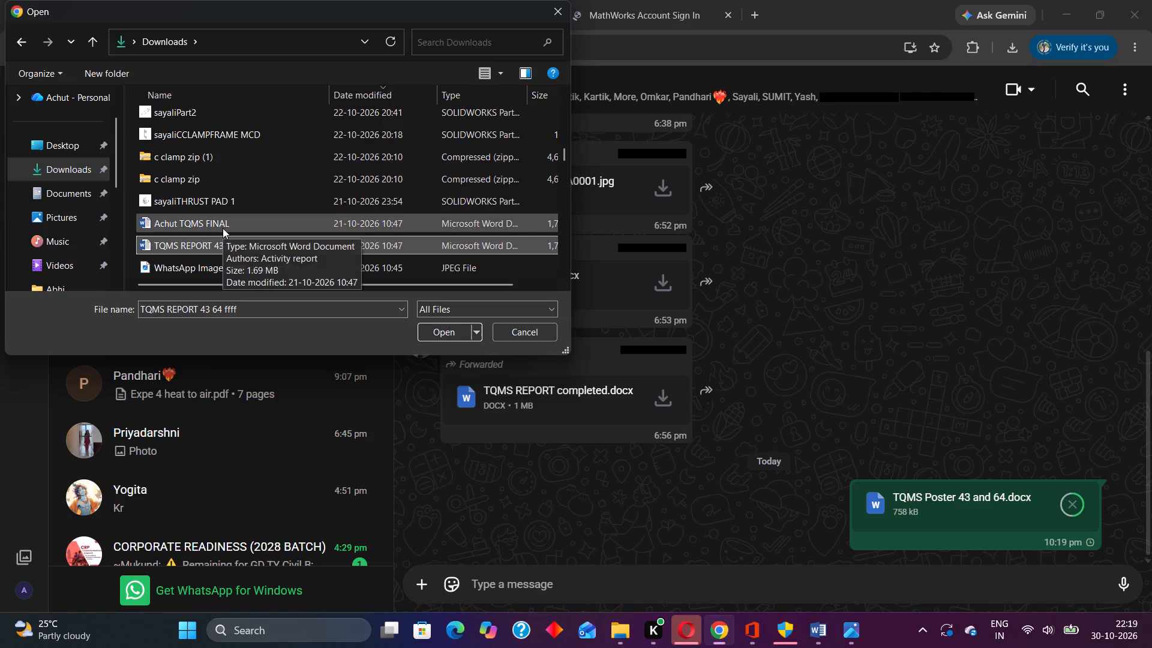
left_click(223, 228)
right_click(223, 228)
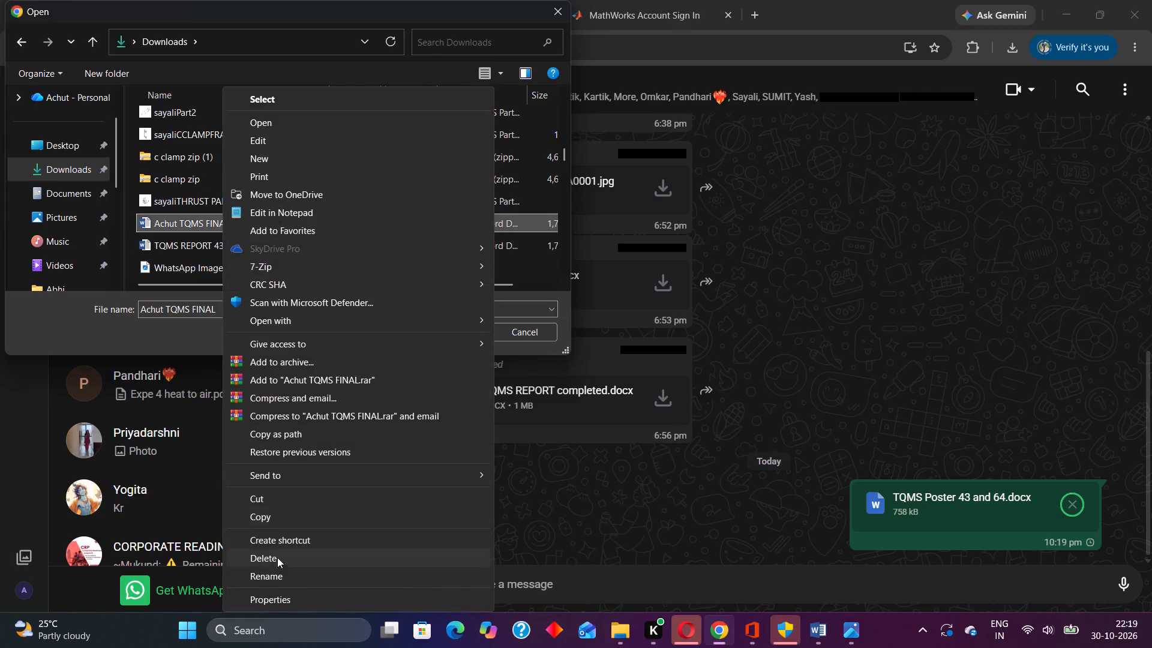
left_click(272, 577)
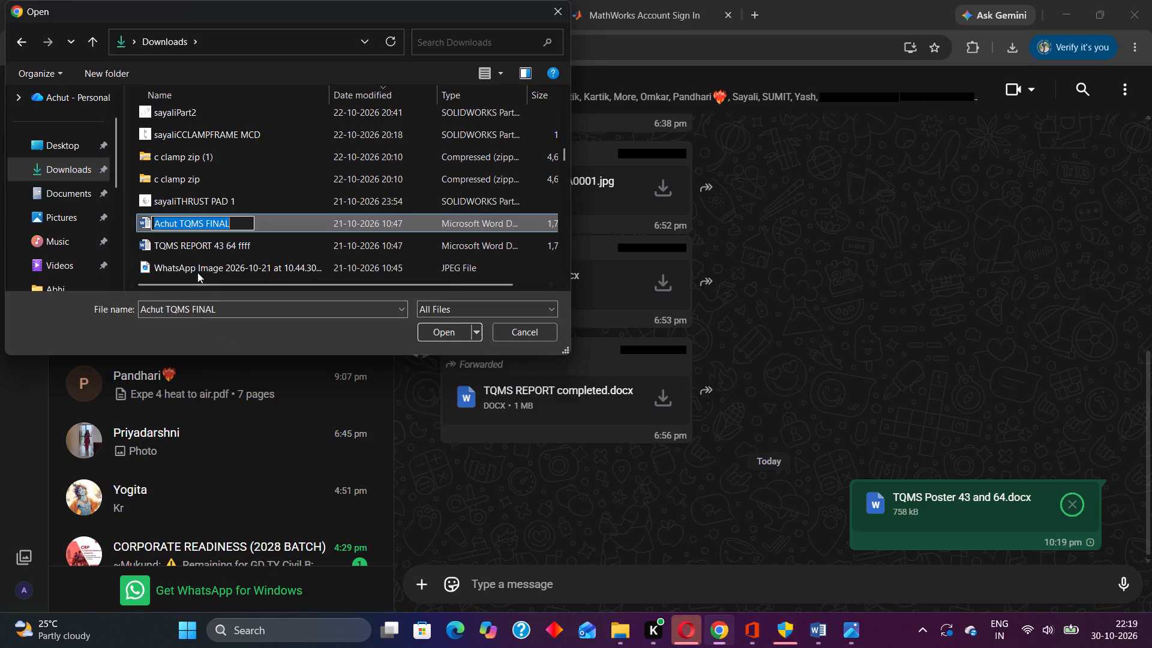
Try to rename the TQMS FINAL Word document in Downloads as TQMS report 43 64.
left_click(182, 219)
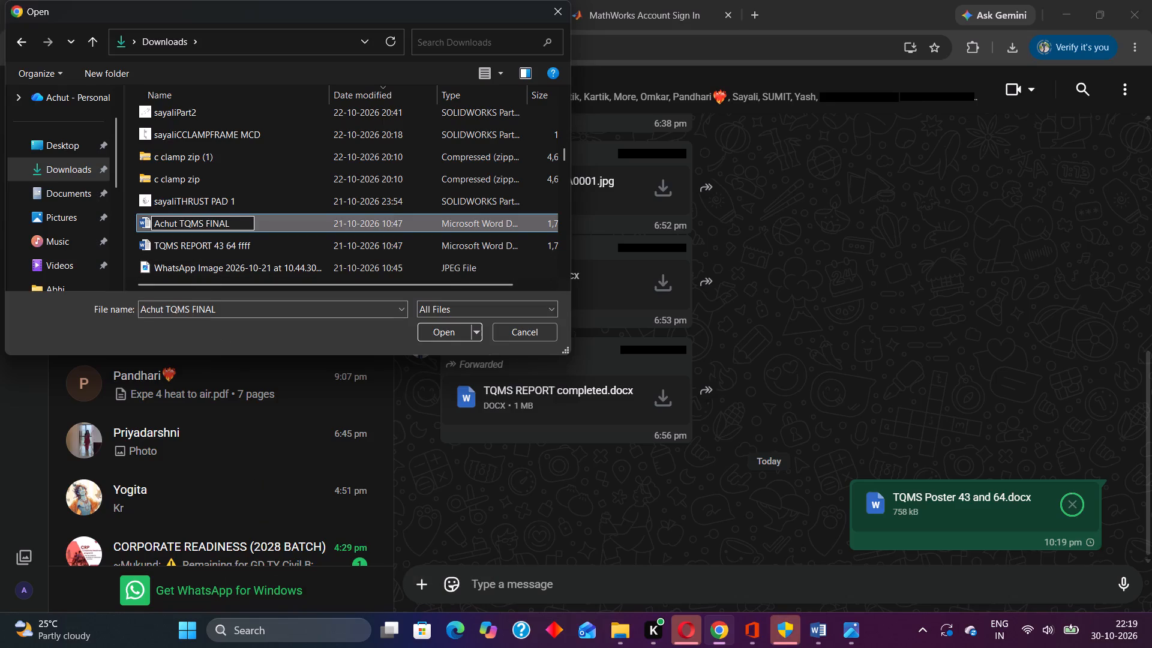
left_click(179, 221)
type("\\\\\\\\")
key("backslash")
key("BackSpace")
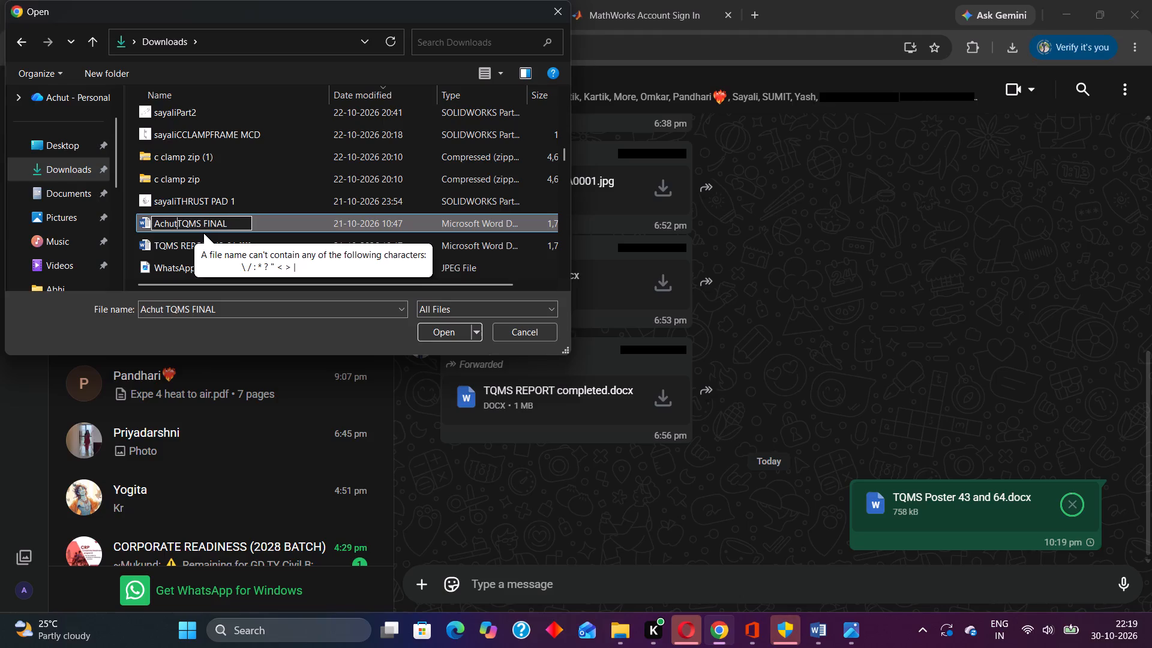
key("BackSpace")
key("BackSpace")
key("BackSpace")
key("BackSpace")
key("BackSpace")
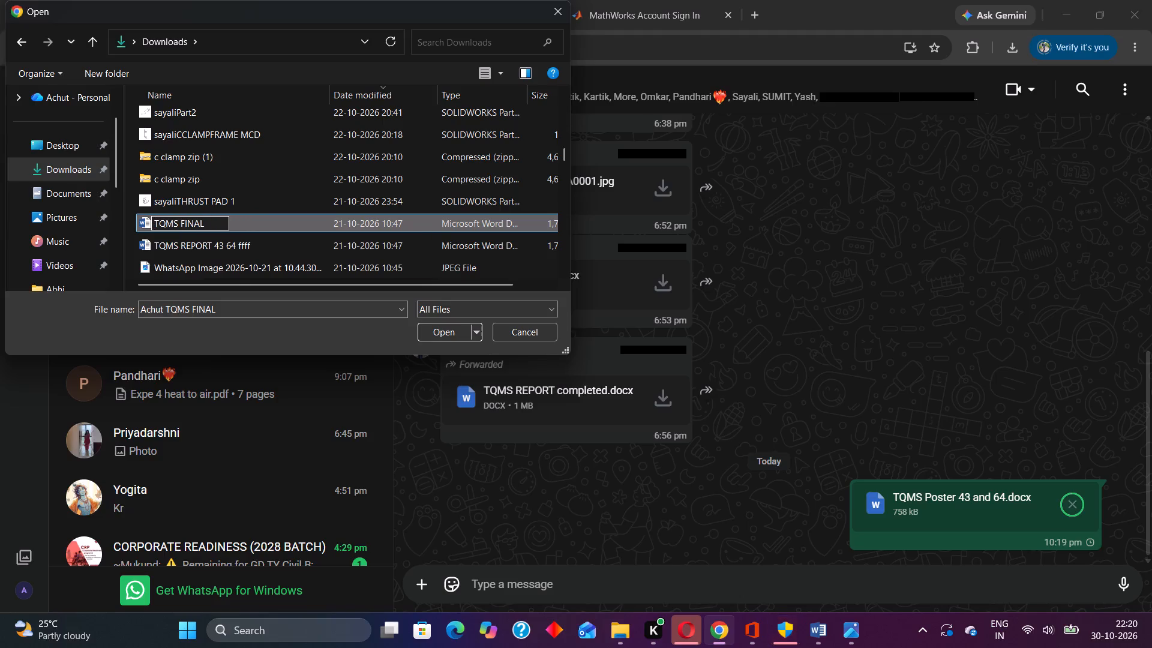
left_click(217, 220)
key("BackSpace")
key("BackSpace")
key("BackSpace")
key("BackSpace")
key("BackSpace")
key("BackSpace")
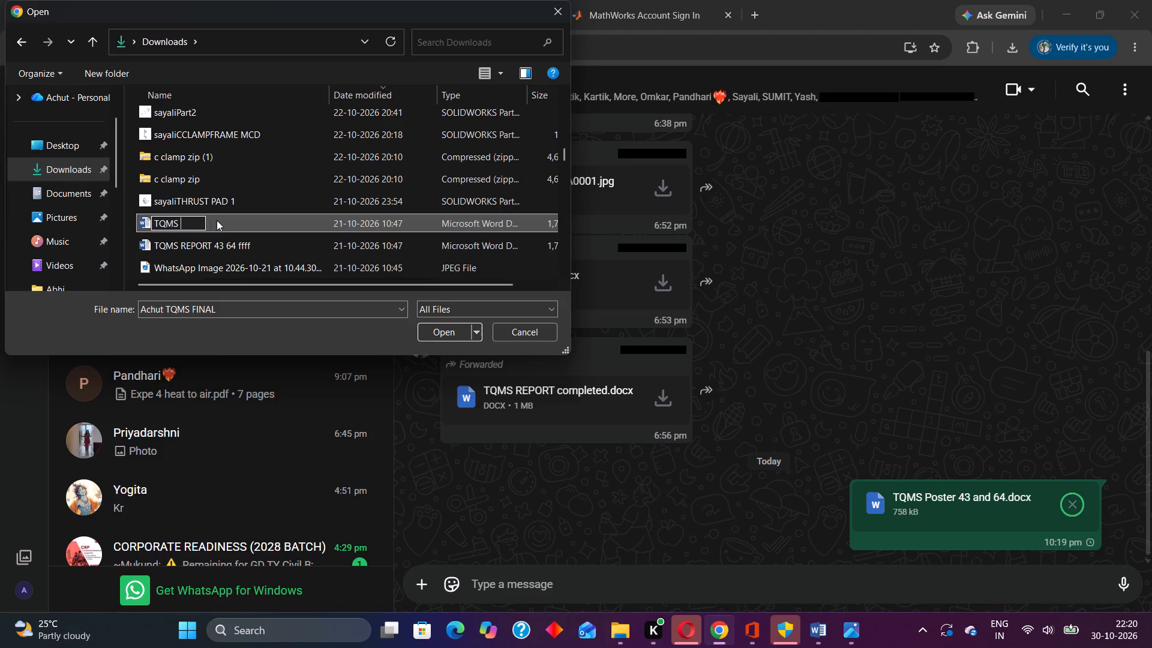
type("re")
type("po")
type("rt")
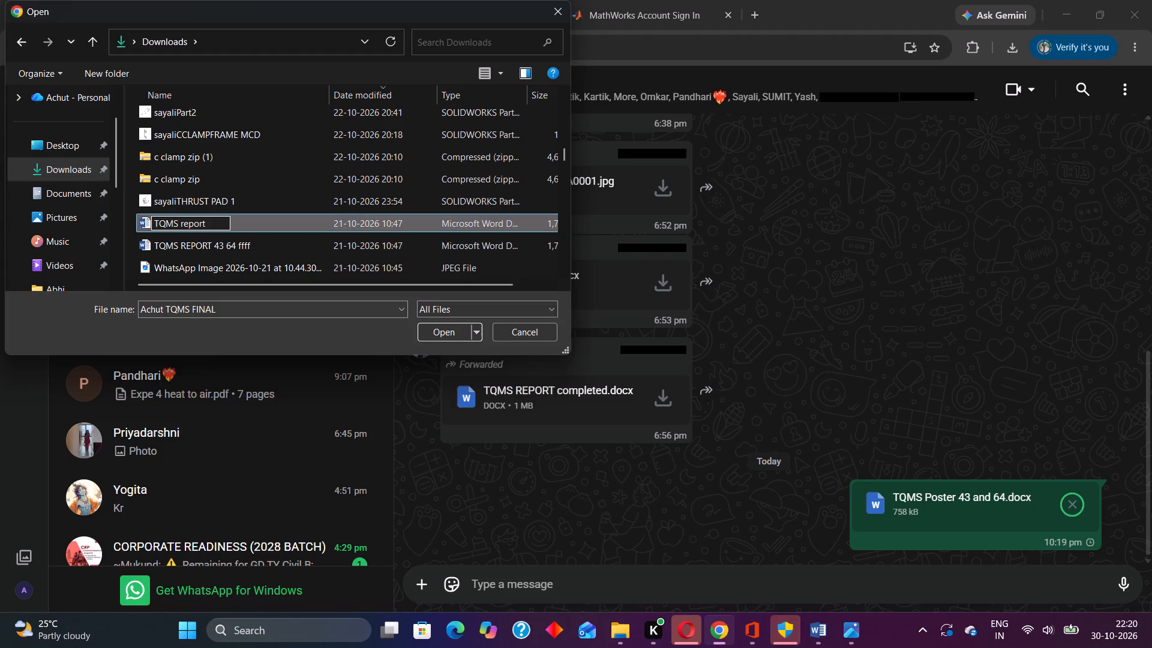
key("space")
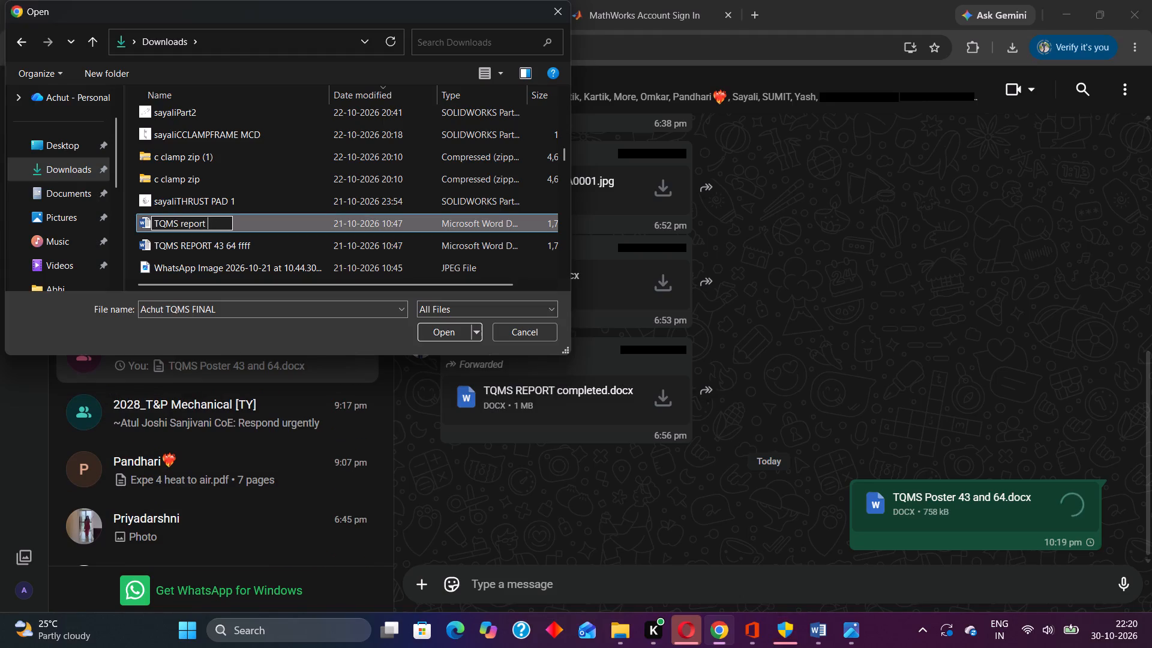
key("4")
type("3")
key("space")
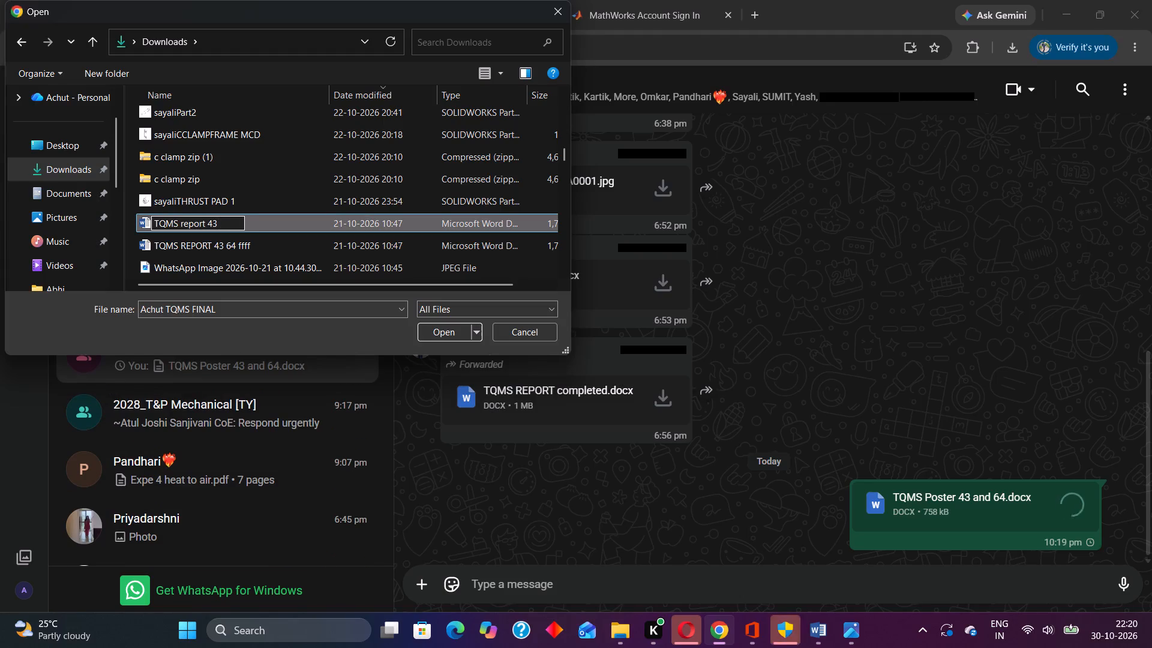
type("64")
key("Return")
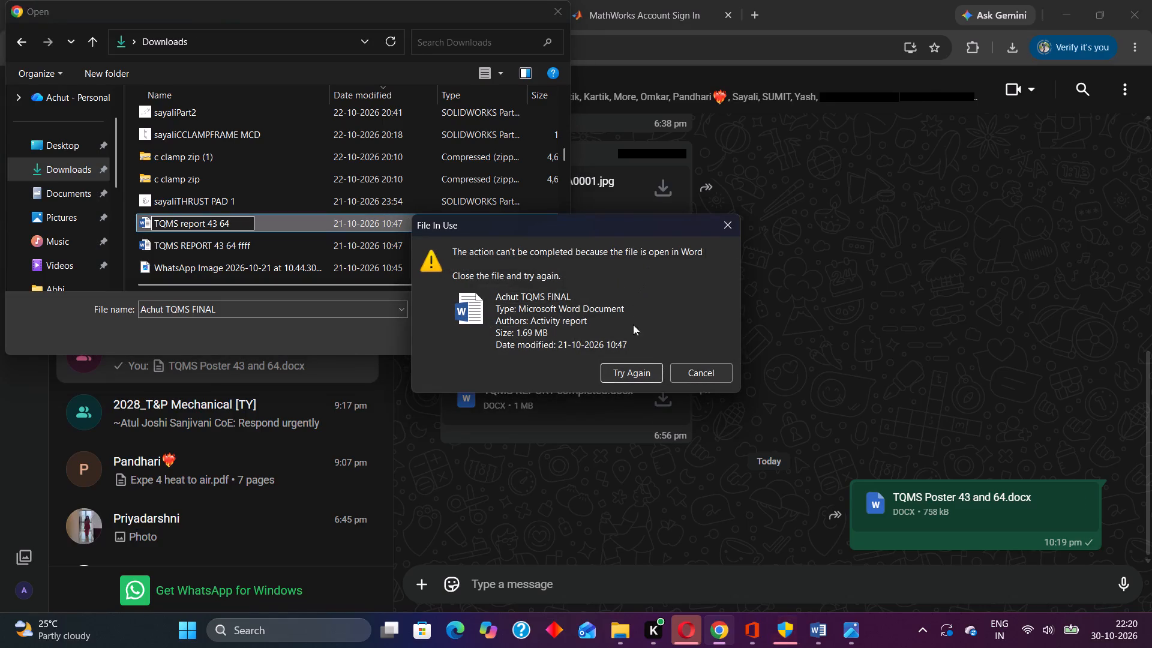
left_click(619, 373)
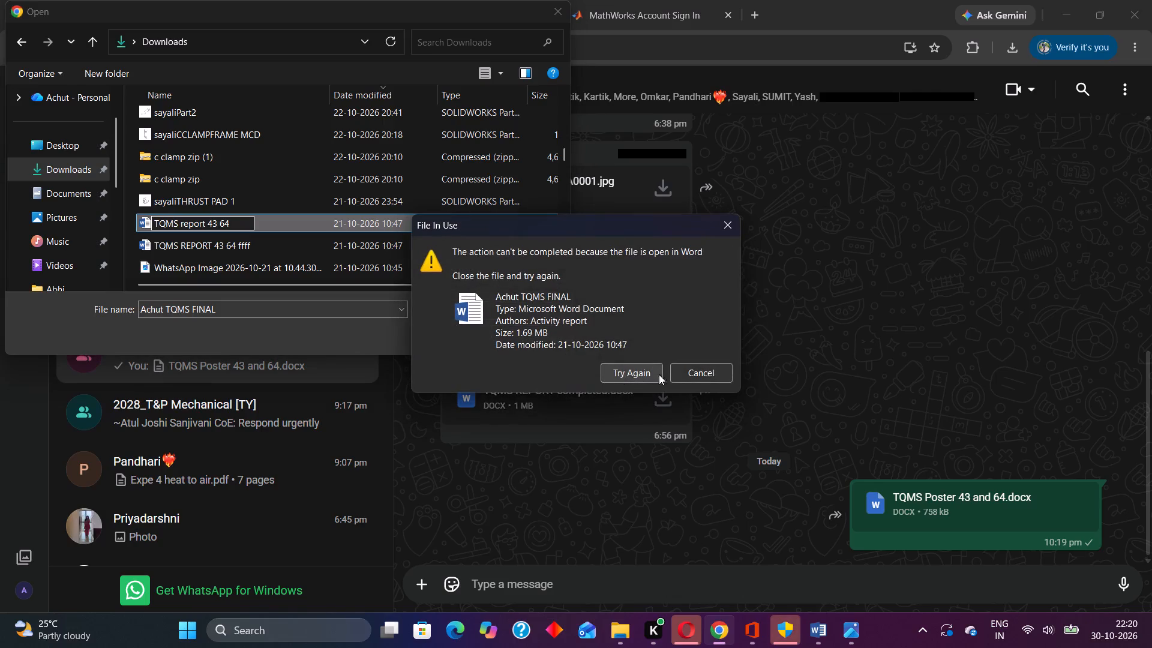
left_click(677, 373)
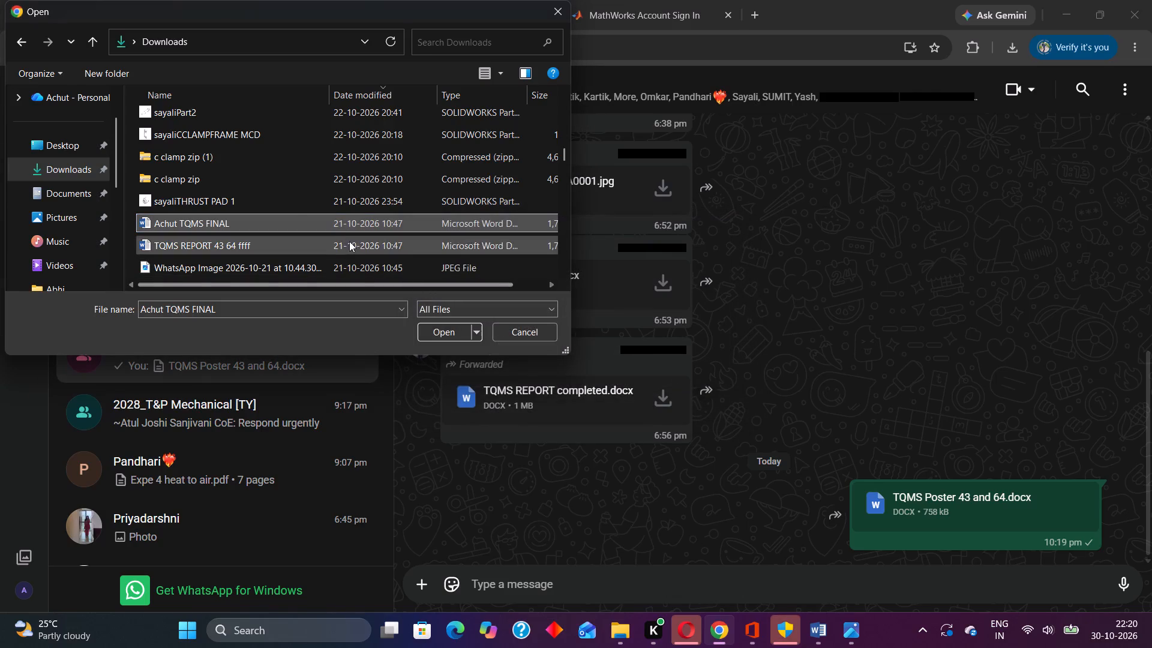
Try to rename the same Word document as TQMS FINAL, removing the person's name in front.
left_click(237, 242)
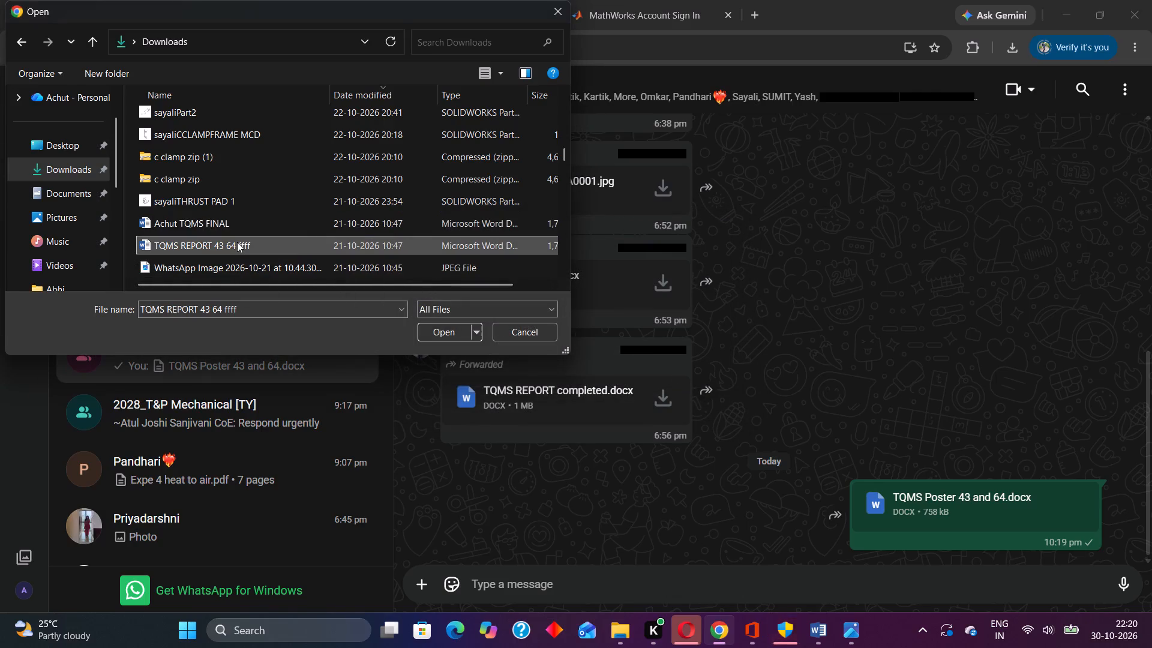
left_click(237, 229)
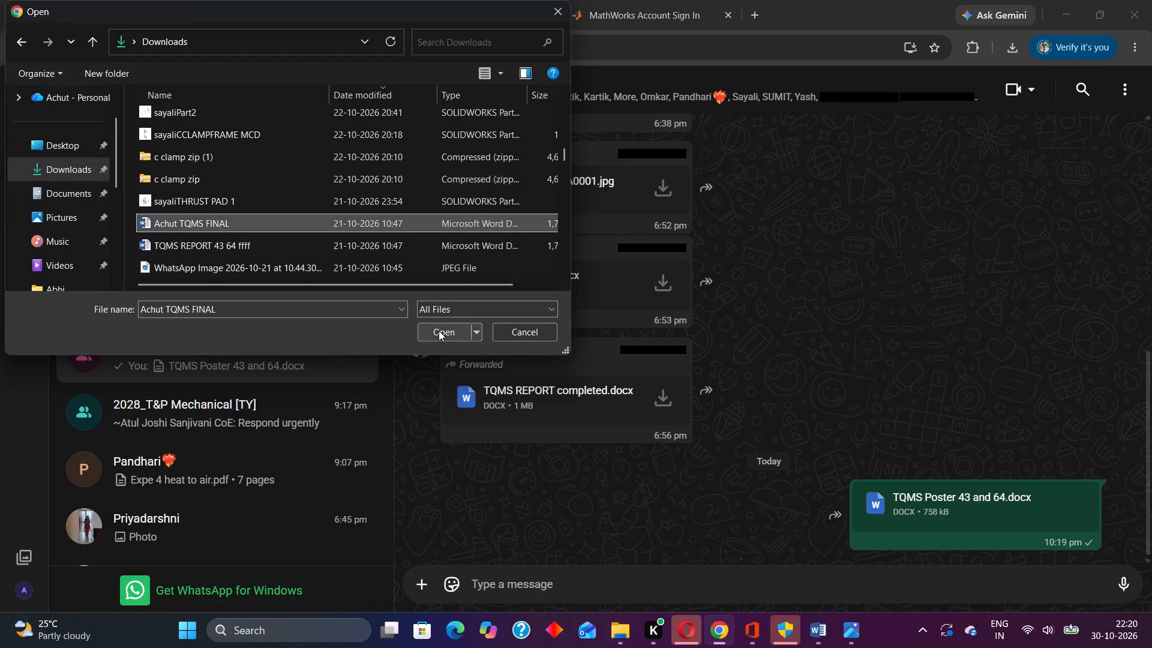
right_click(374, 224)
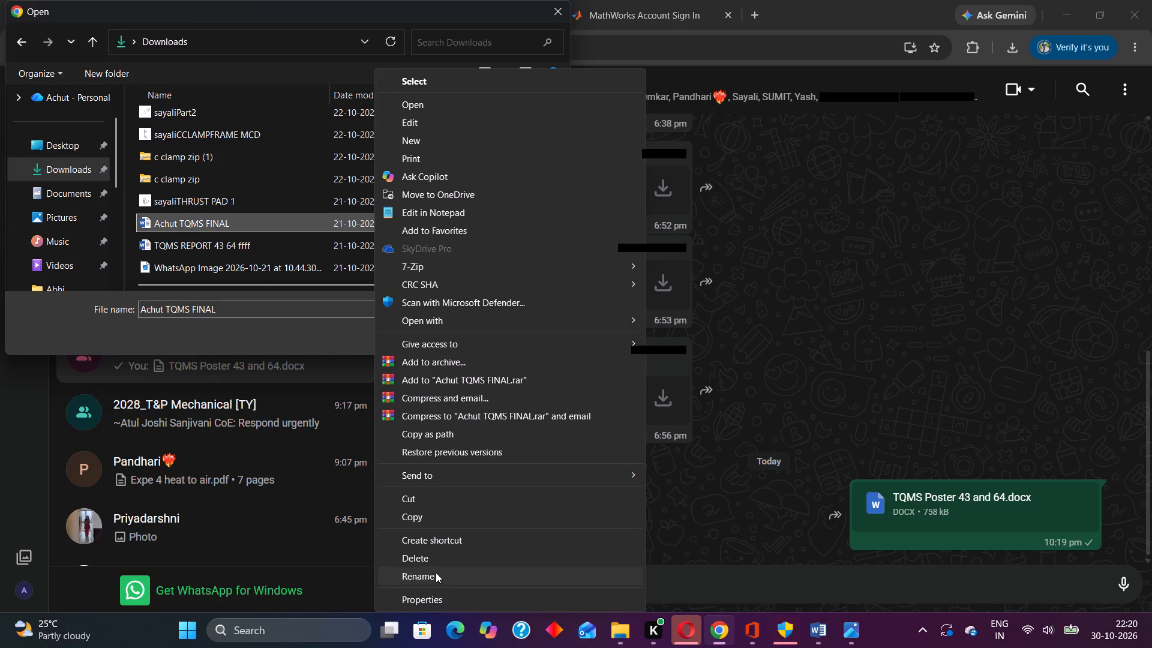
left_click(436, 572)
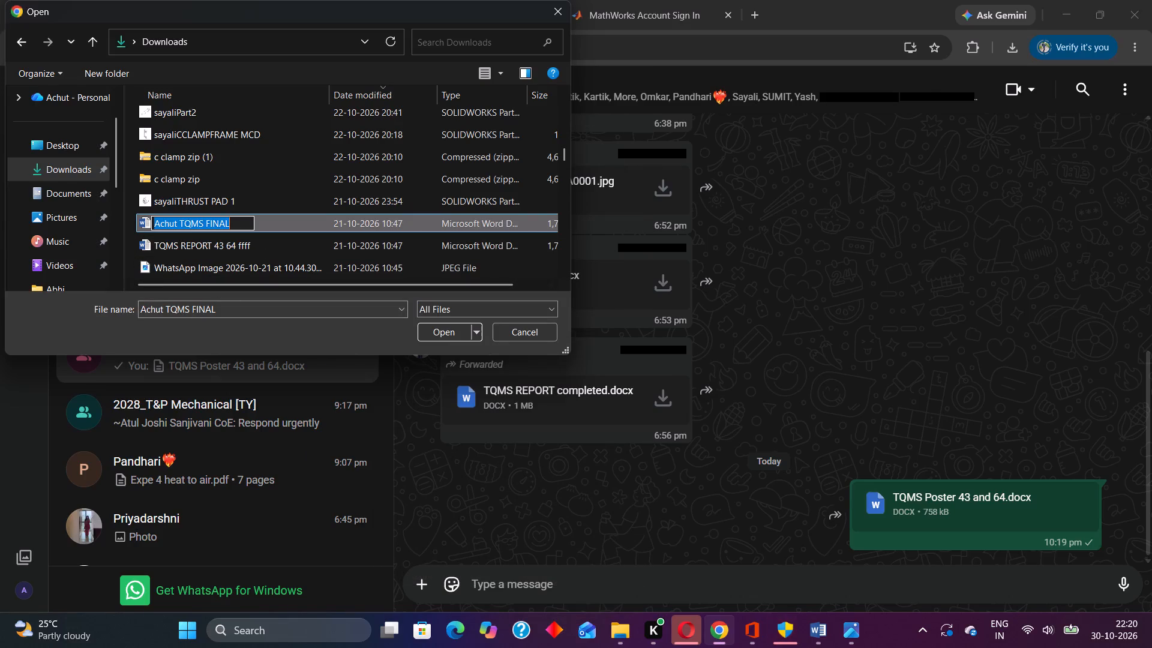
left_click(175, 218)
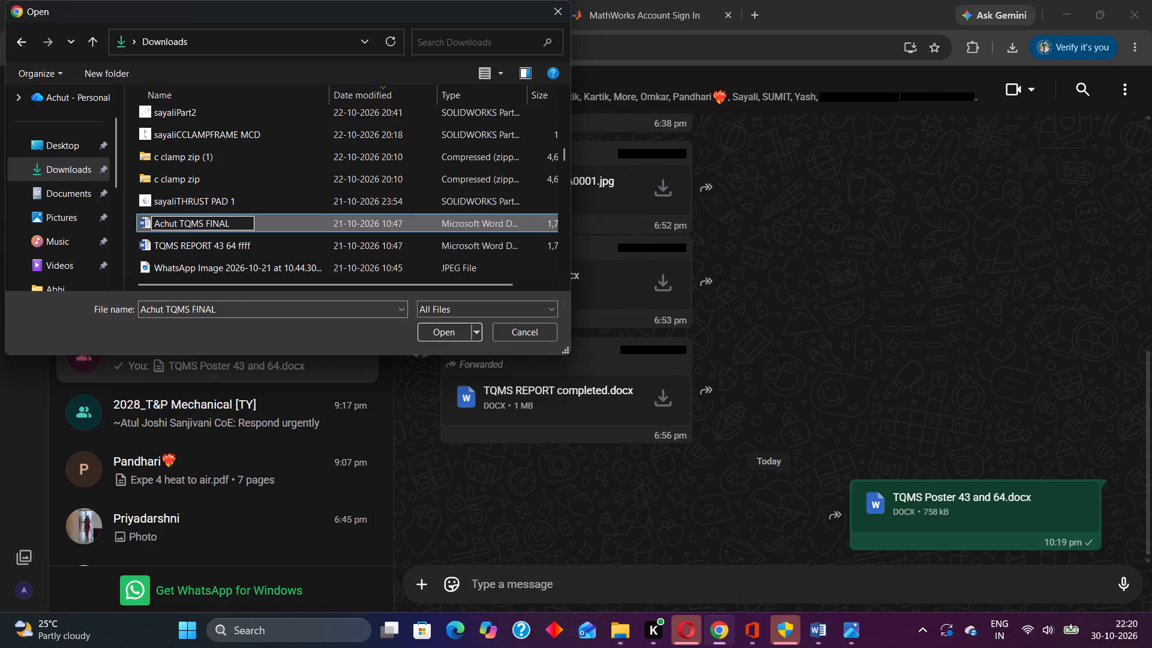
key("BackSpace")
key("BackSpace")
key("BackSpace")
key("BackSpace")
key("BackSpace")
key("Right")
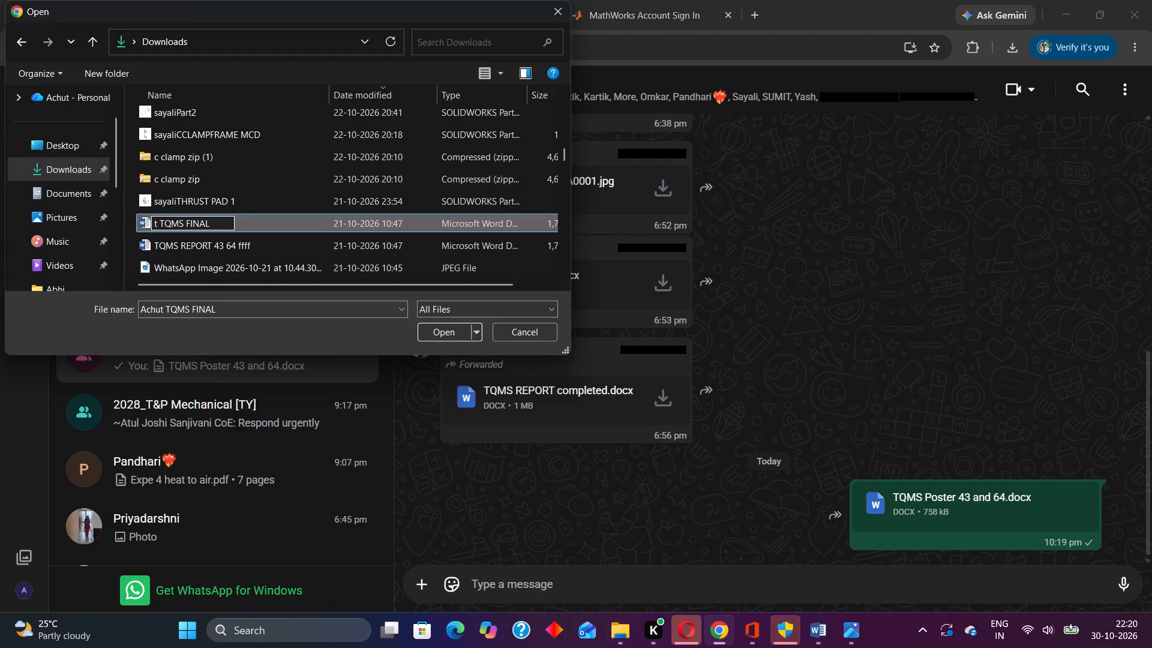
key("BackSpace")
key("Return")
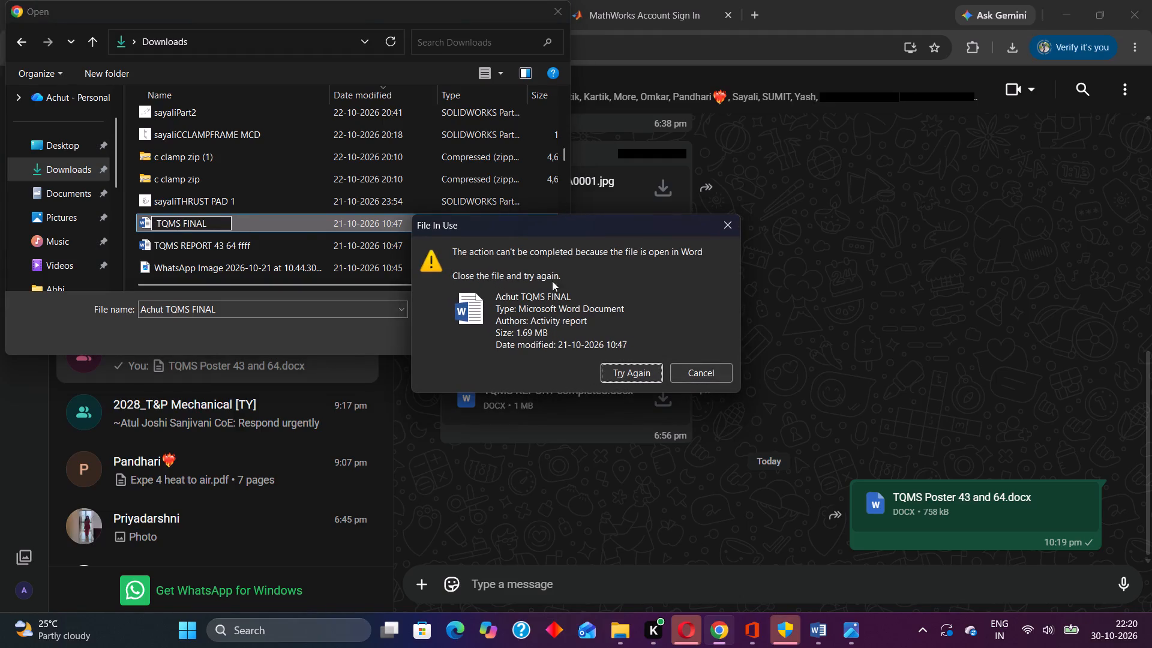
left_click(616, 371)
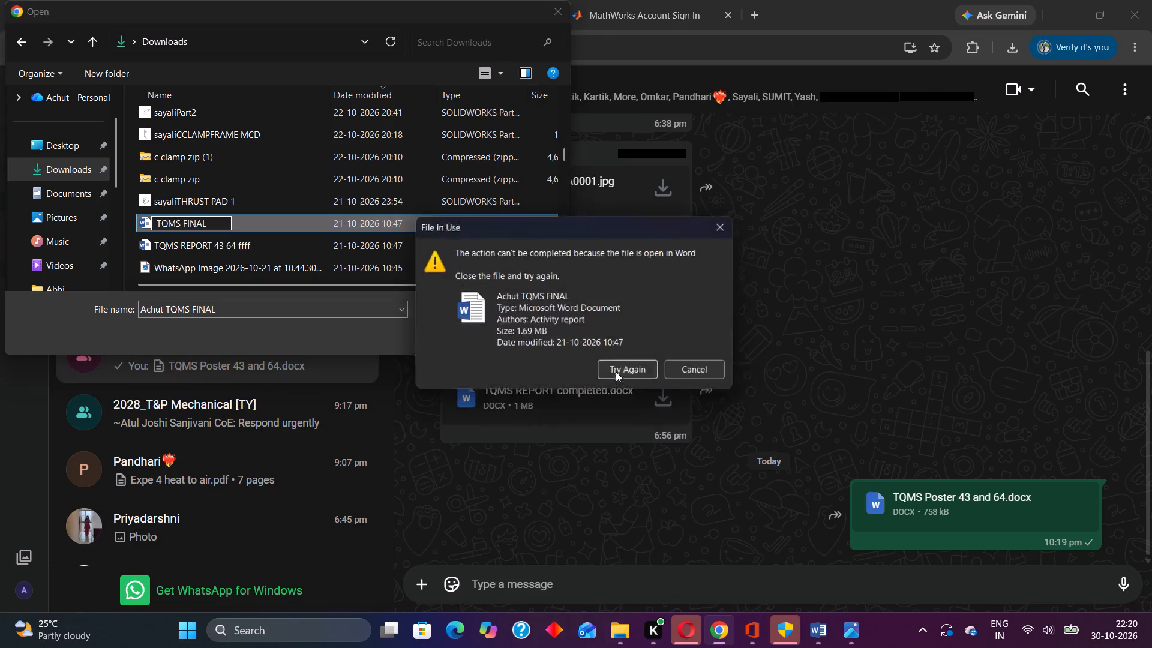
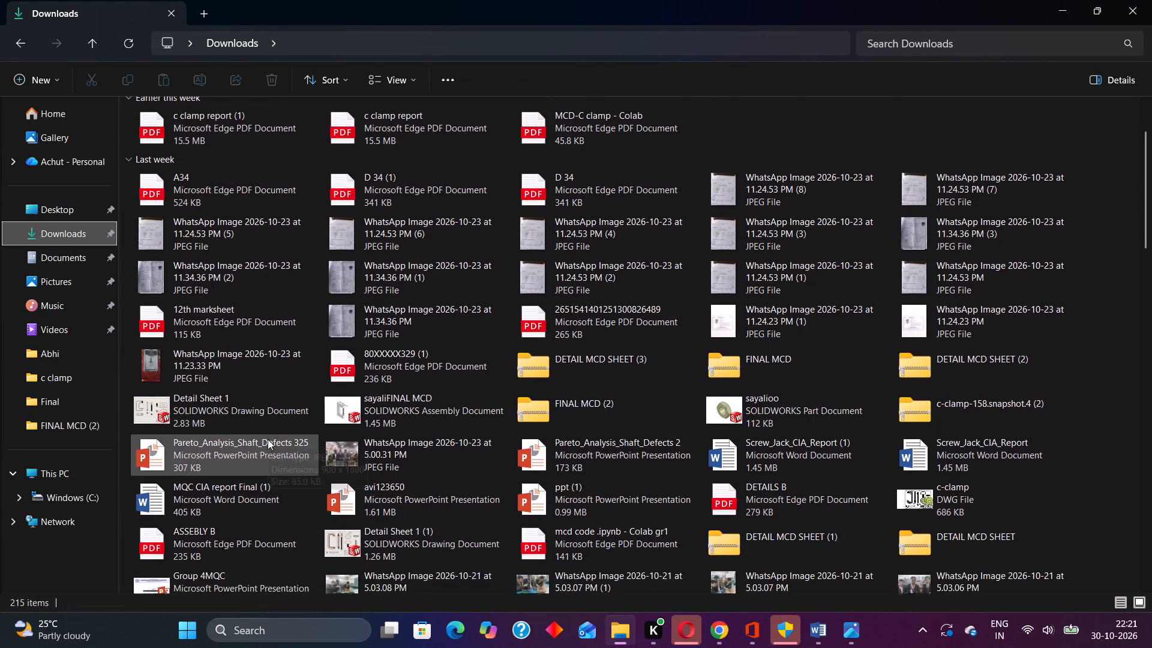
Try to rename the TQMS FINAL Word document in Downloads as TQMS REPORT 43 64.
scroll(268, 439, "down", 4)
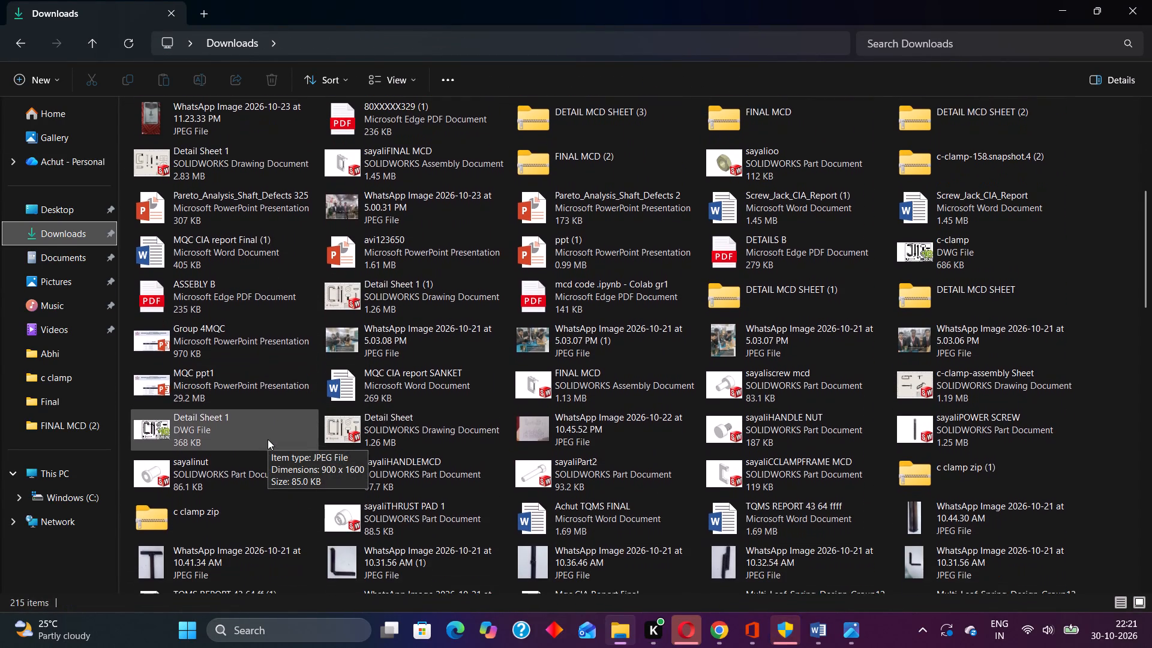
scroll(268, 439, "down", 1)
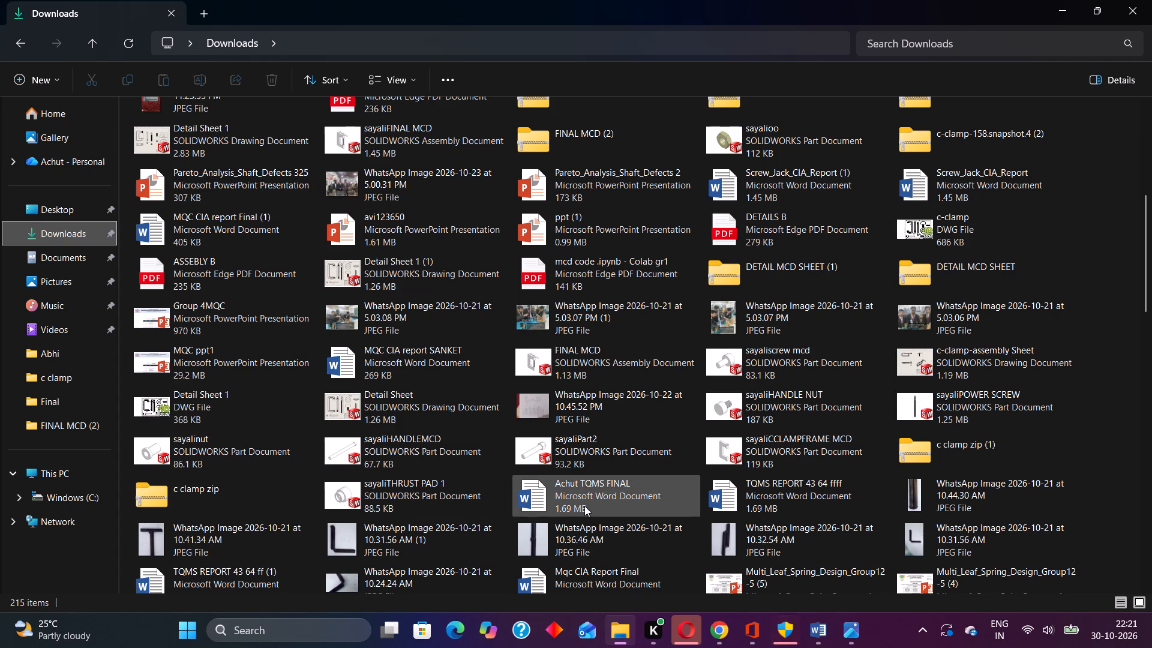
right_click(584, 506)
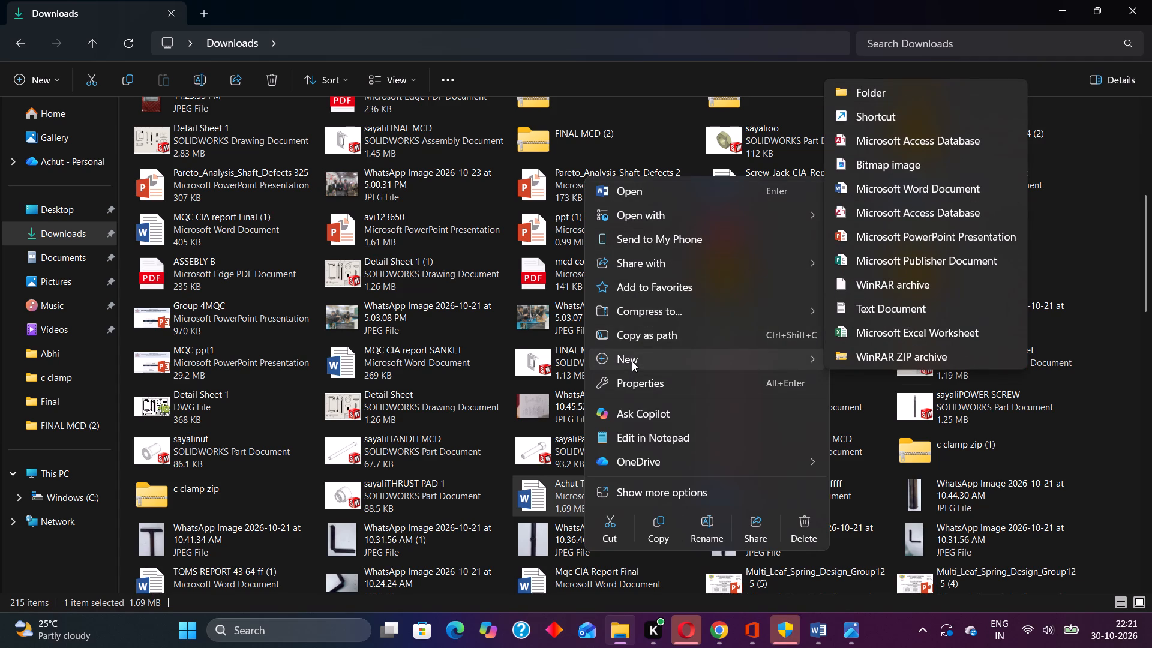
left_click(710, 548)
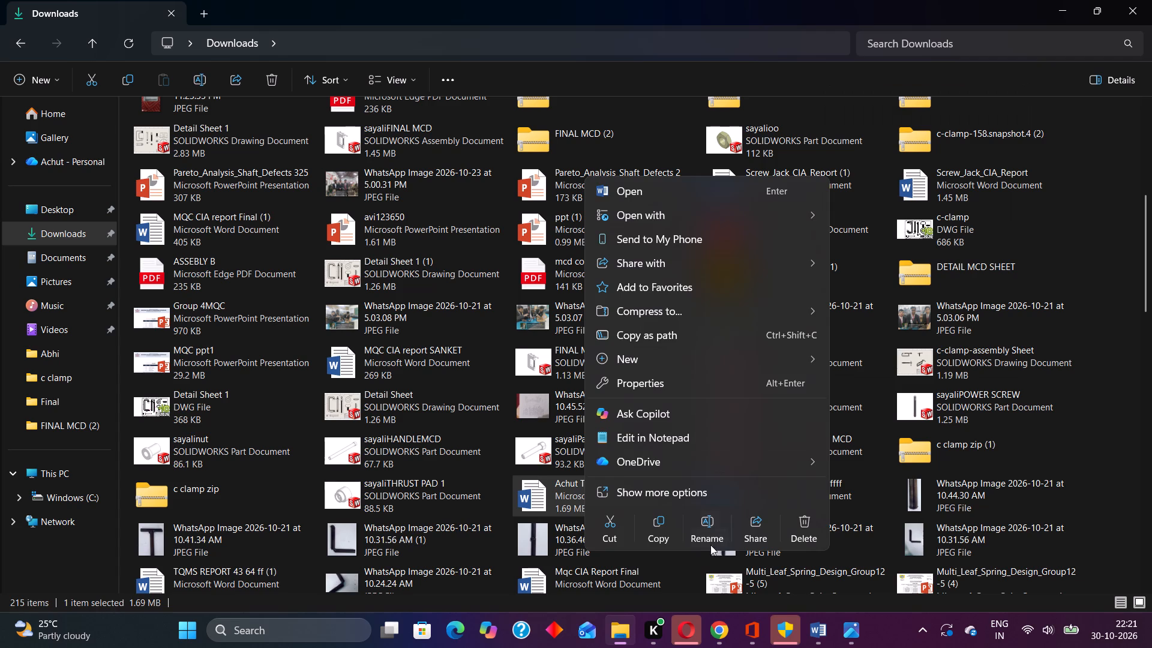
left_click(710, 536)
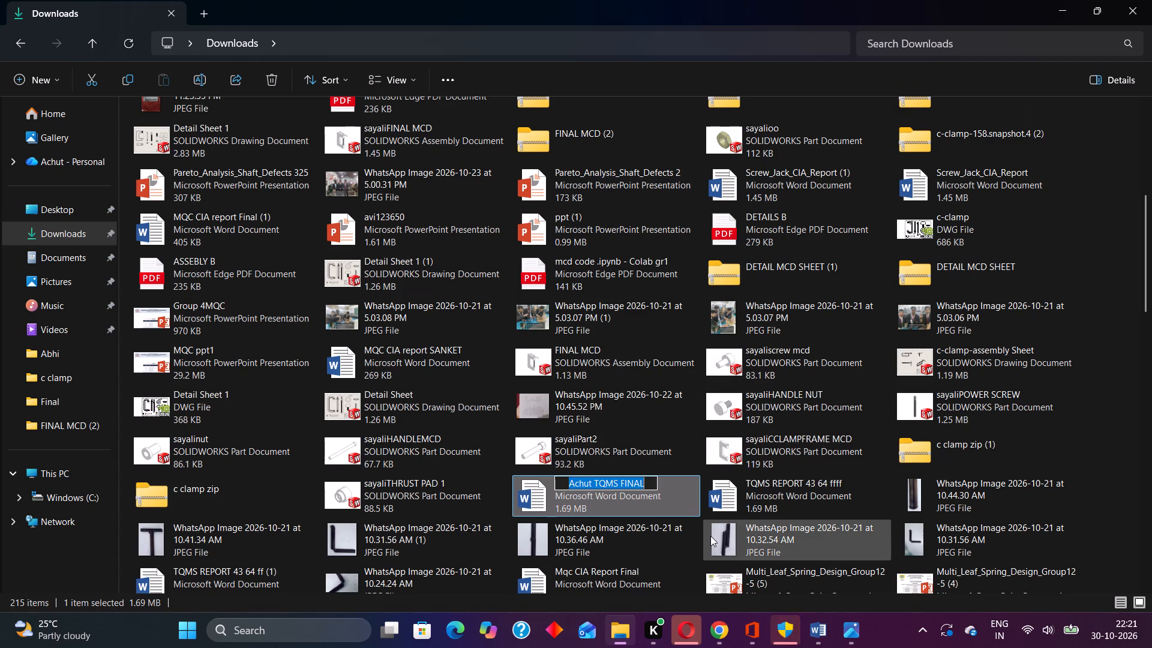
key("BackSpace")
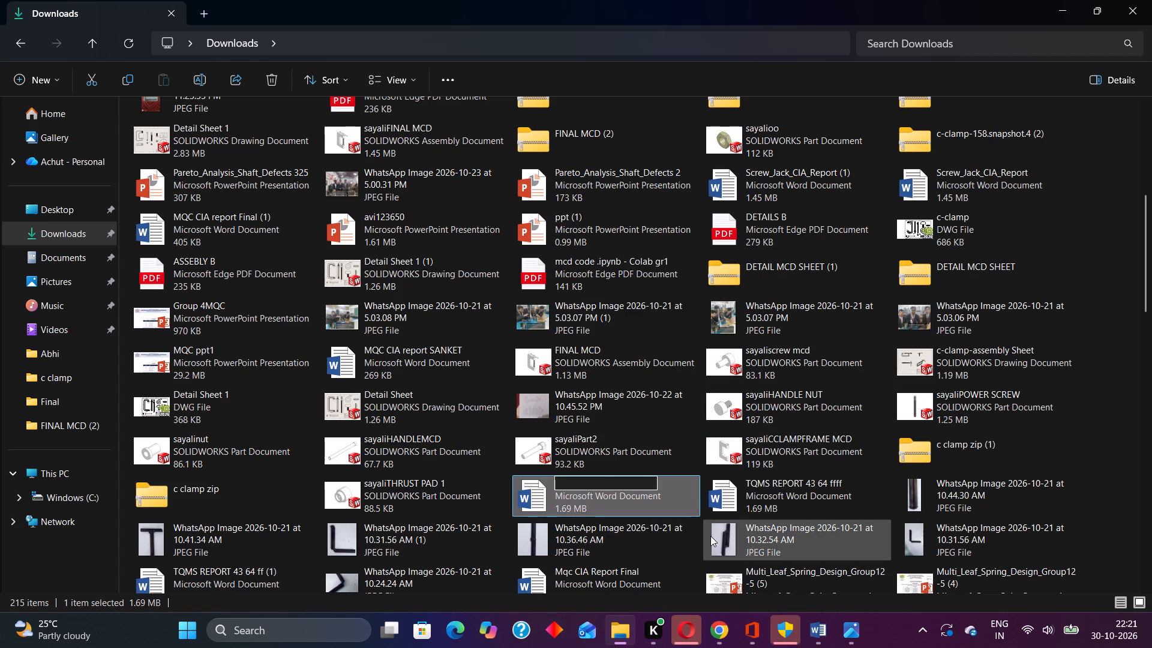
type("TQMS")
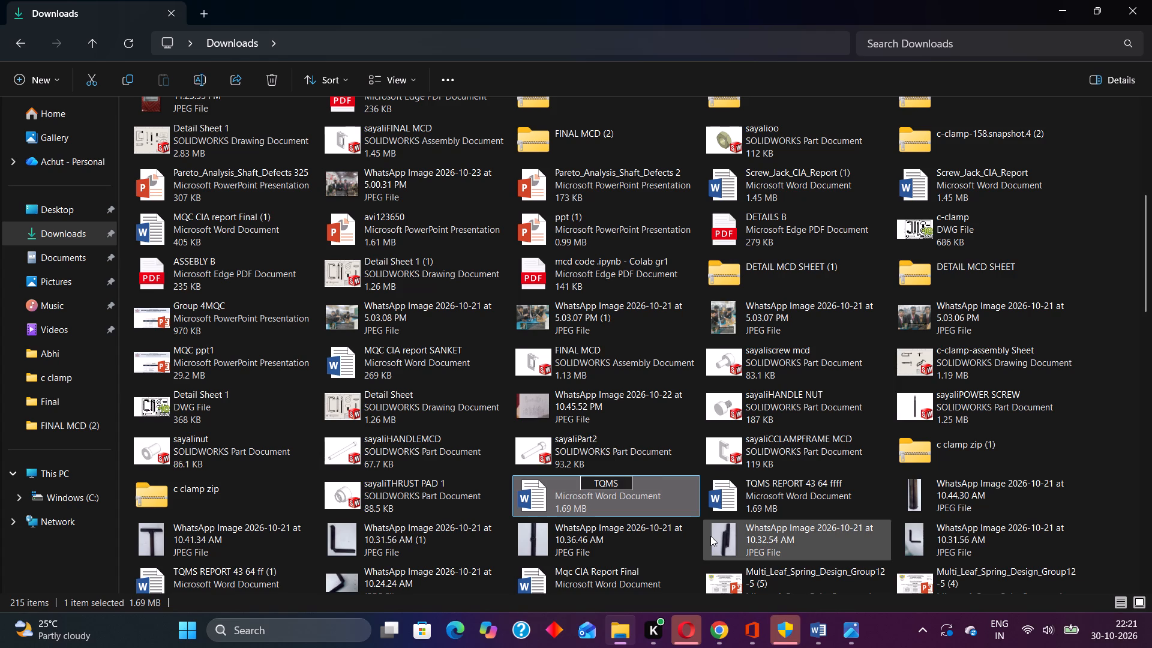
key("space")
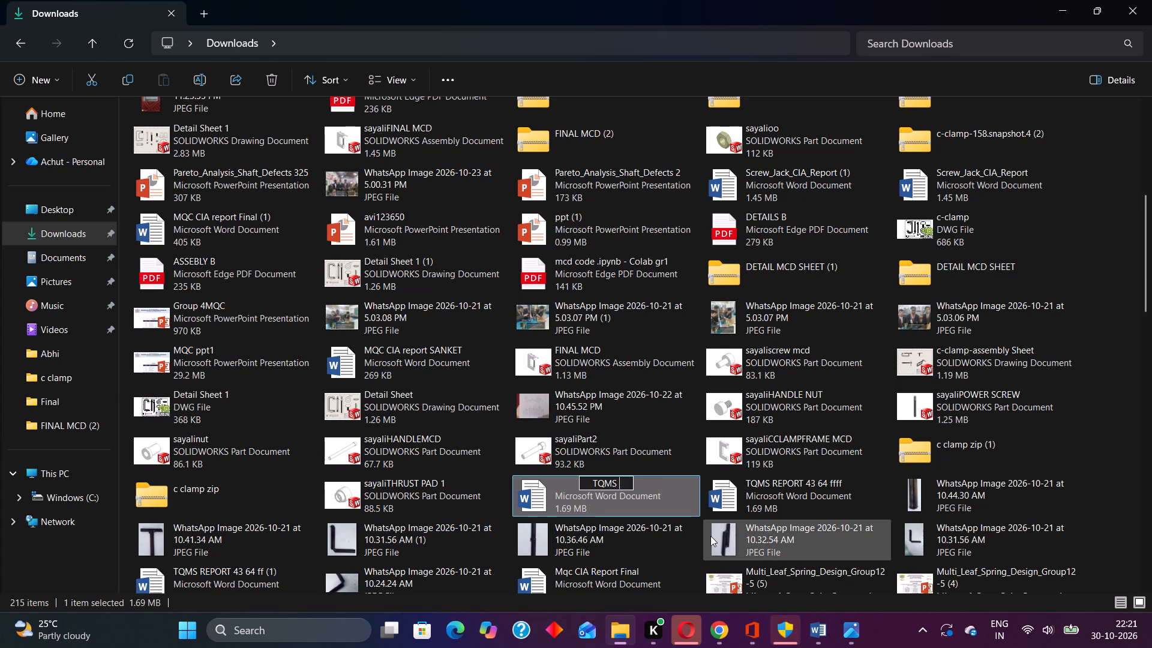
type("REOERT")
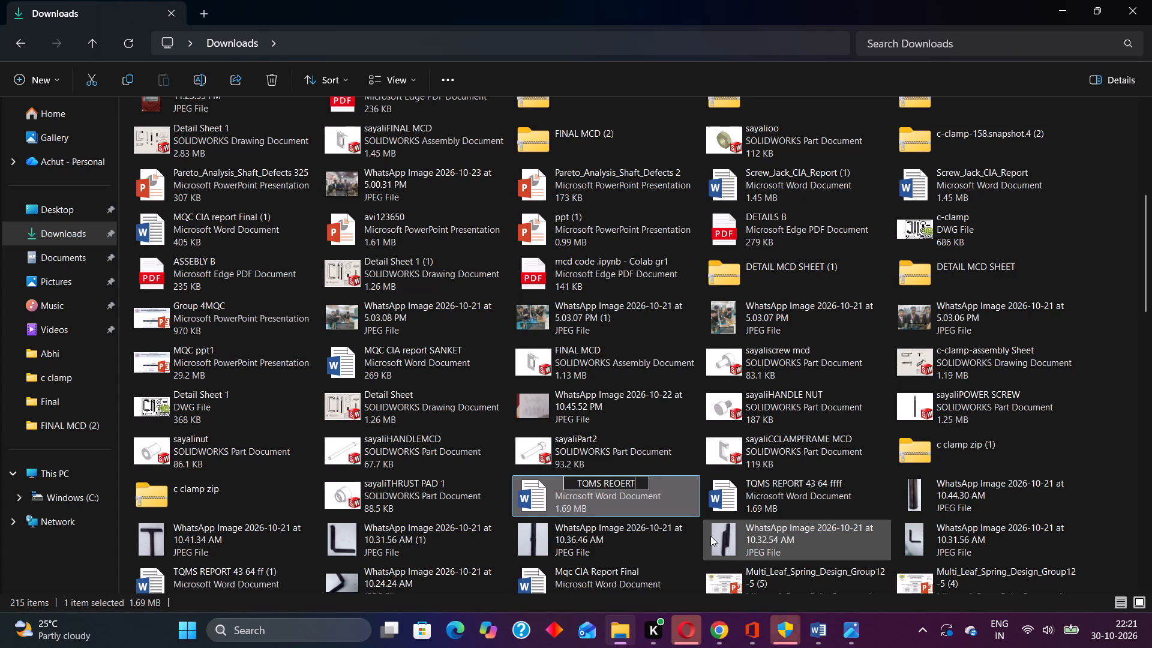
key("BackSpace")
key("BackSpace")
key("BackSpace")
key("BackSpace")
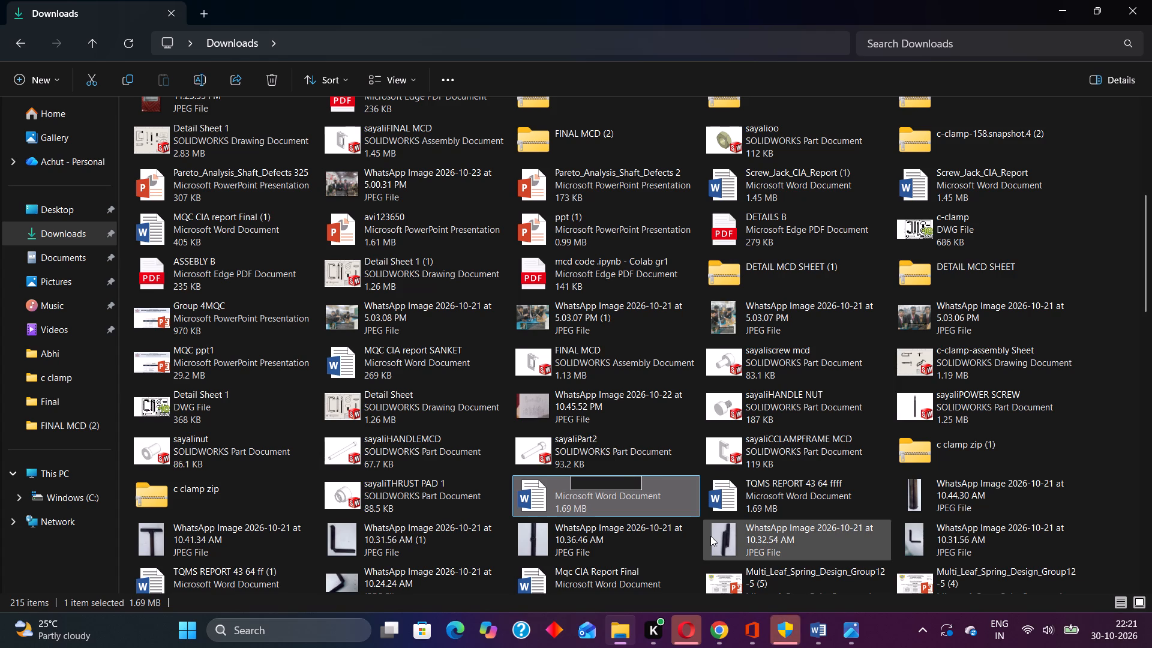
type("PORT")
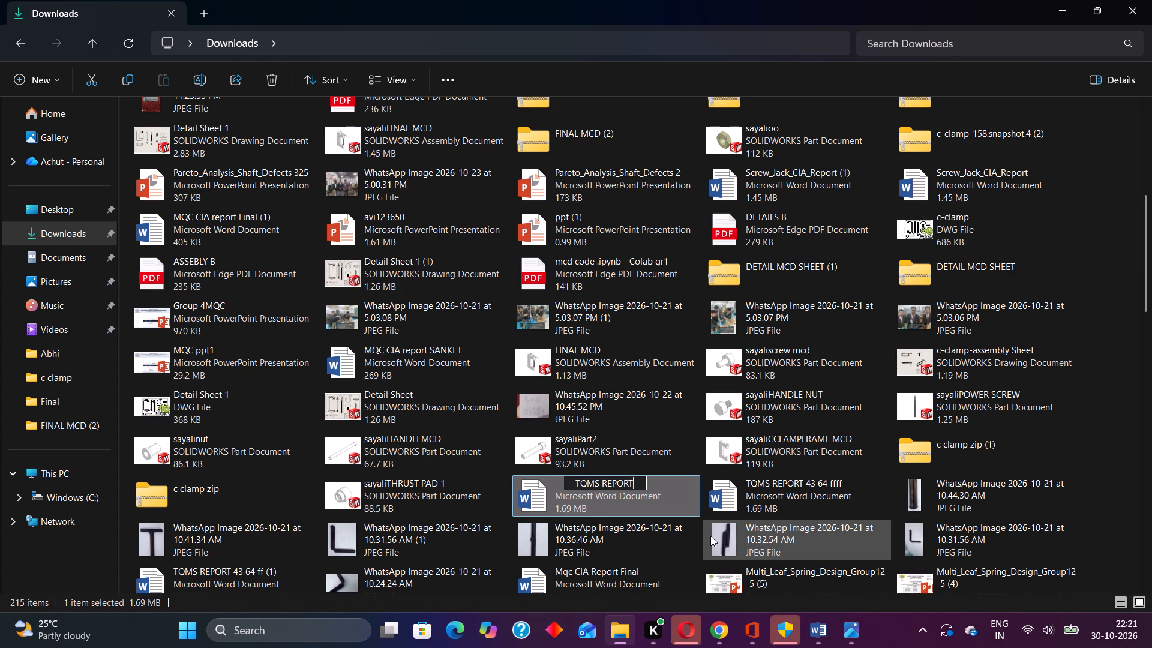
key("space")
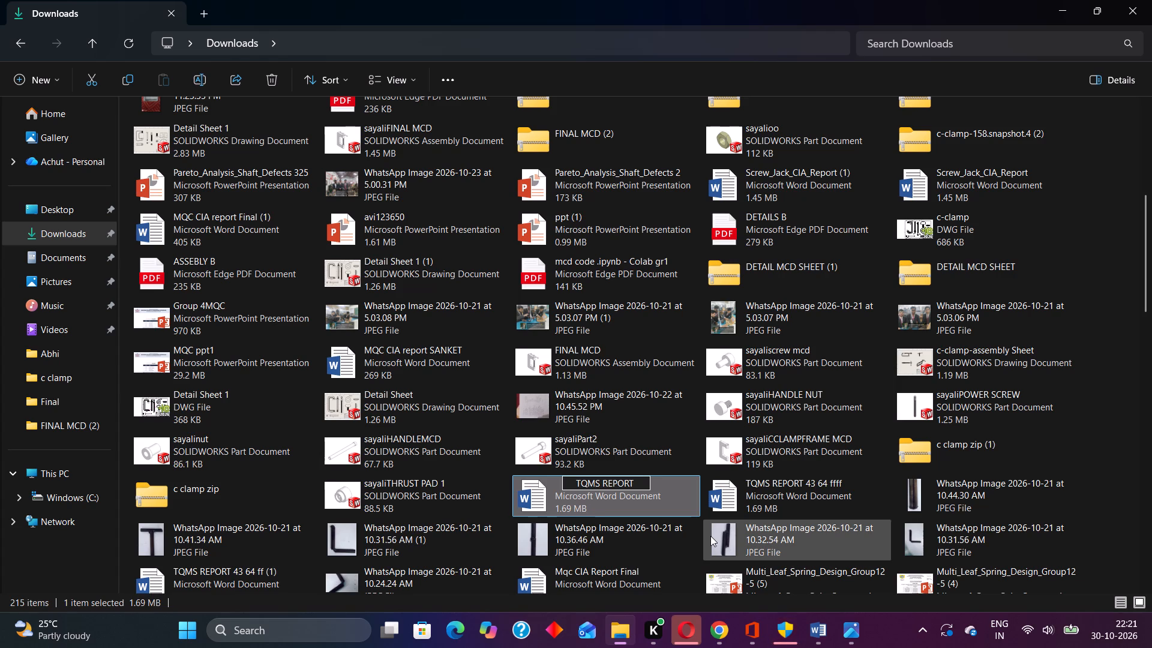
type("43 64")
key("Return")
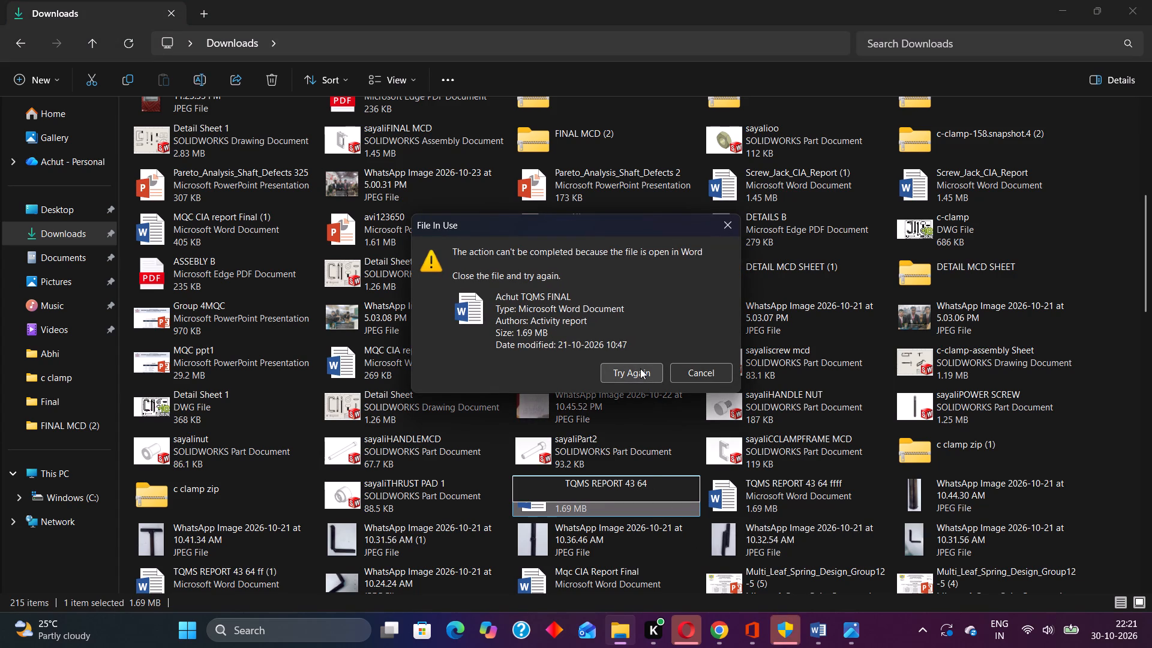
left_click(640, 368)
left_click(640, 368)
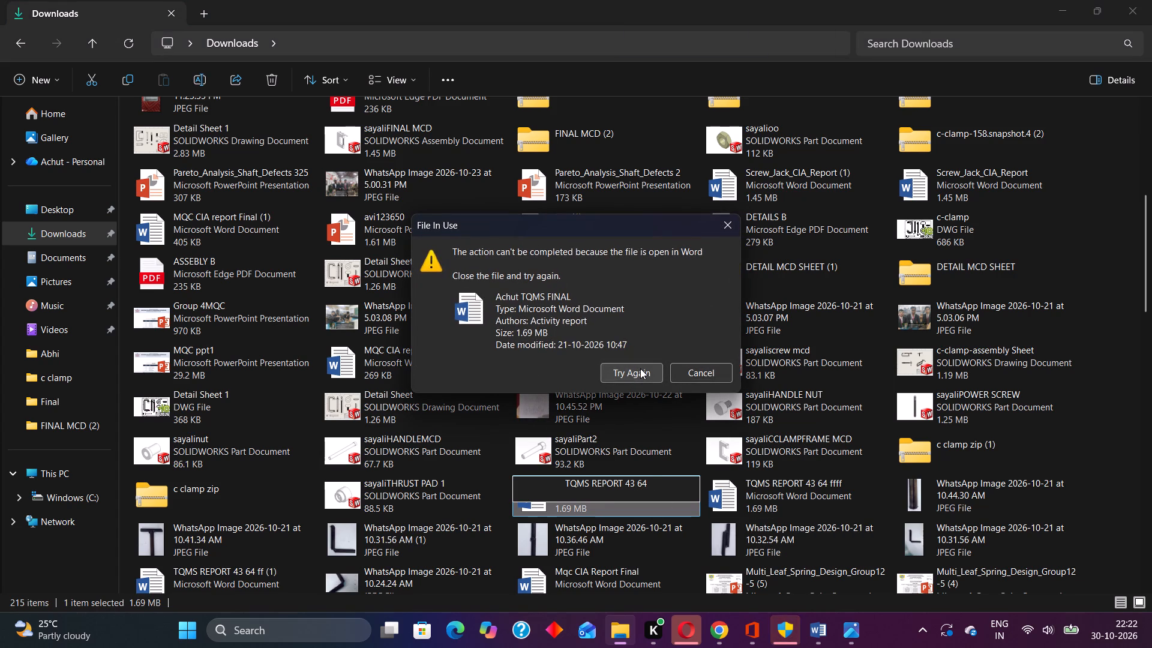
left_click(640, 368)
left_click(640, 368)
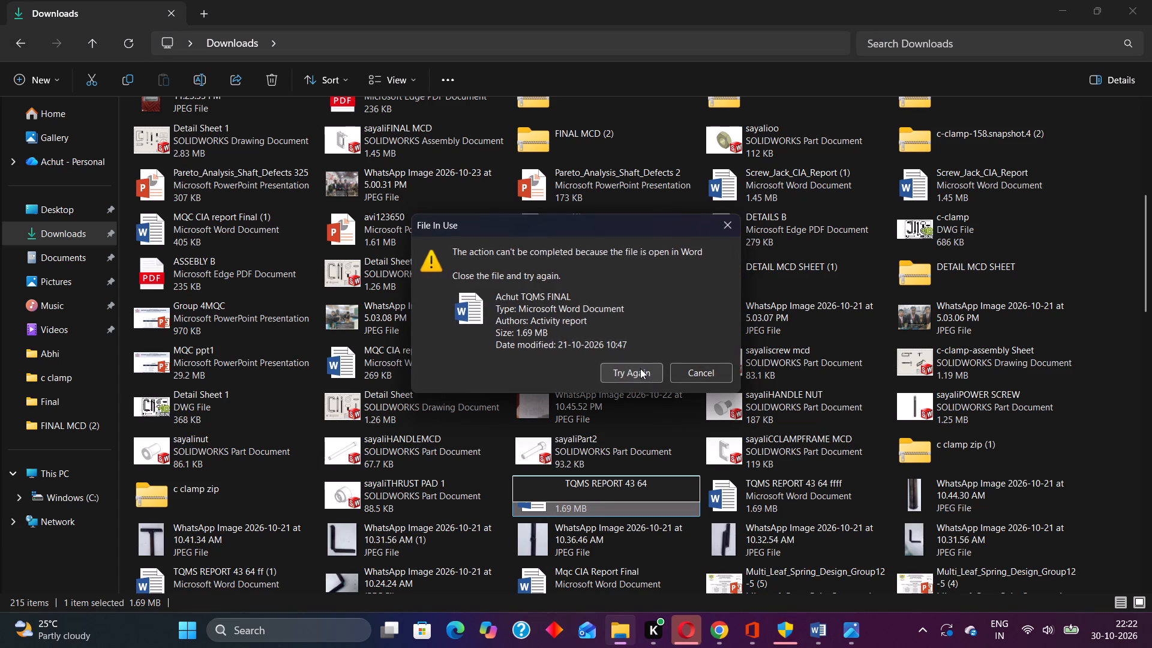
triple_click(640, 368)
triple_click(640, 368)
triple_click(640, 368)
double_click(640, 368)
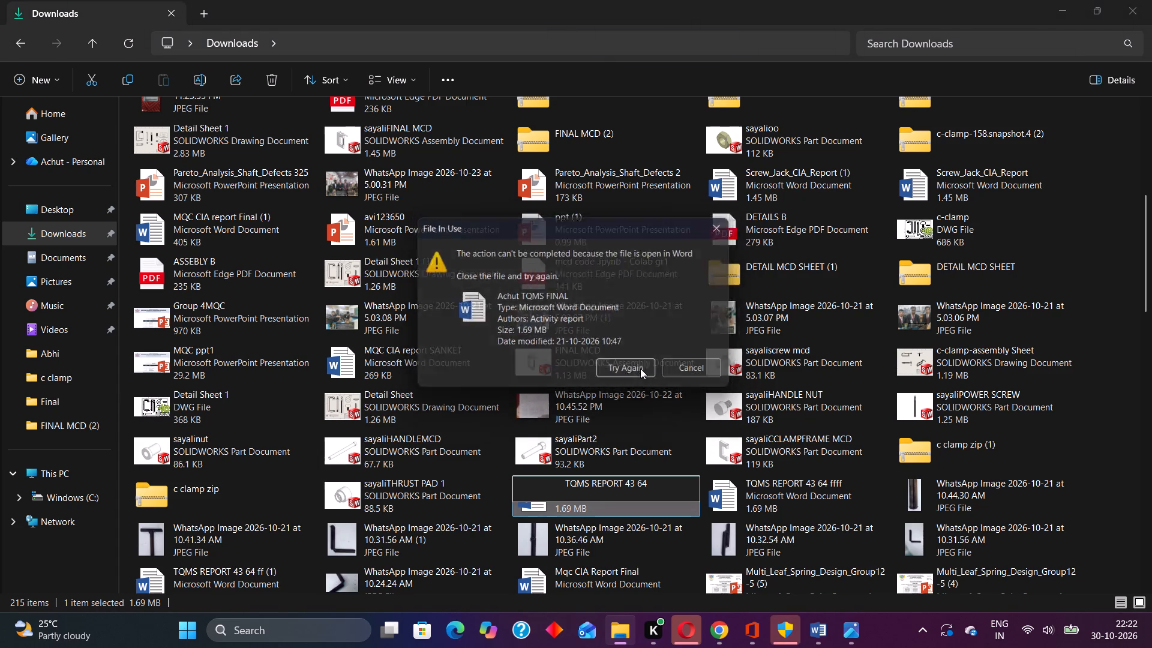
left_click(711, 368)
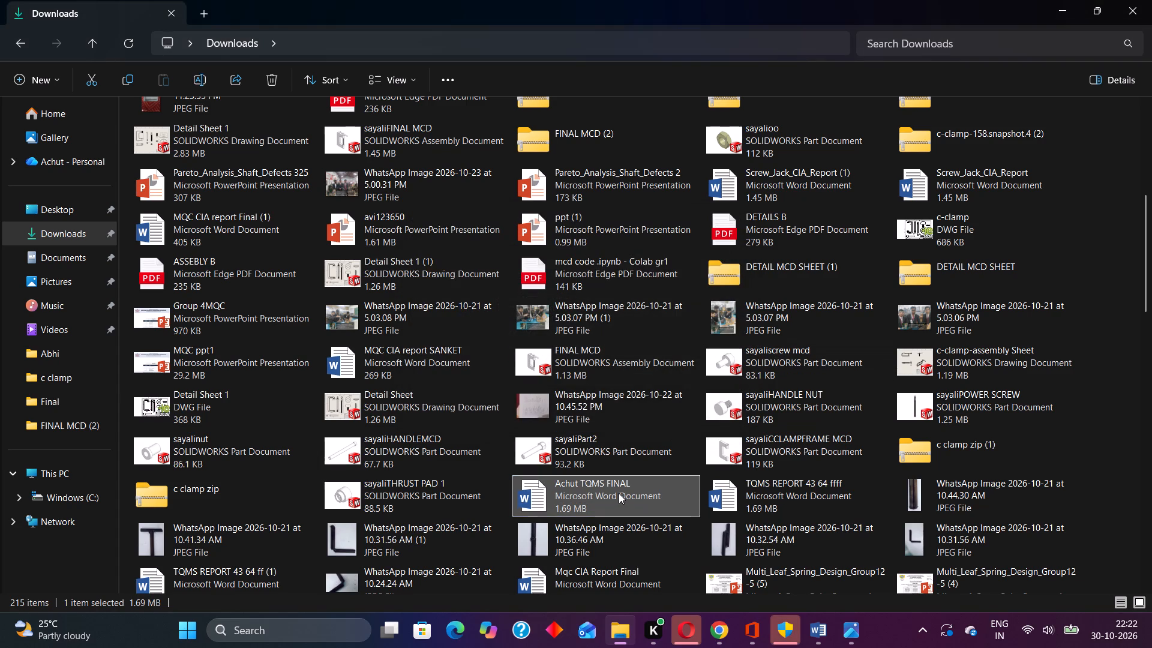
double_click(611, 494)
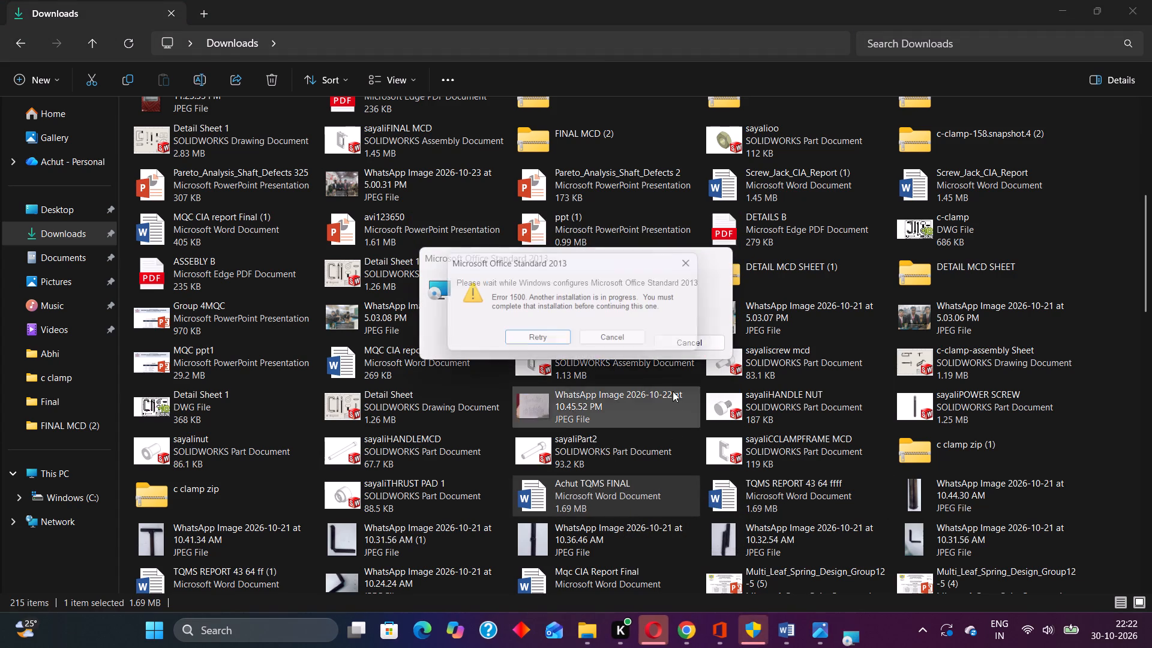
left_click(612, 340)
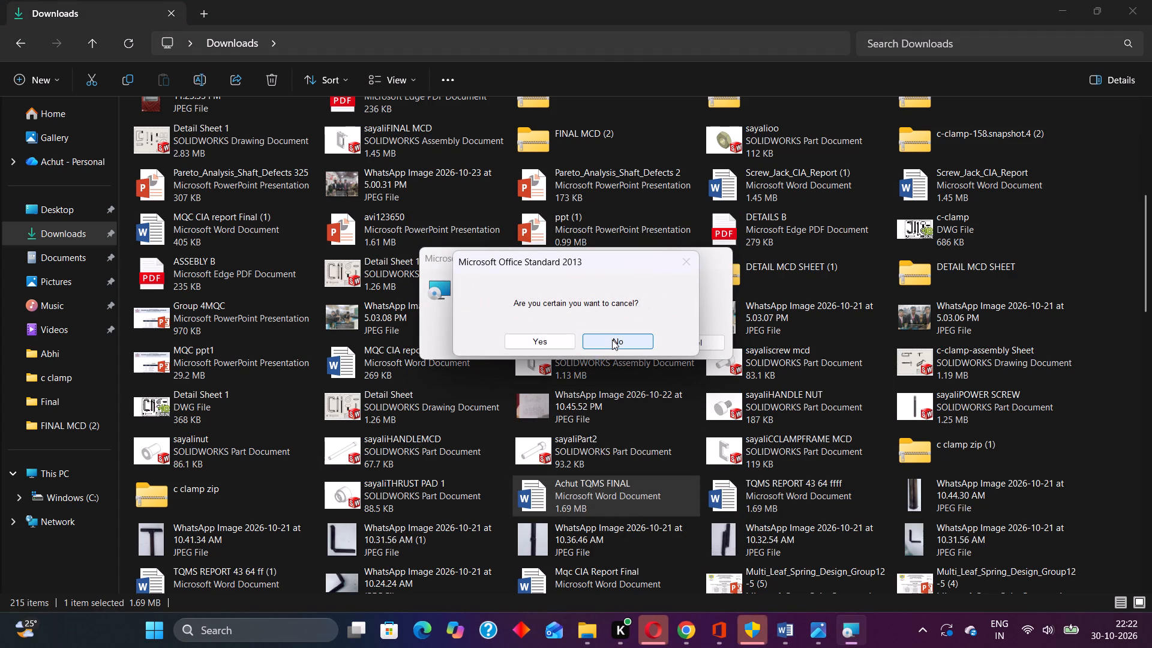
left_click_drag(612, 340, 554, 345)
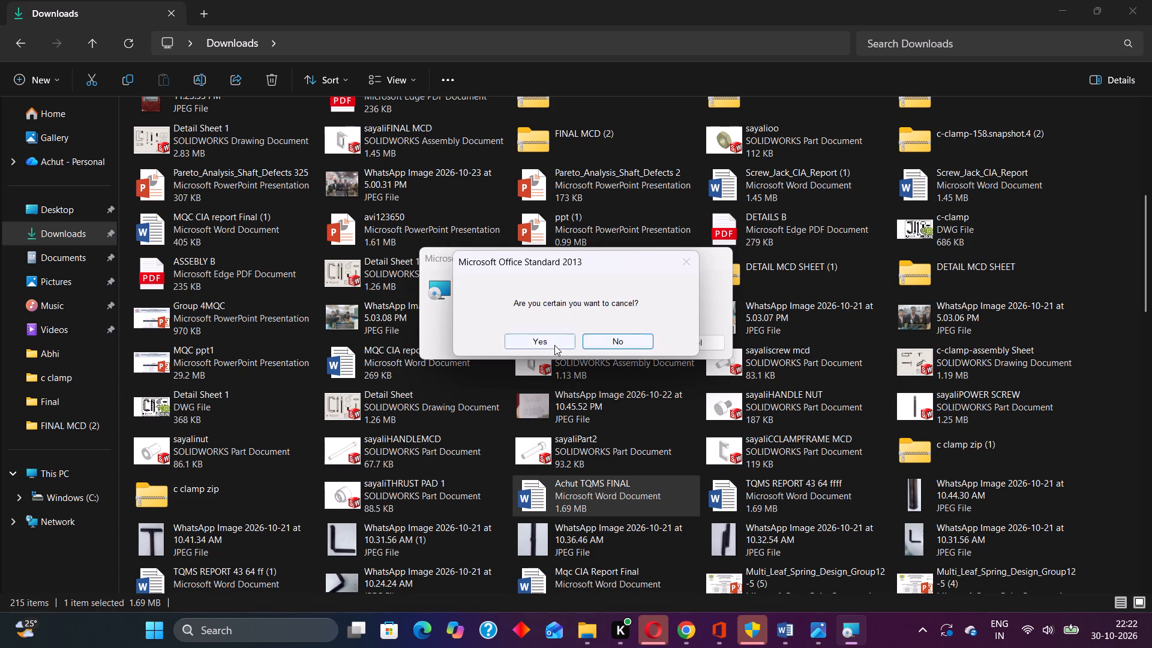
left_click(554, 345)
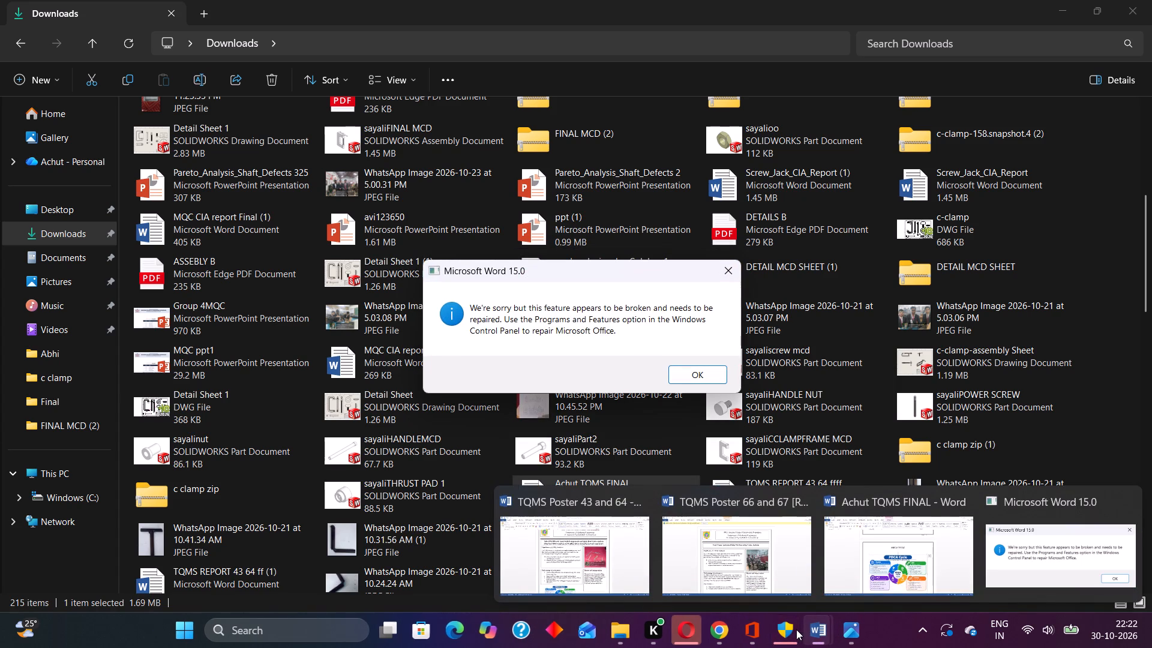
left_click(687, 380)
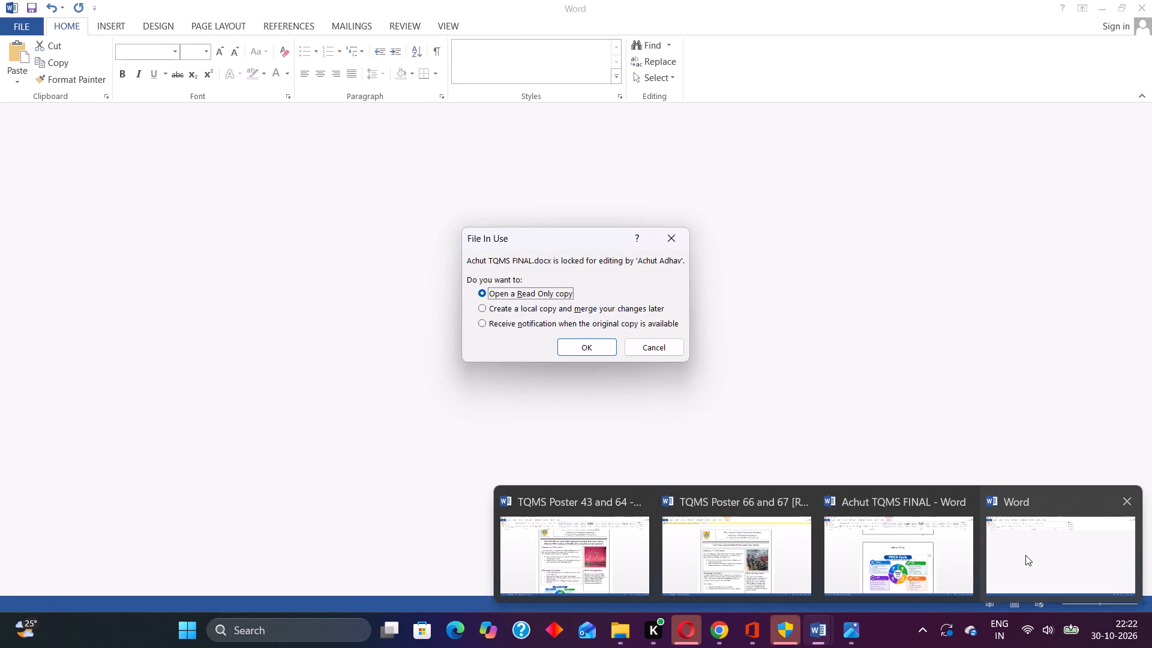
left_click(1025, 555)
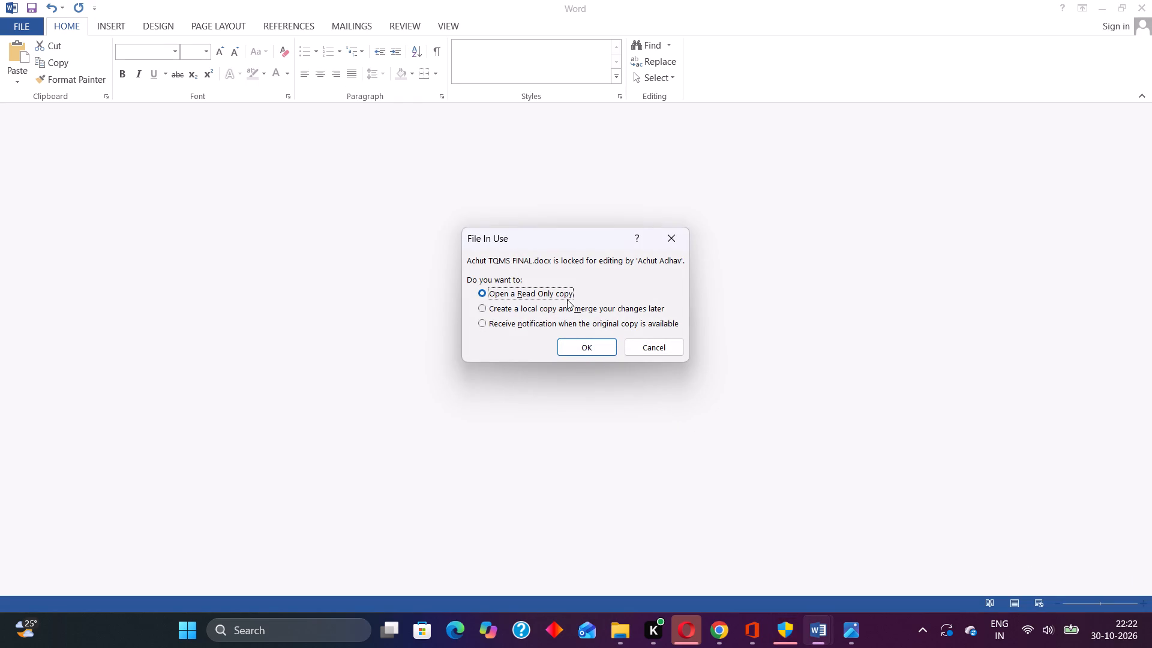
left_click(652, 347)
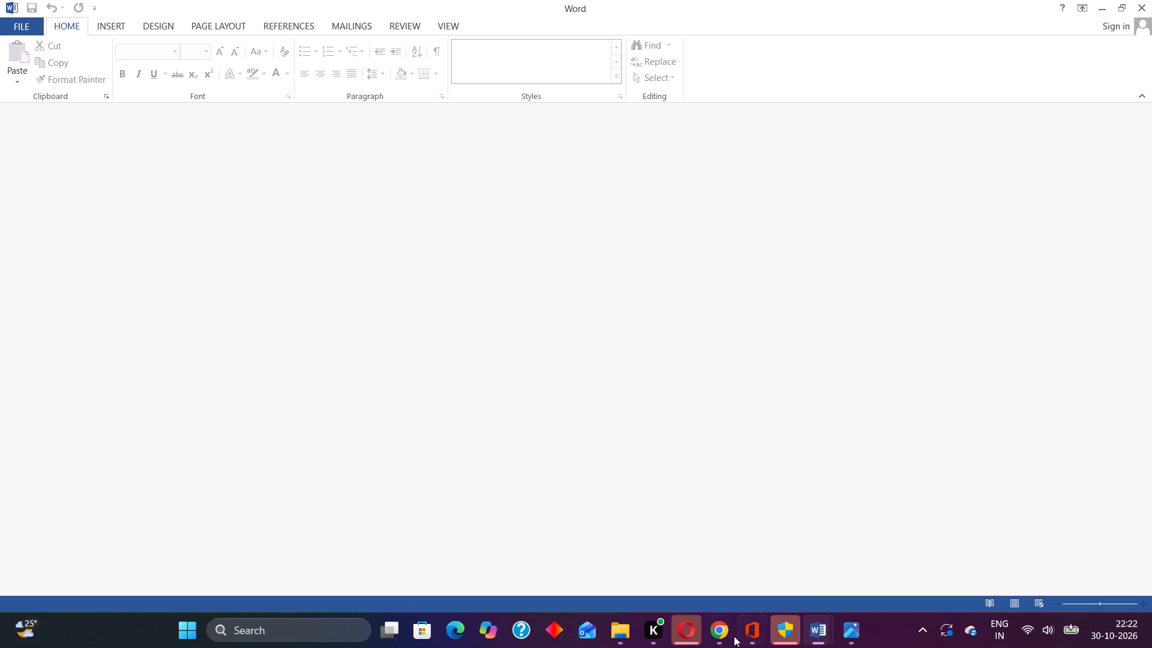
Open the TQMS FINAL Word document from Downloads as a read-only copy, dismissing the Office configuration dialogs, and skim its pages.
left_click(618, 638)
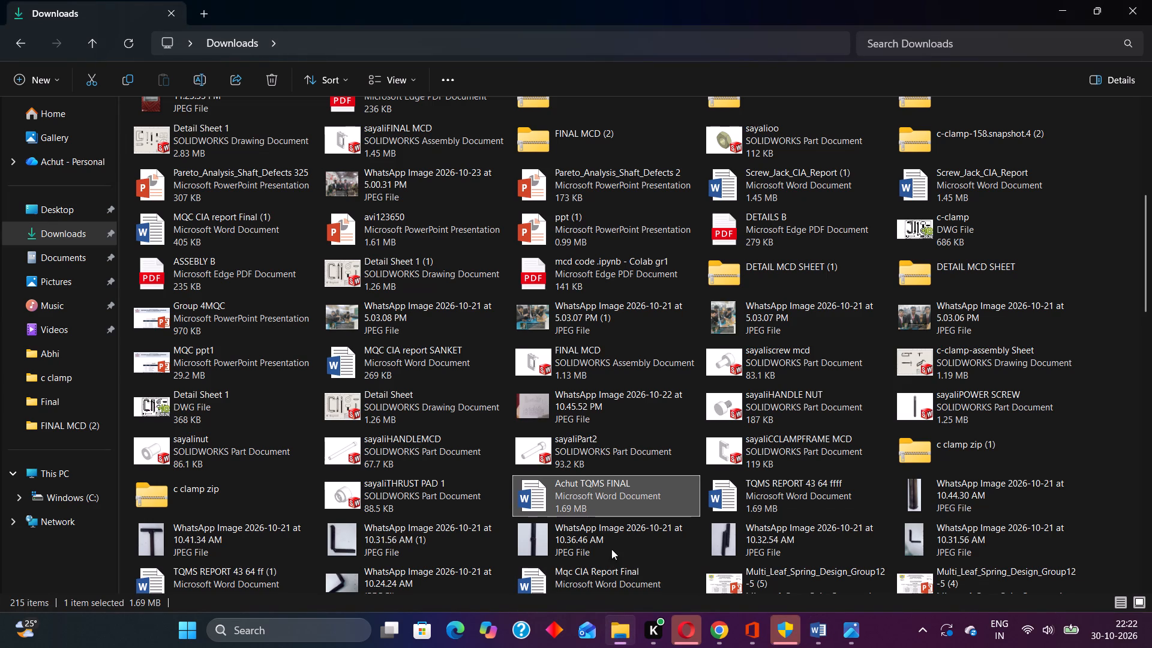
key("Return")
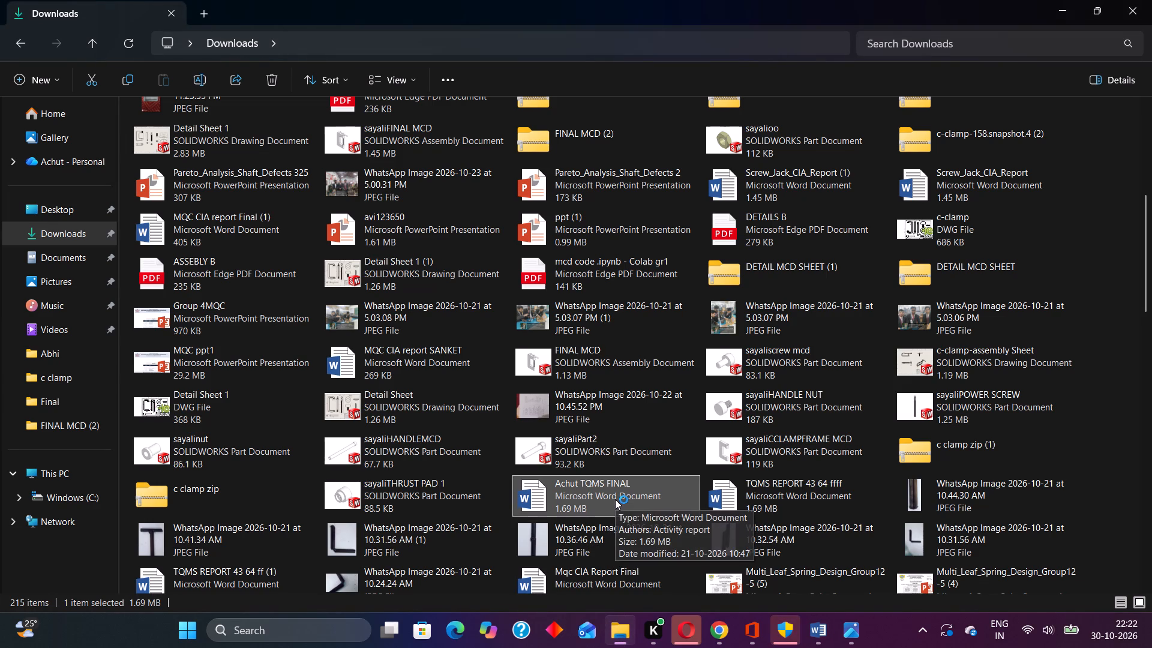
key("Return")
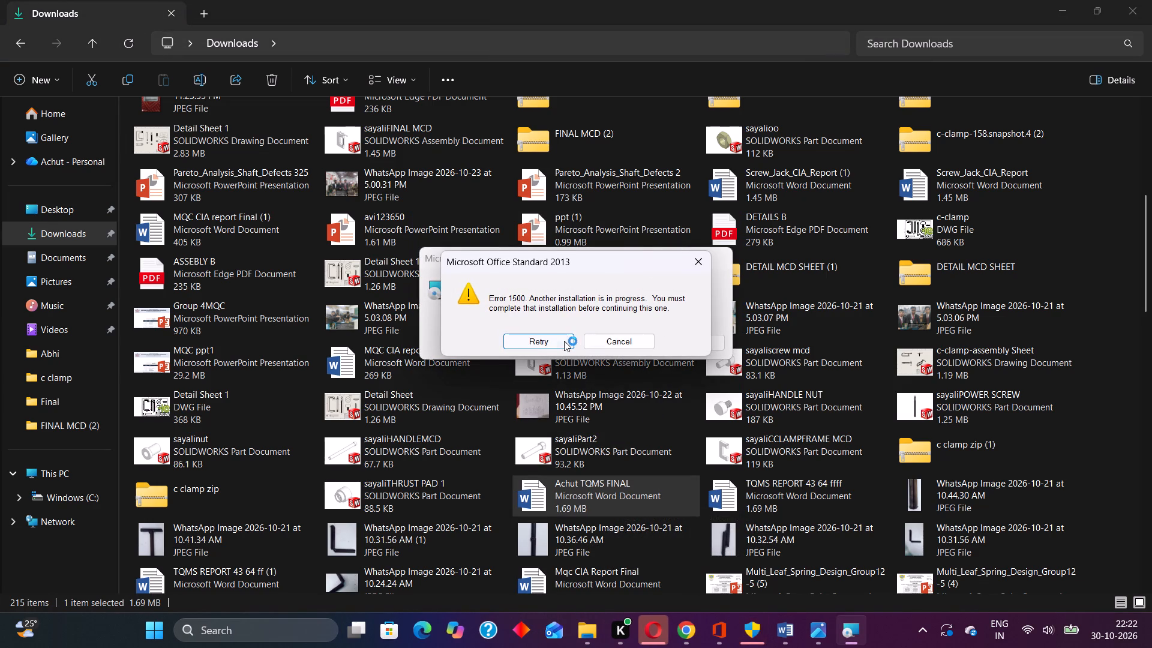
left_click(600, 343)
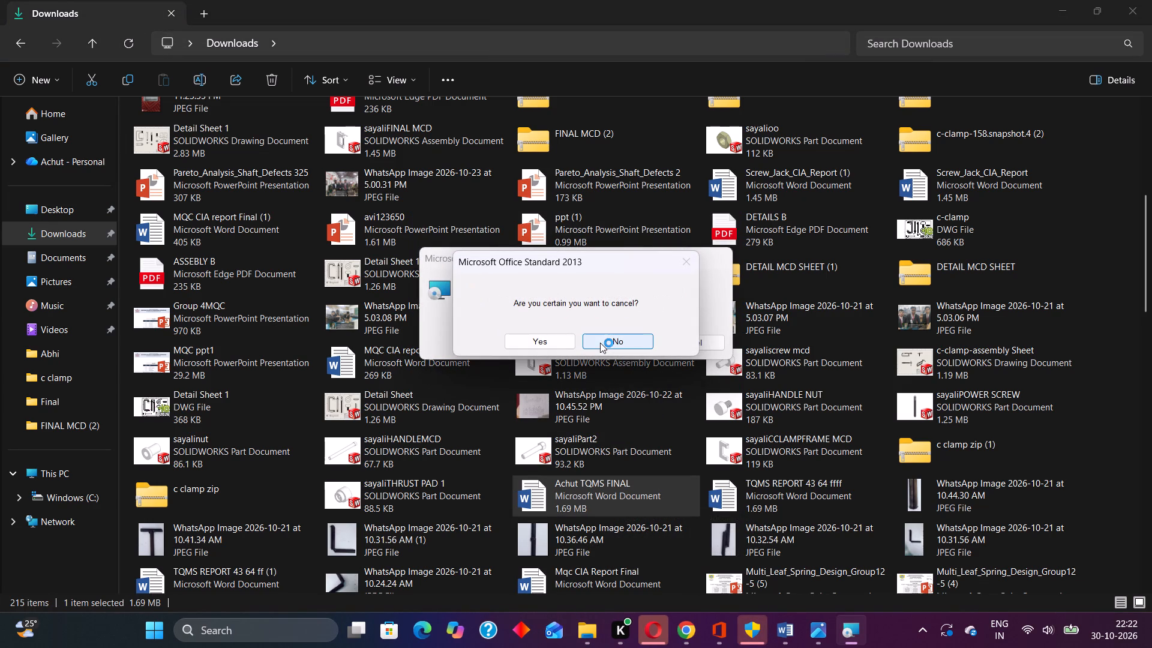
left_click(600, 343)
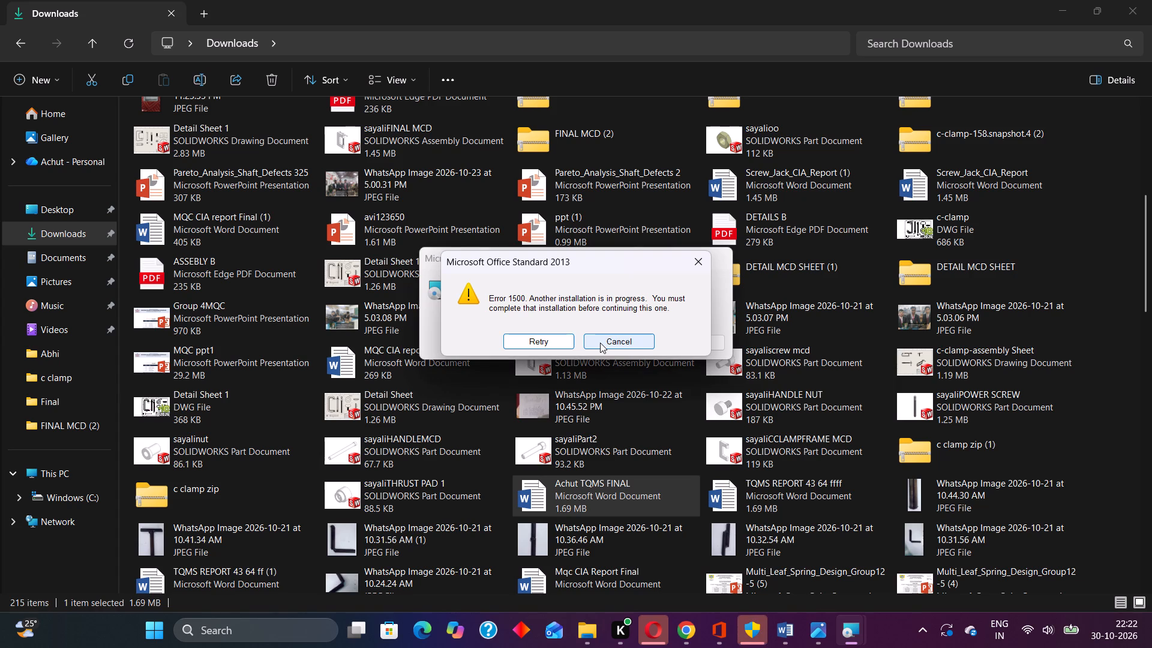
left_click(600, 343)
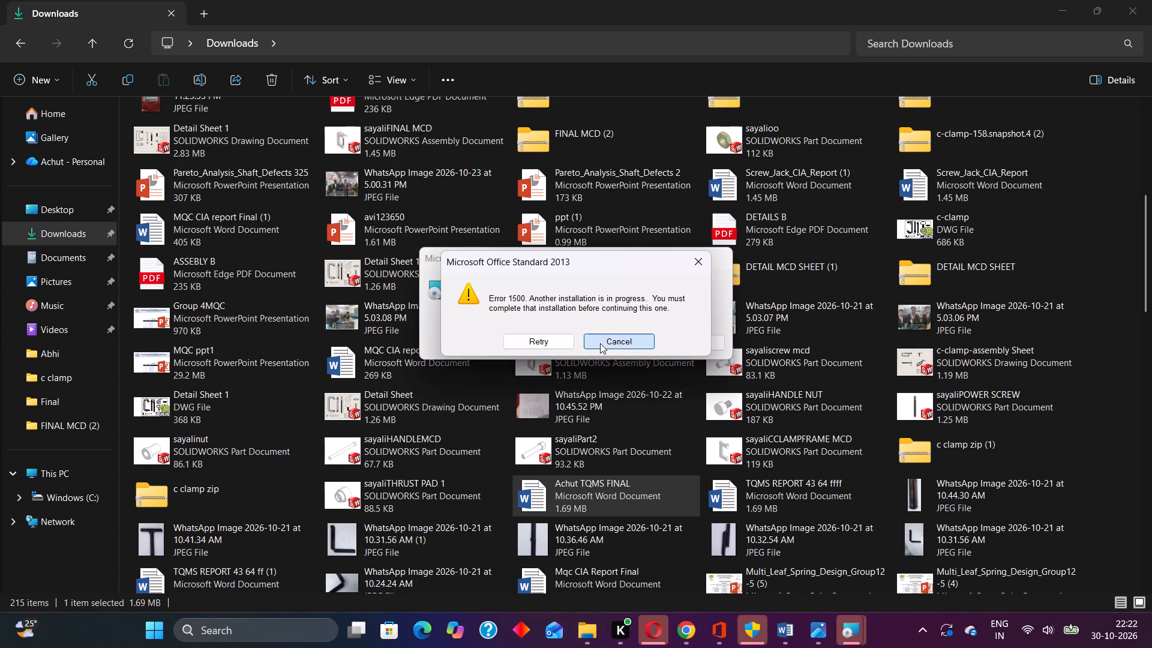
left_click(556, 334)
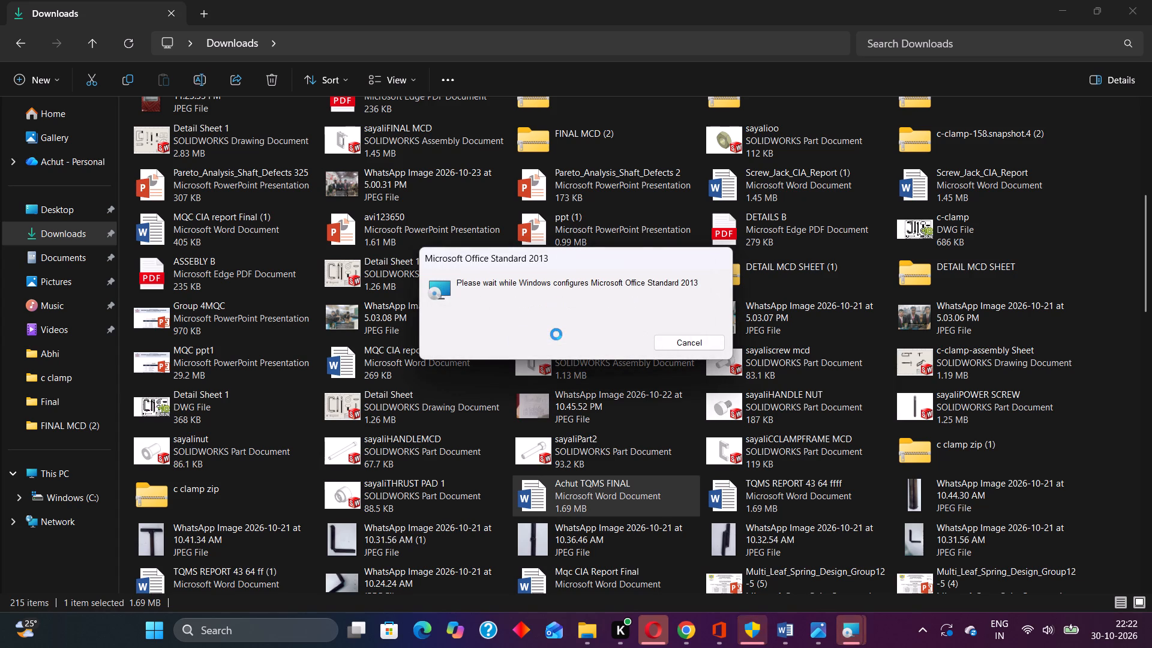
left_click(701, 344)
left_click(701, 372)
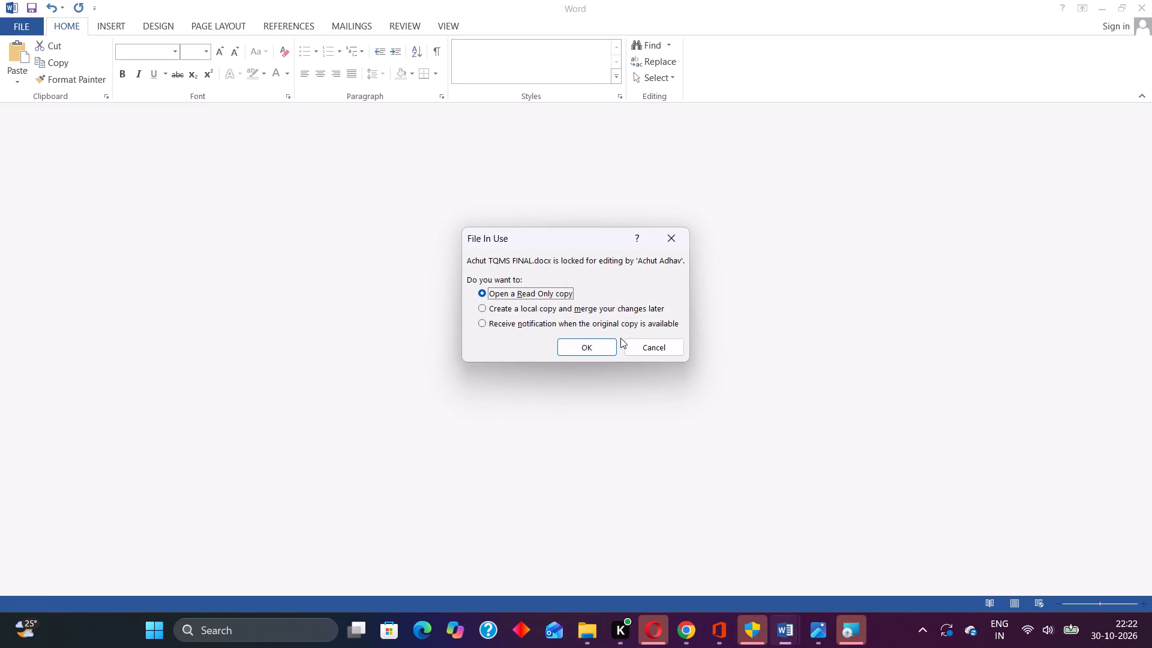
left_click(597, 347)
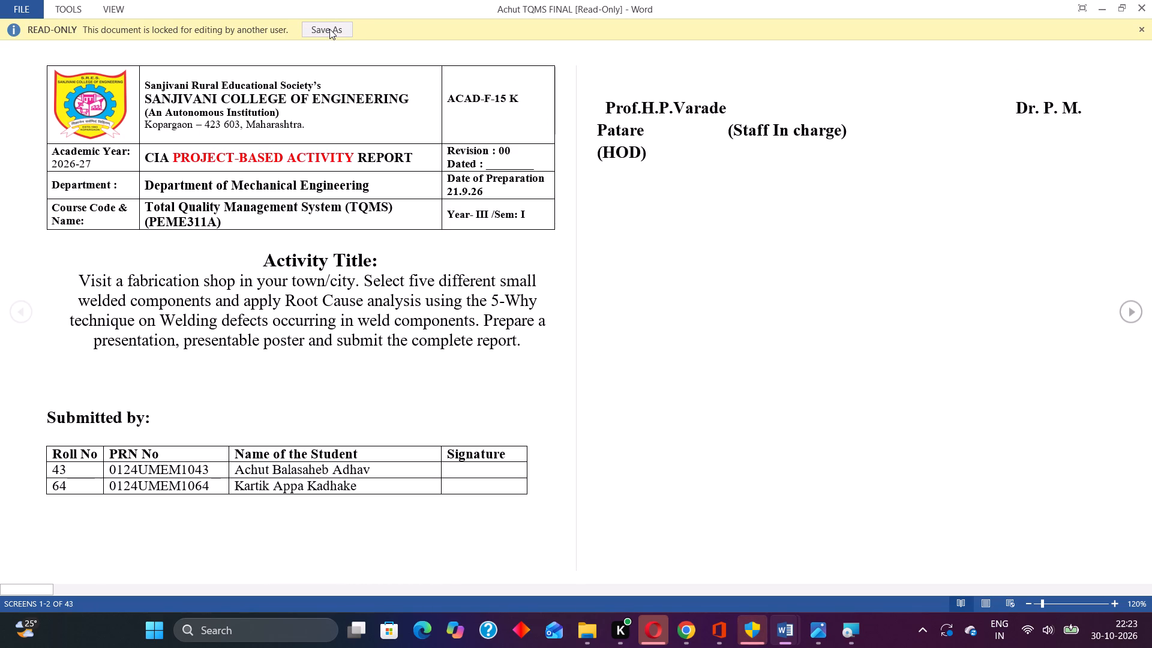
scroll(329, 316, "down", 5)
scroll(329, 316, "right", 2)
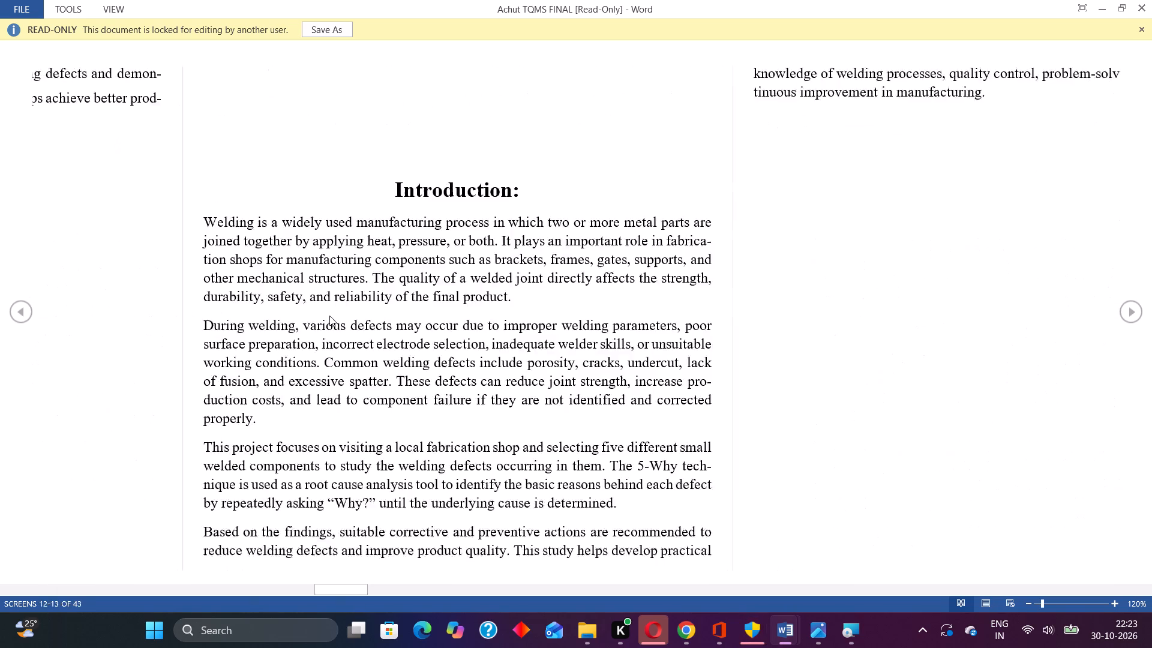
scroll(329, 316, "right", 17)
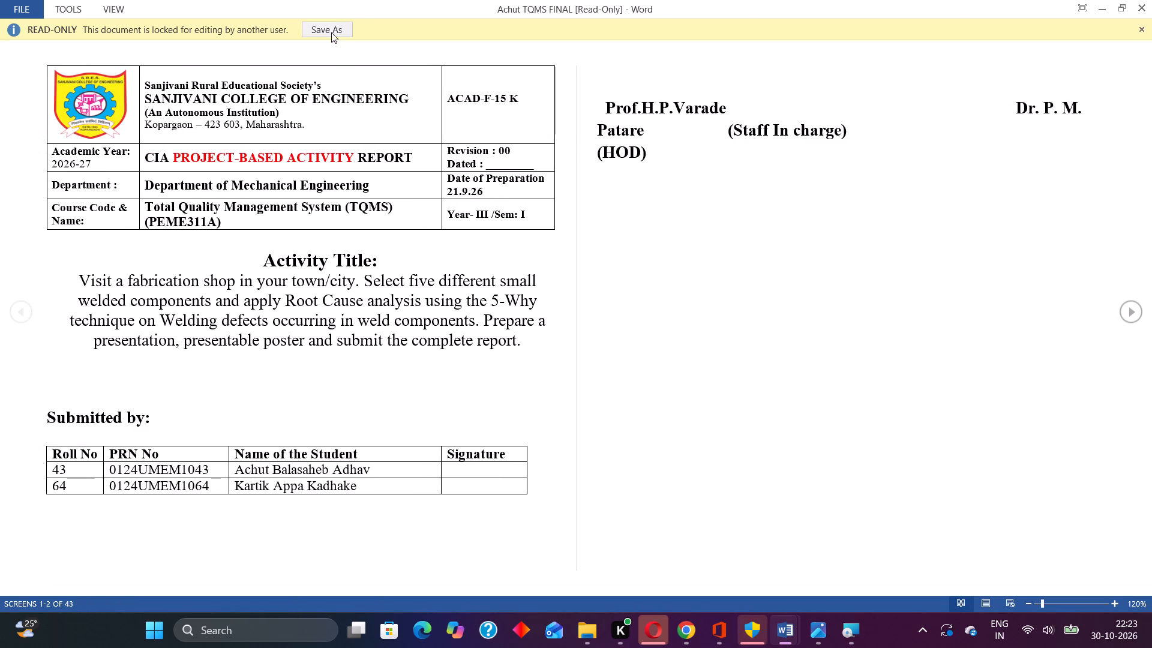
Save a copy of the read-only report in Downloads as a Word document named TQMS REPORT 43 64.docx.
left_click(335, 20)
left_click(330, 30)
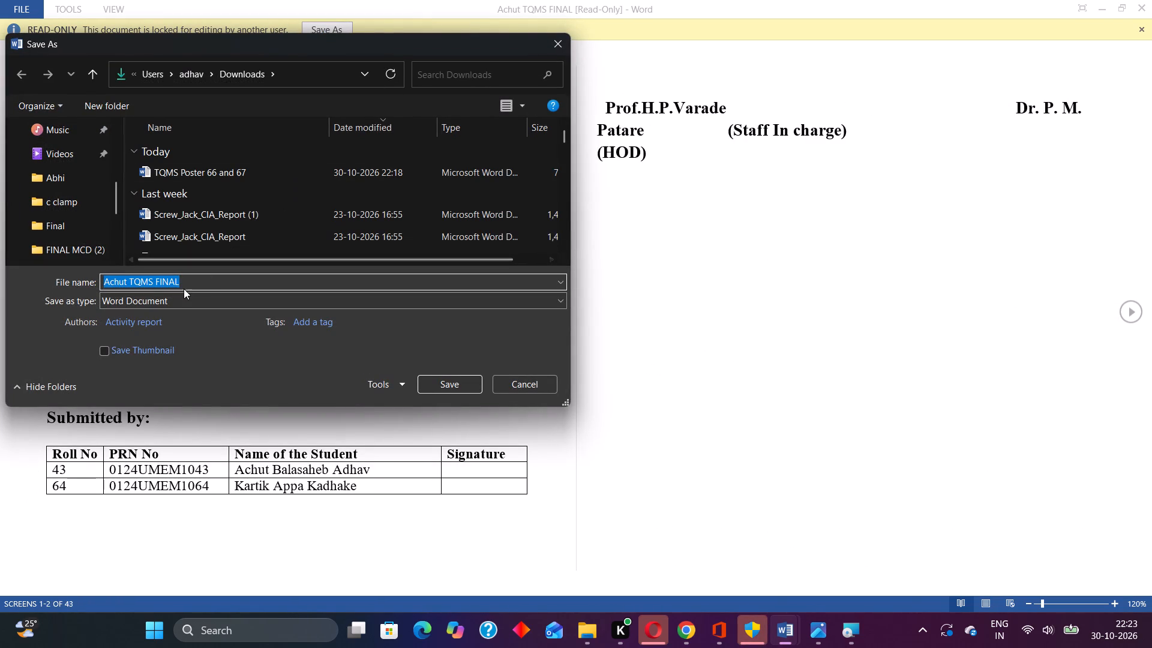
left_click(128, 283)
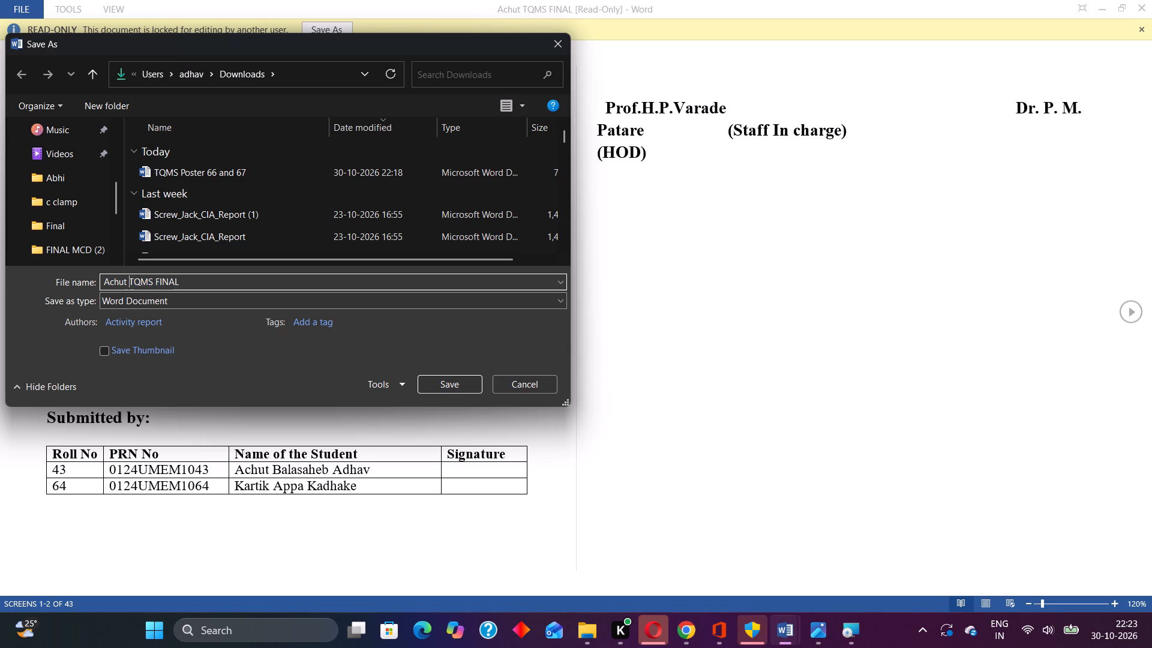
key("BackSpace")
key("BackSpace")
key("BackSpace")
key("BackSpace")
key("BackSpace")
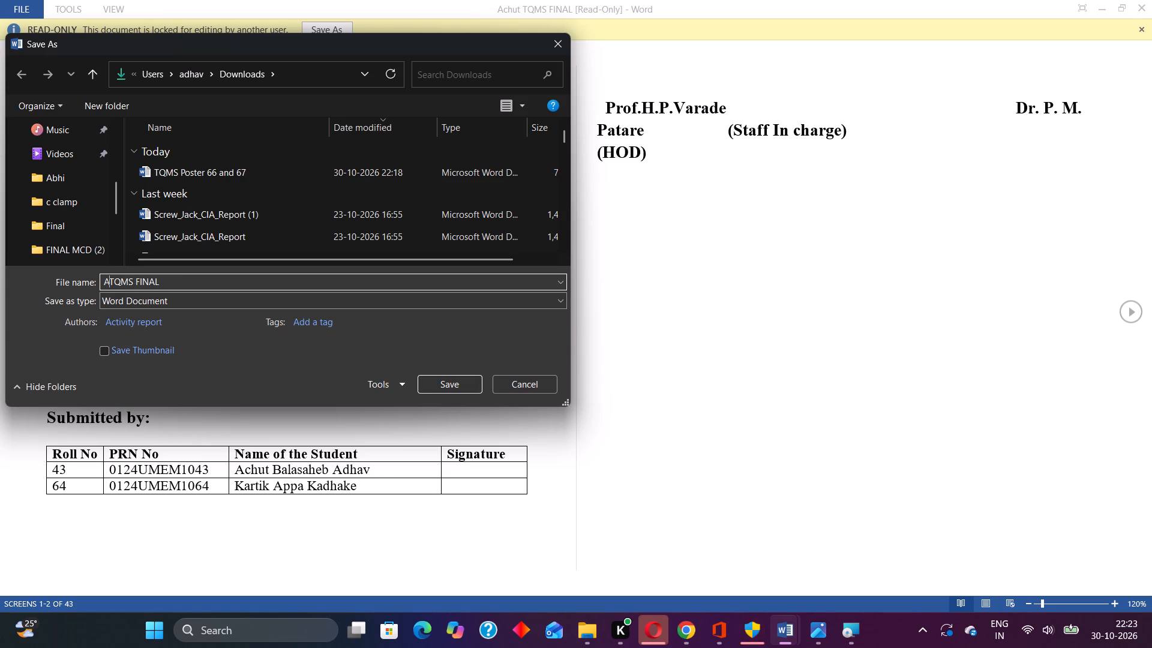
key("BackSpace")
left_click(157, 276)
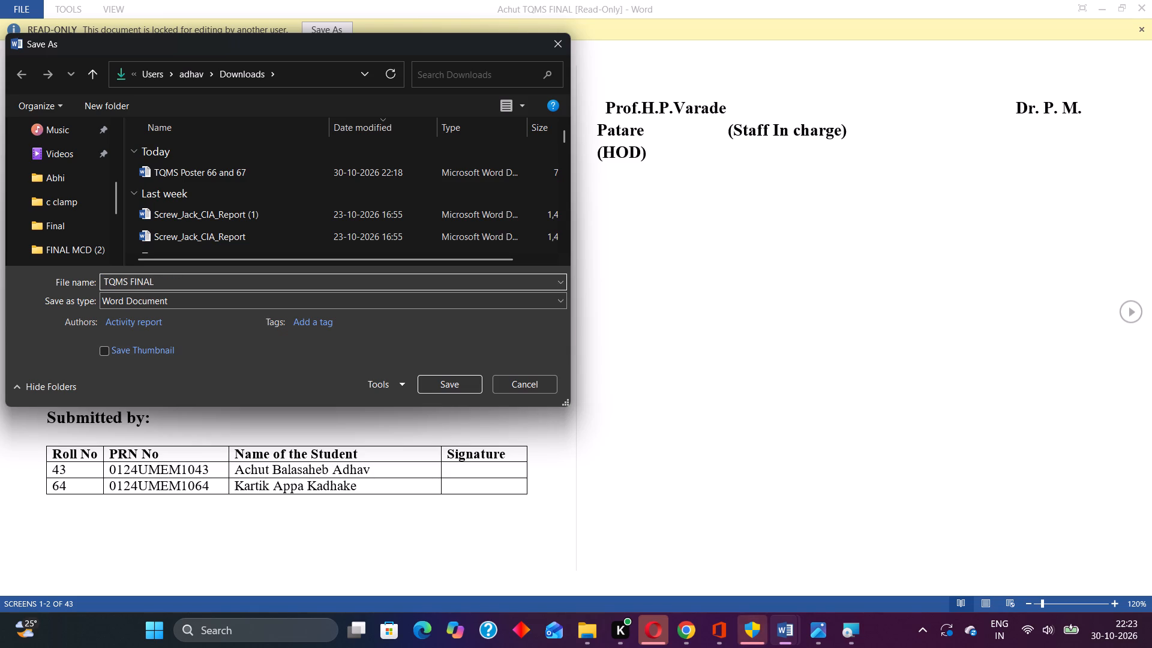
key("BackSpace")
key("BackSpace")
key("BackSpace")
key("BackSpace")
key("BackSpace")
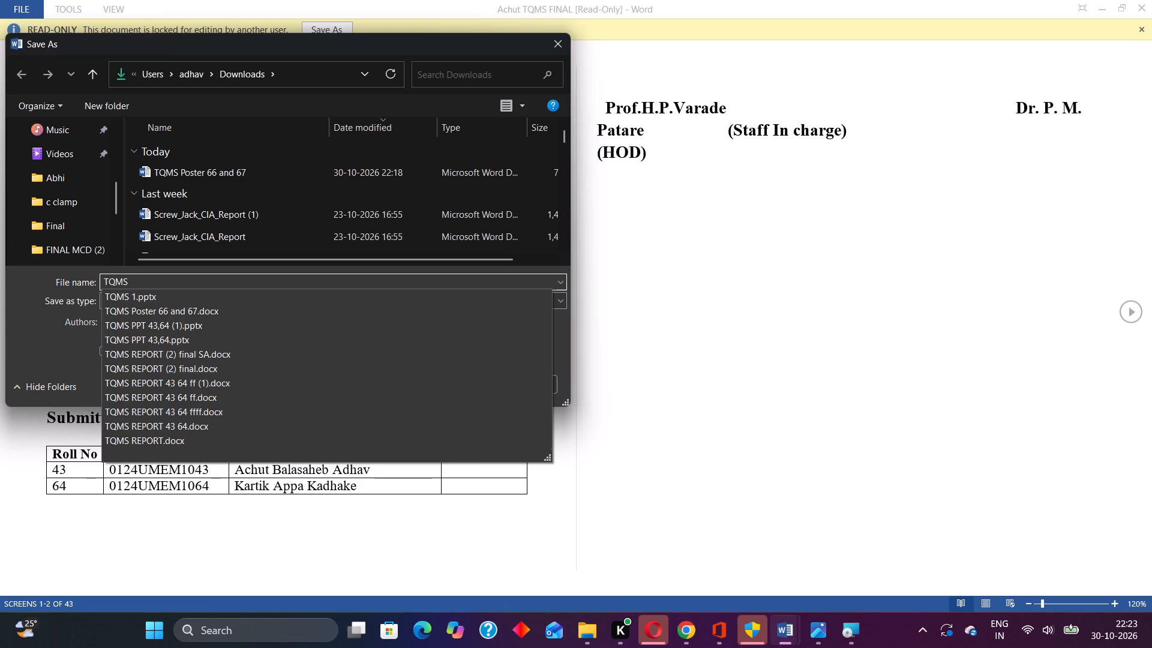
left_click(157, 276)
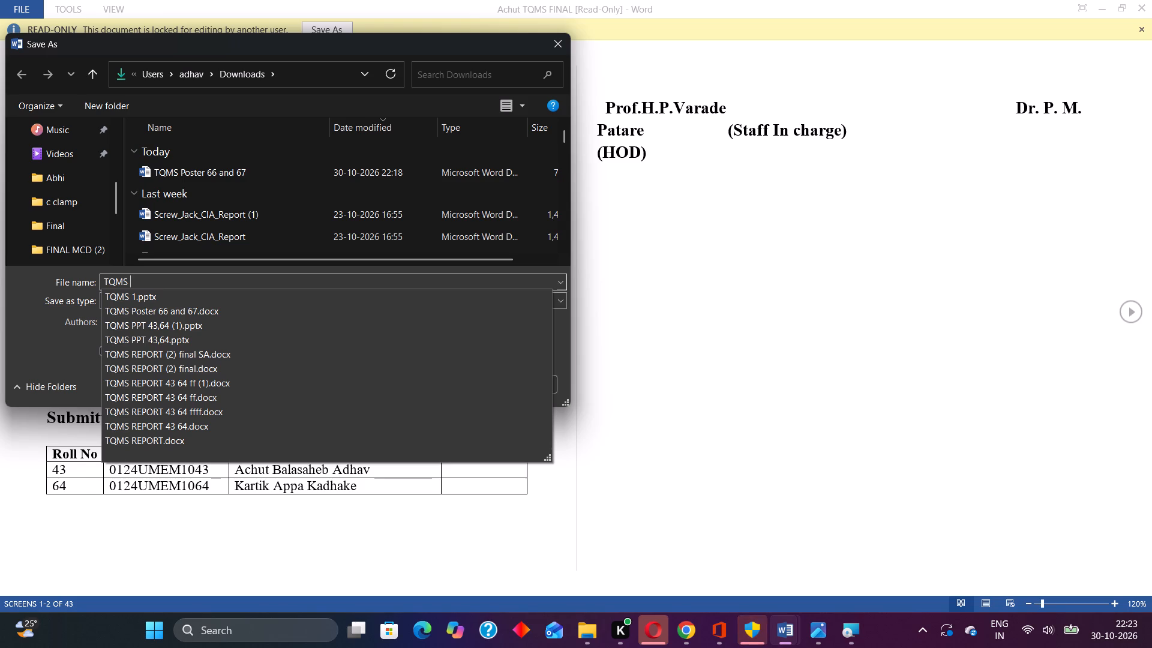
left_click(173, 426)
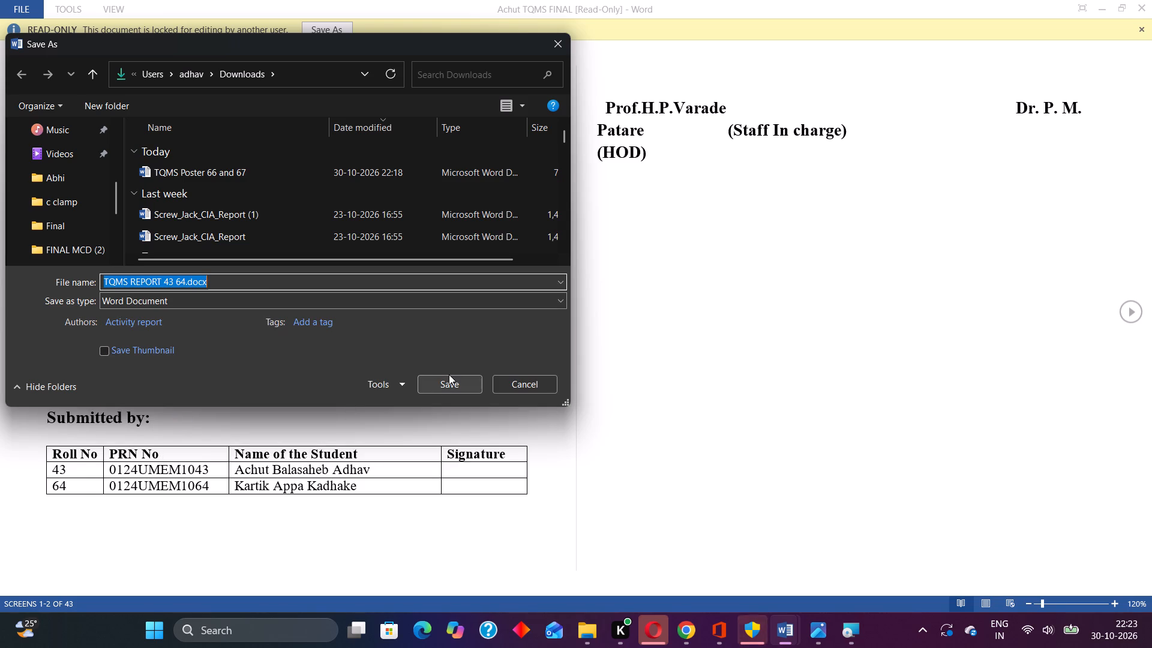
left_click(449, 374)
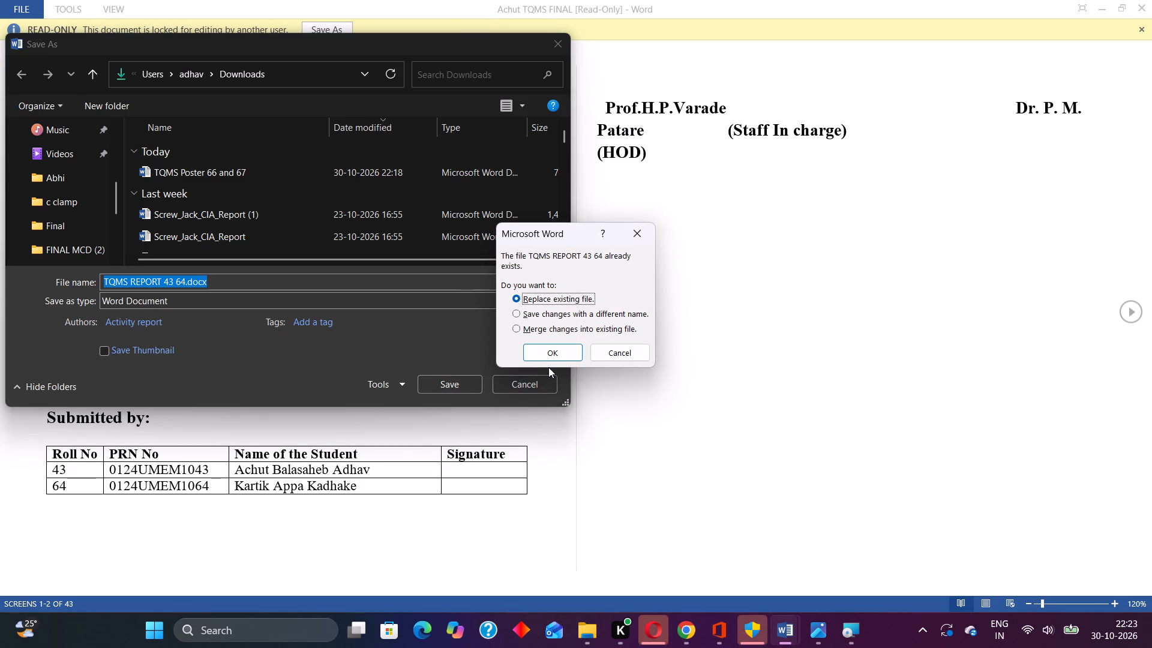
left_click(609, 354)
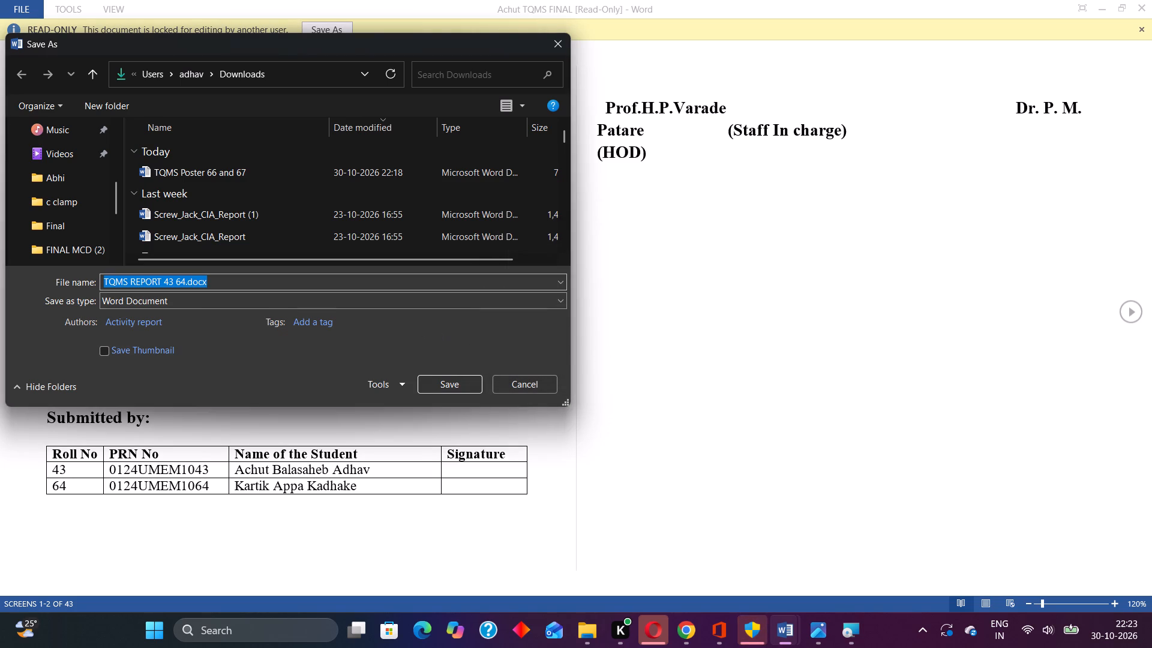
left_click(268, 284)
key("BackSpace")
key("BackSpace")
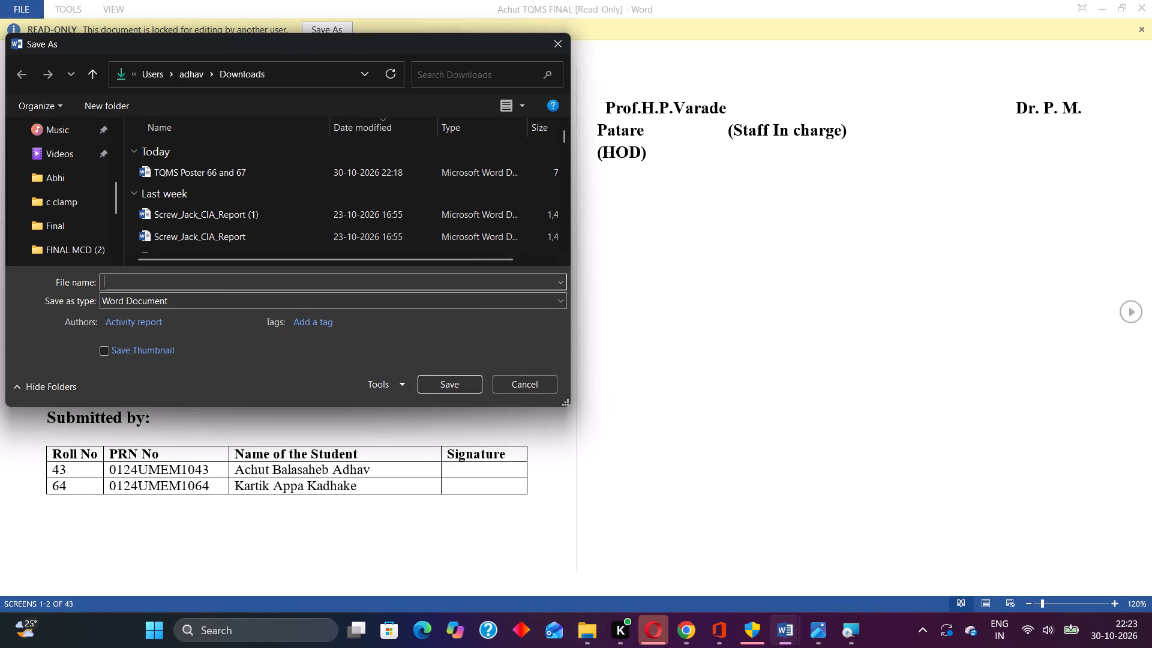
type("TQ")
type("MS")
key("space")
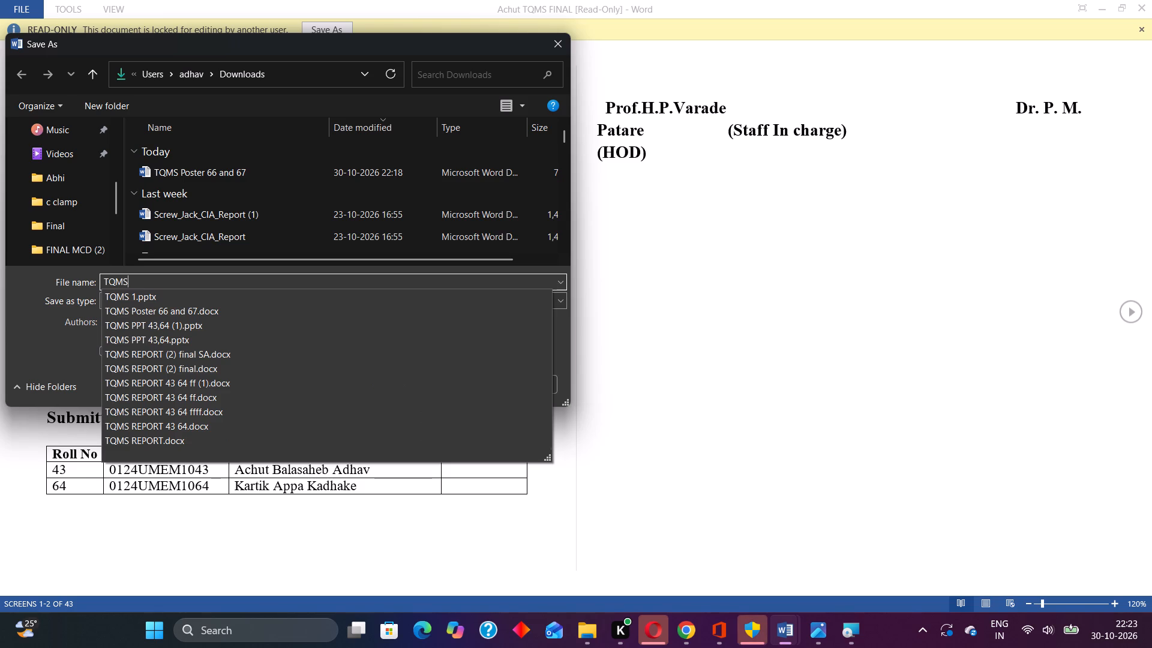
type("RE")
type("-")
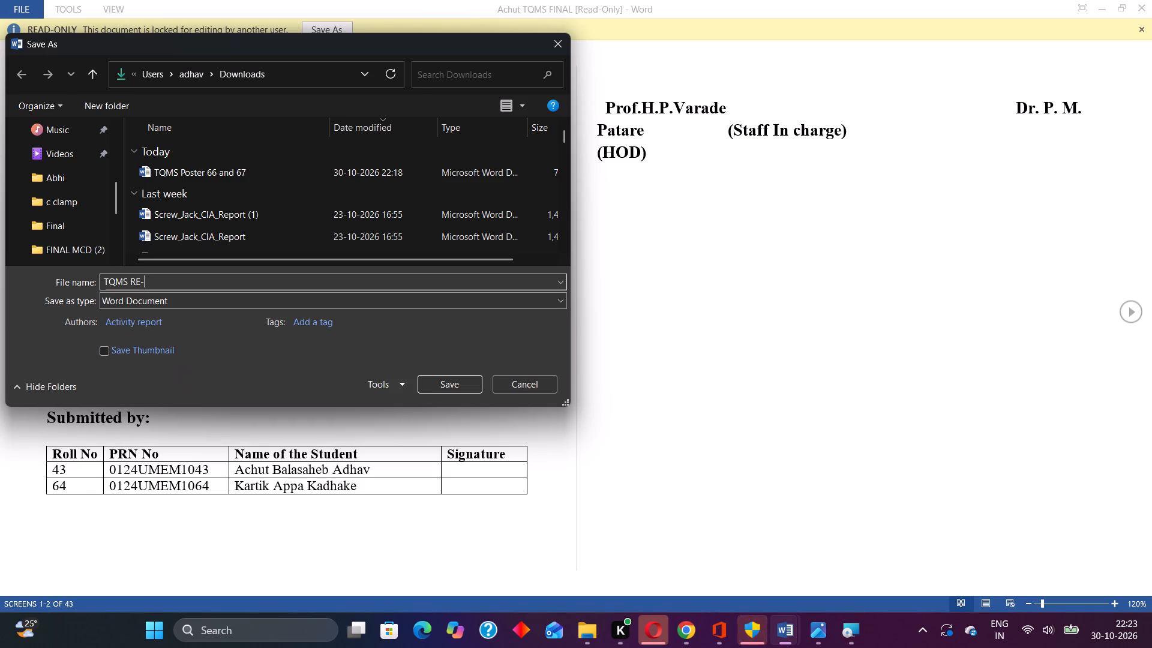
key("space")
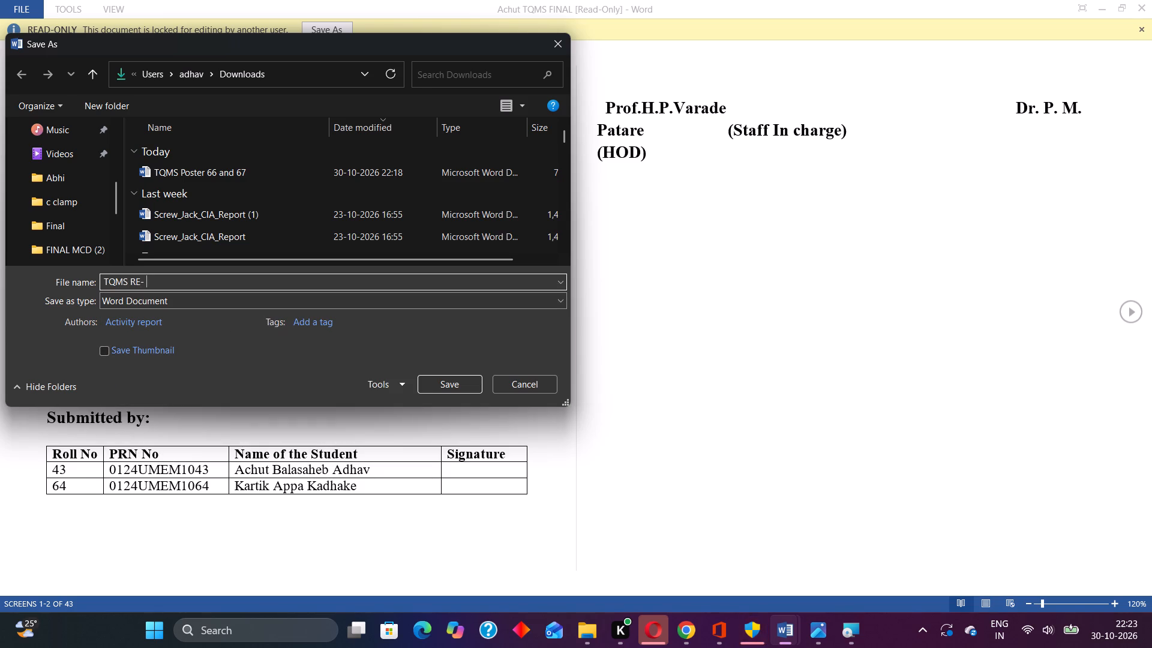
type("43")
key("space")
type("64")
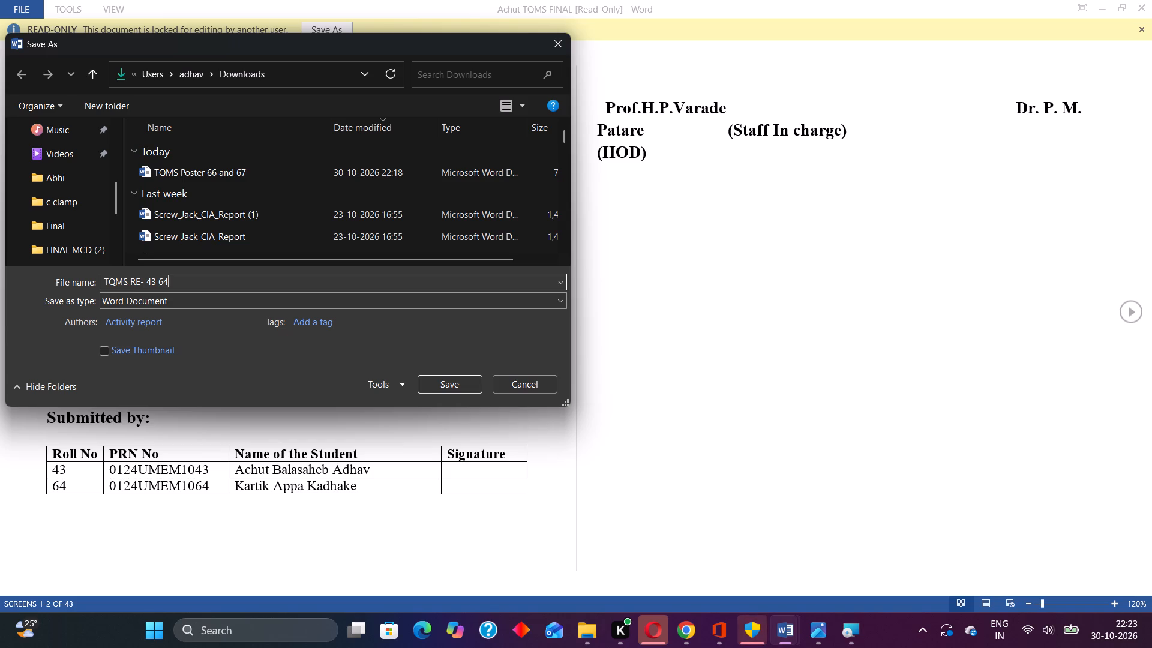